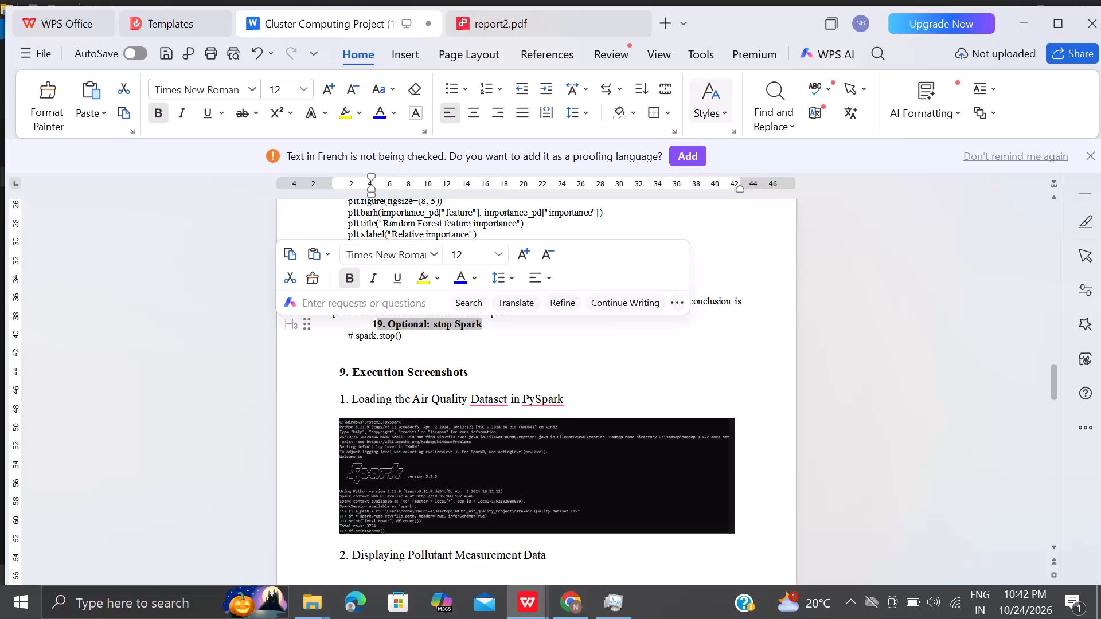
Delete the "19. Optional: stop Spark" heading above the spark.stop() code line.
key(BackSpace)
key(BackSpace)
key(BackSpace)
key(BackSpace)
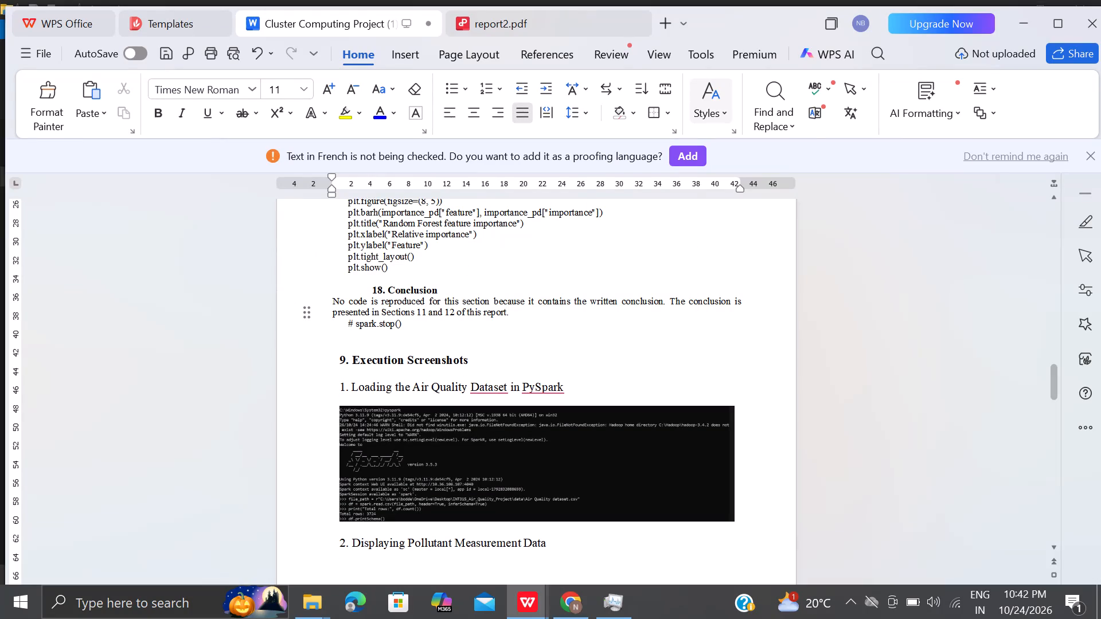
Delete the "18. Conclusion" heading, the note beneath it and the blank lines left above "# spark.stop()".
drag(503, 309, 360, 308)
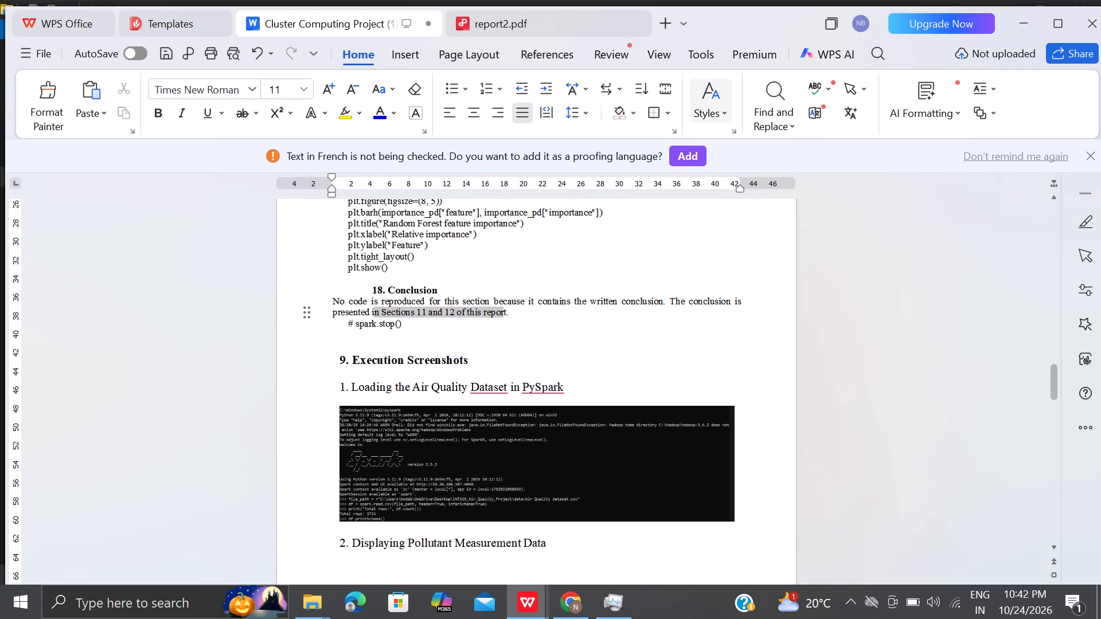
drag(360, 308, 330, 301)
key(BackSpace)
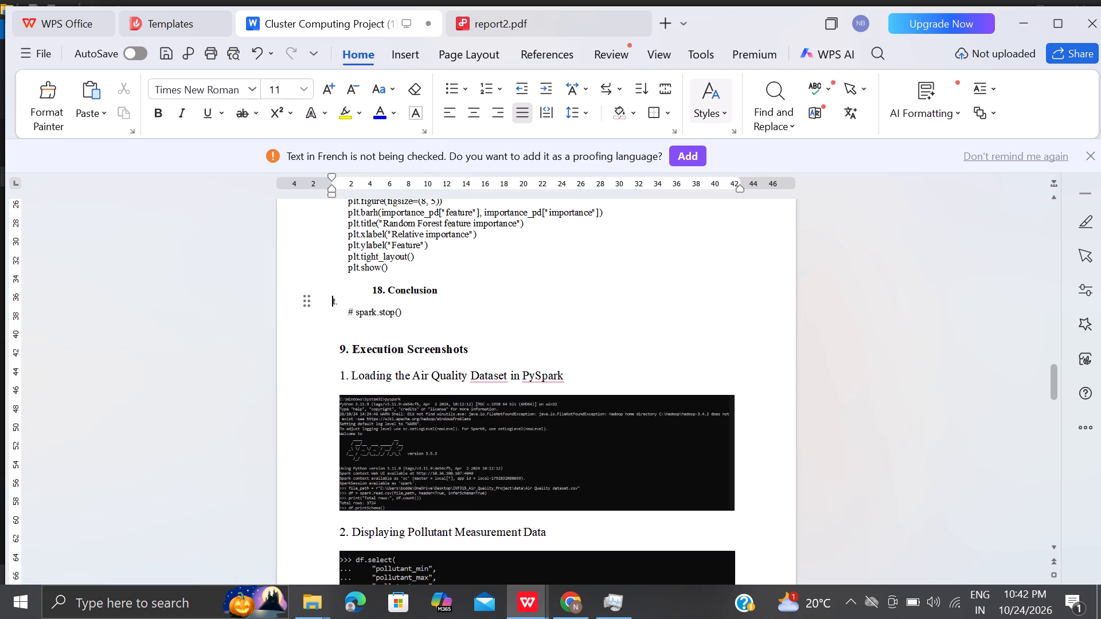
drag(442, 291, 343, 287)
key(BackSpace)
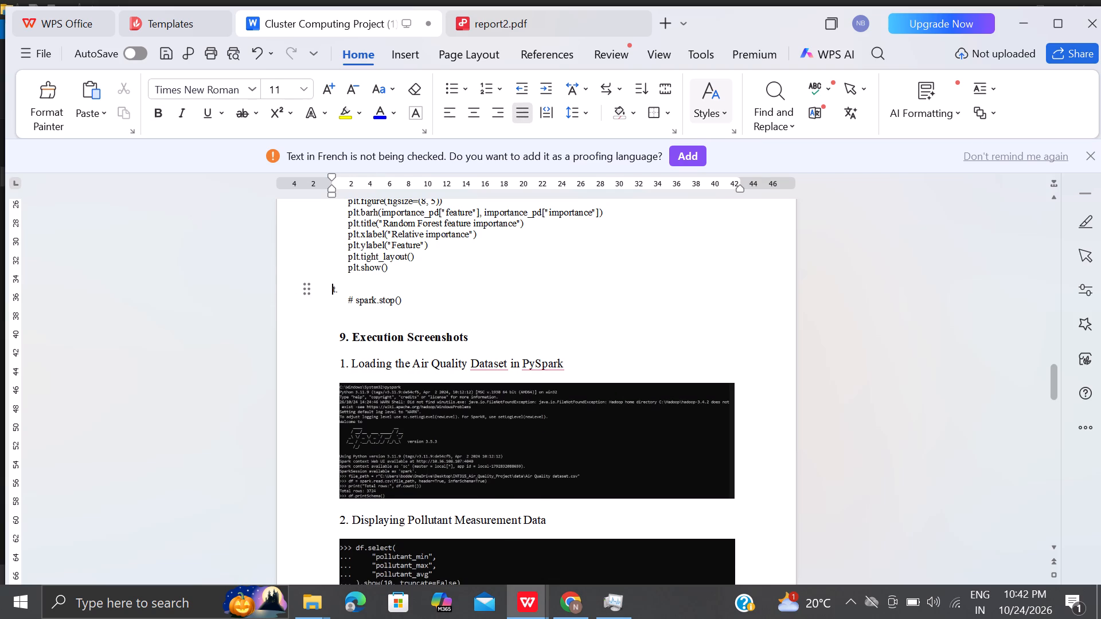
key(BackSpace)
key(Right)
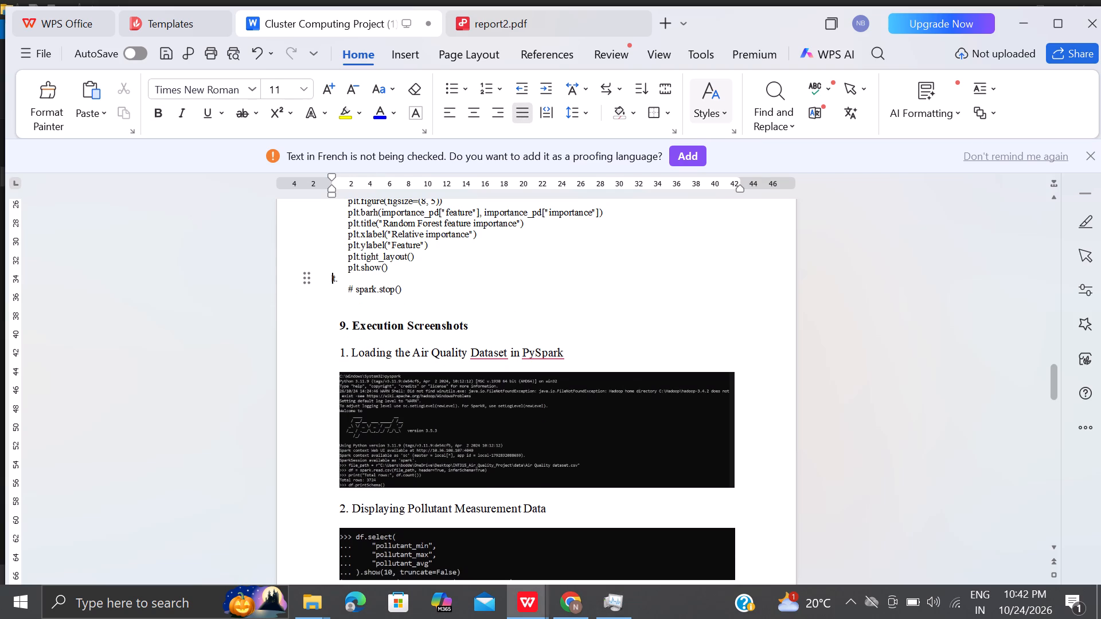
key(BackSpace)
key(BackSpace)
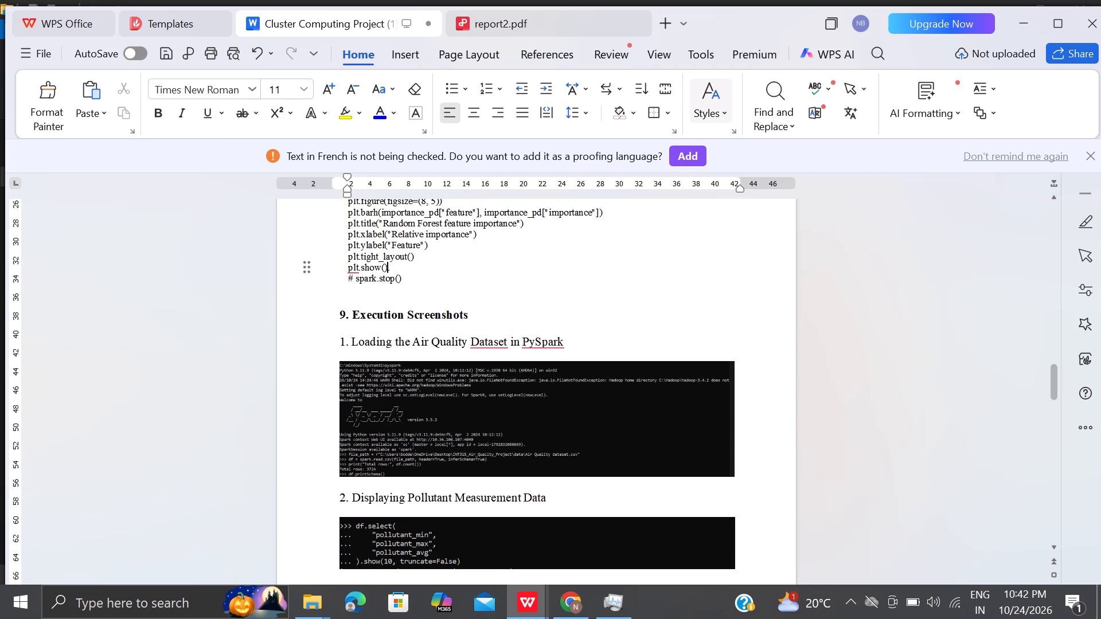
Look through the execution screenshots, output screenshots and charts down to the "11. Result Analysis" section.
scroll(479, 341, down, 1)
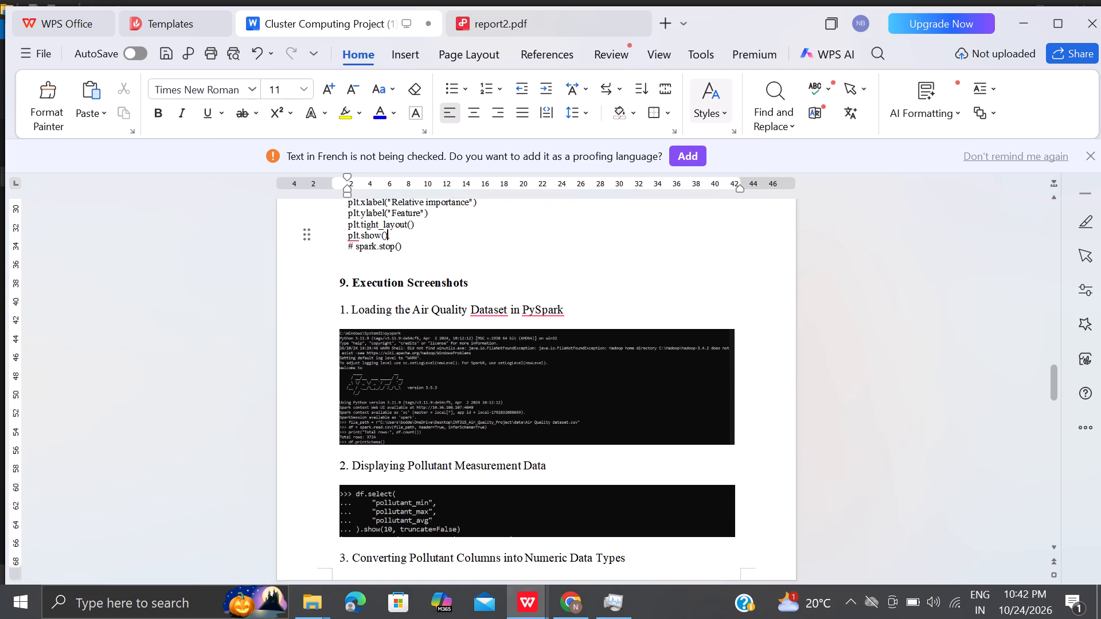
scroll(479, 341, down, 2)
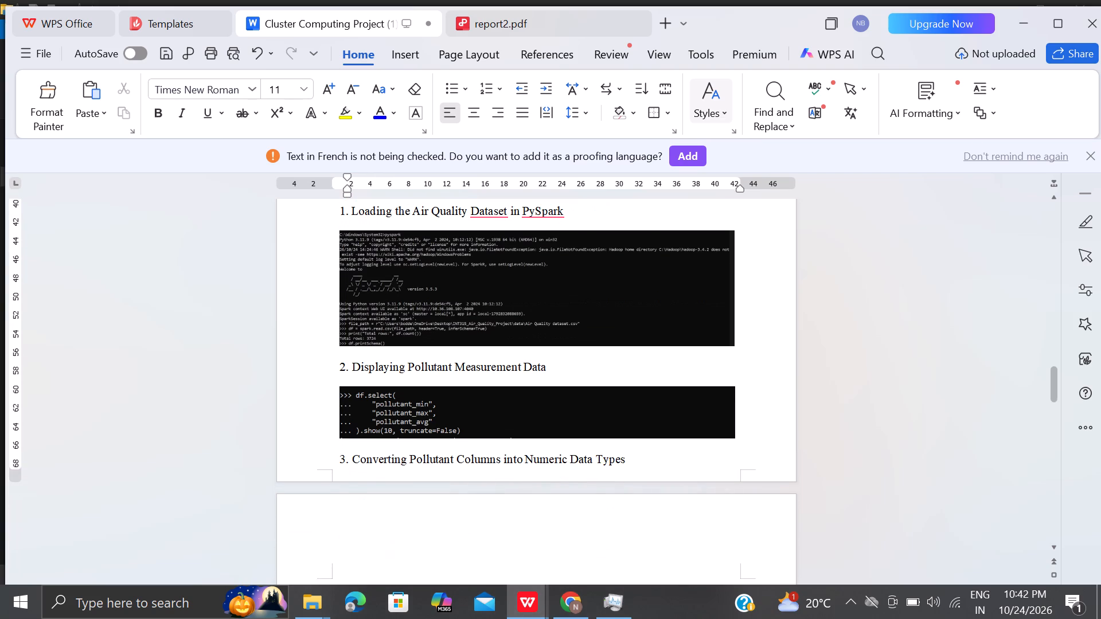
scroll(623, 414, down, 5)
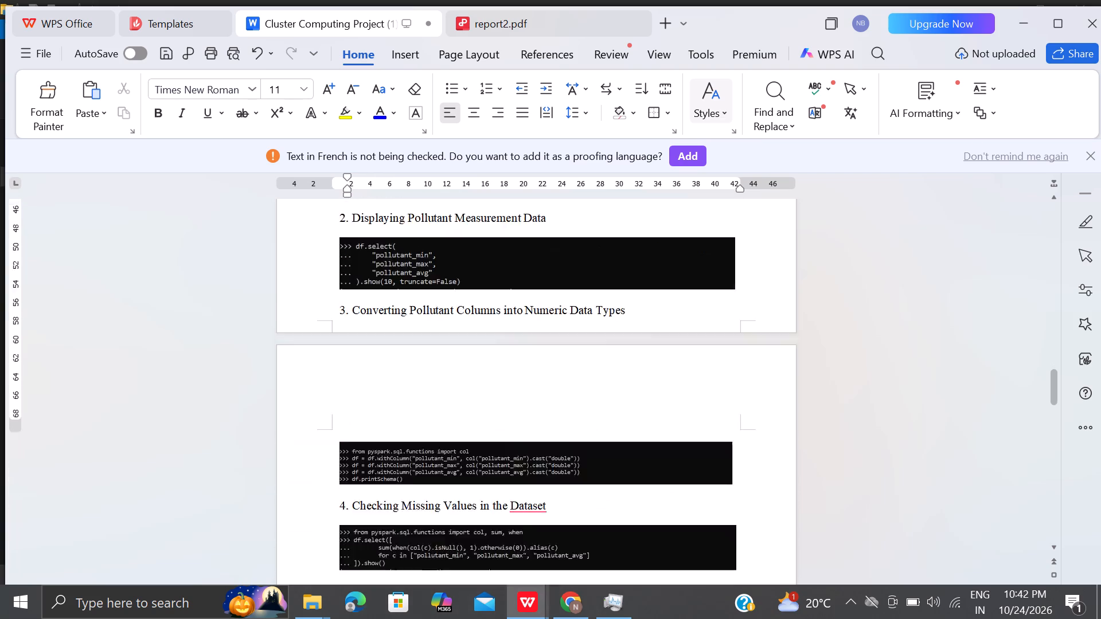
scroll(623, 414, down, 19)
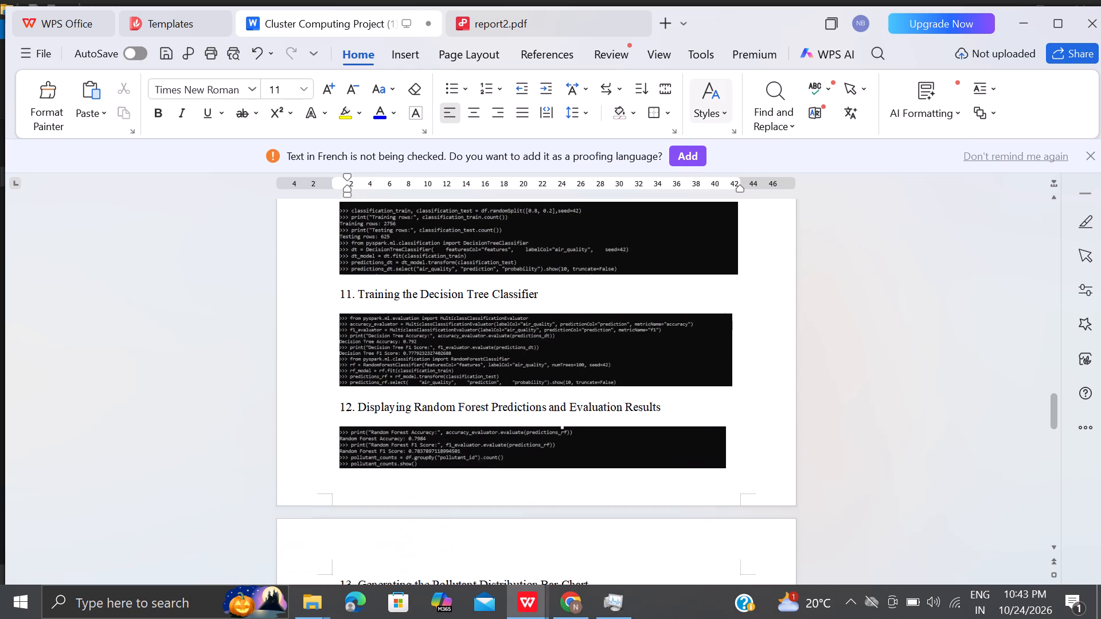
scroll(623, 414, down, 20)
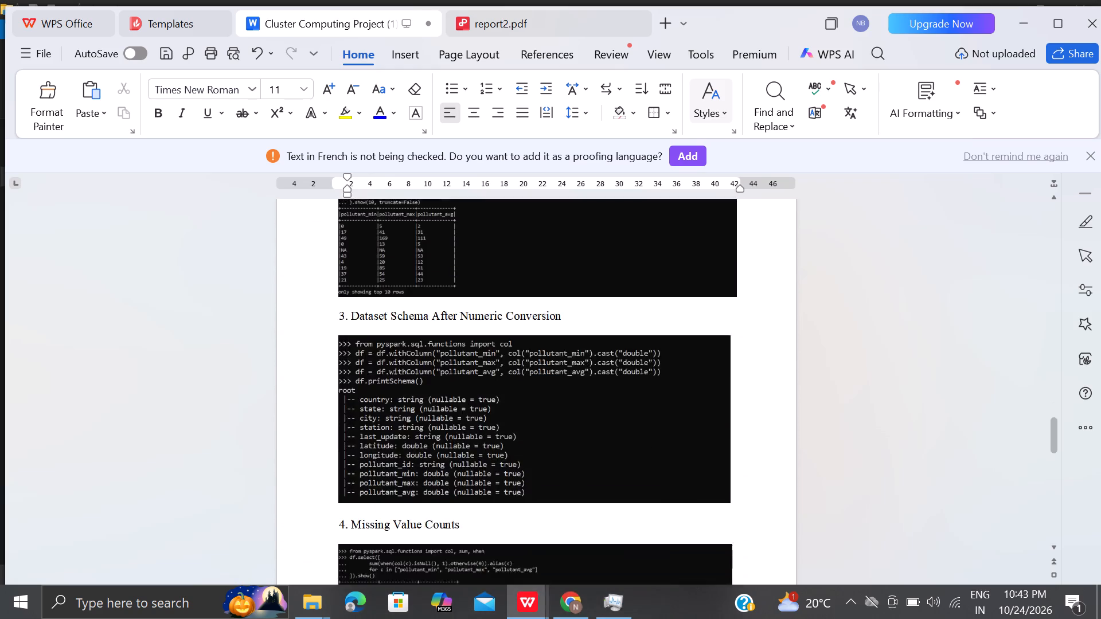
scroll(623, 414, down, 20)
scroll(623, 414, down, 8)
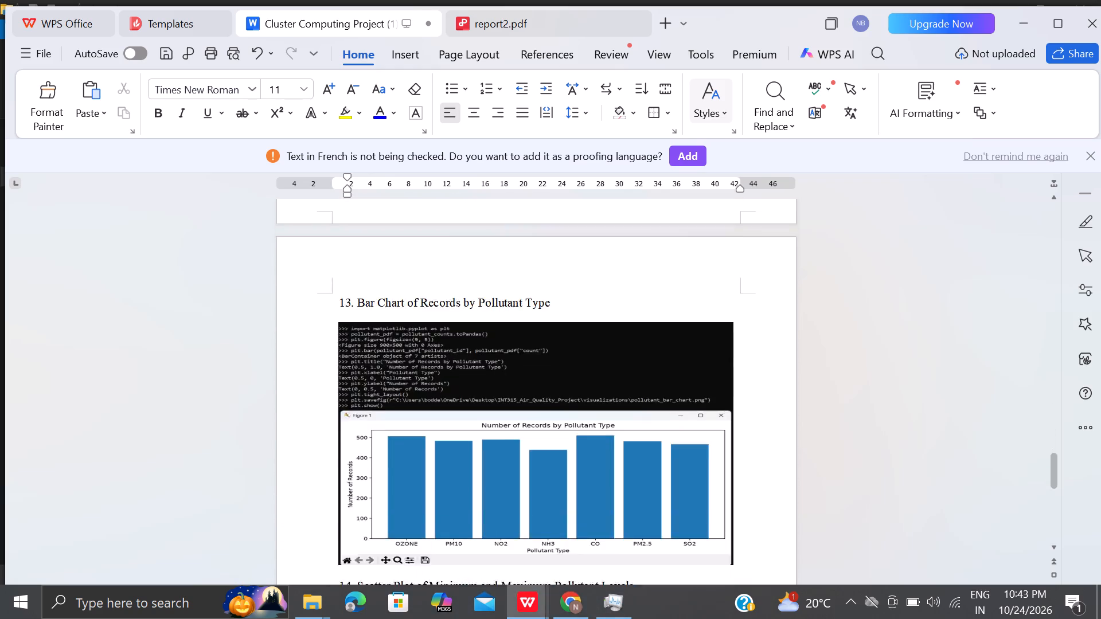
scroll(623, 414, down, 3)
scroll(623, 414, up, 5)
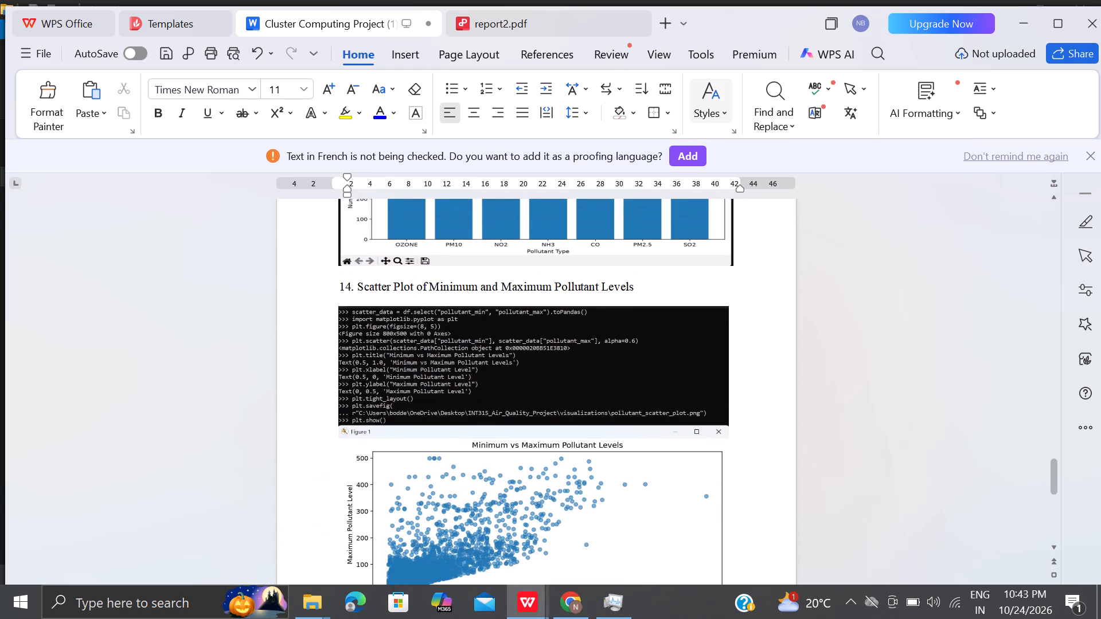
scroll(623, 414, up, 3)
scroll(623, 414, down, 5)
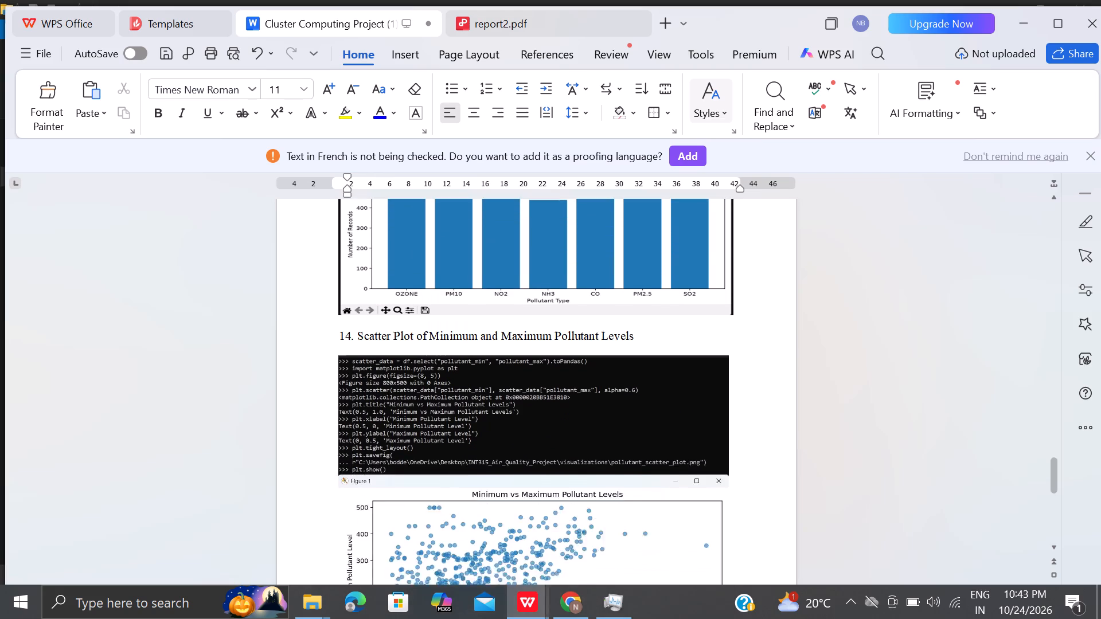
scroll(623, 414, down, 19)
scroll(623, 414, up, 1)
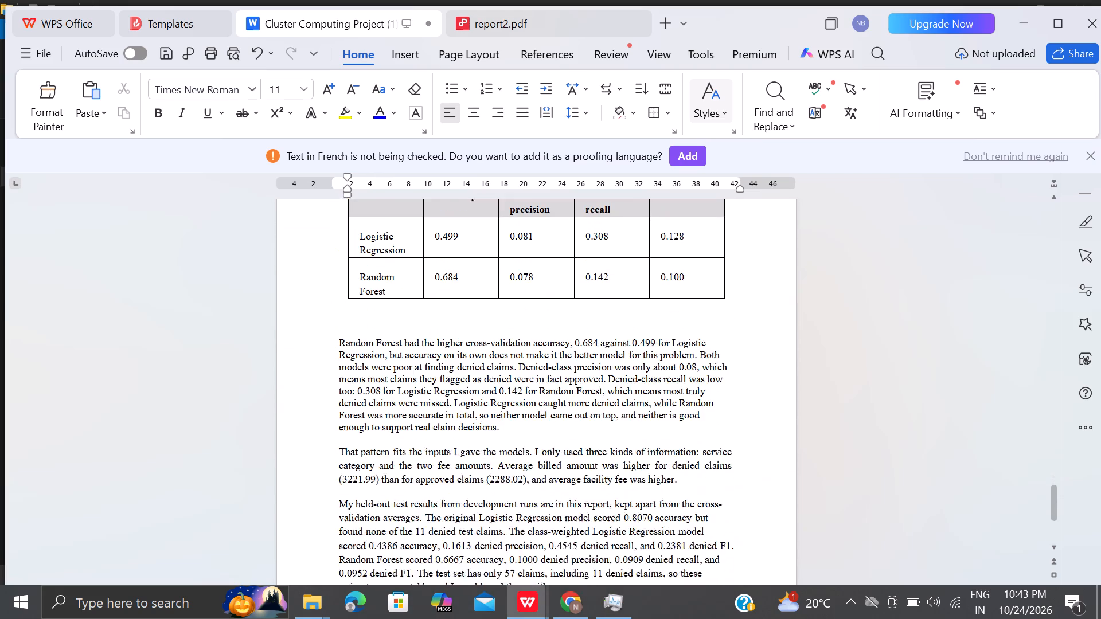
scroll(623, 414, up, 18)
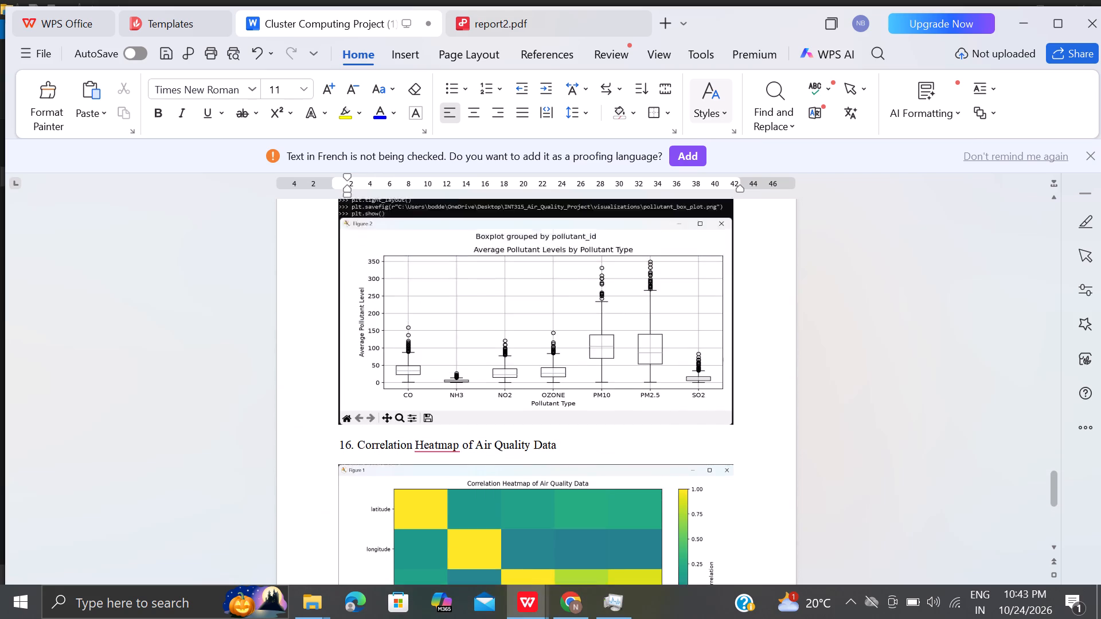
scroll(623, 414, up, 20)
scroll(623, 414, up, 1)
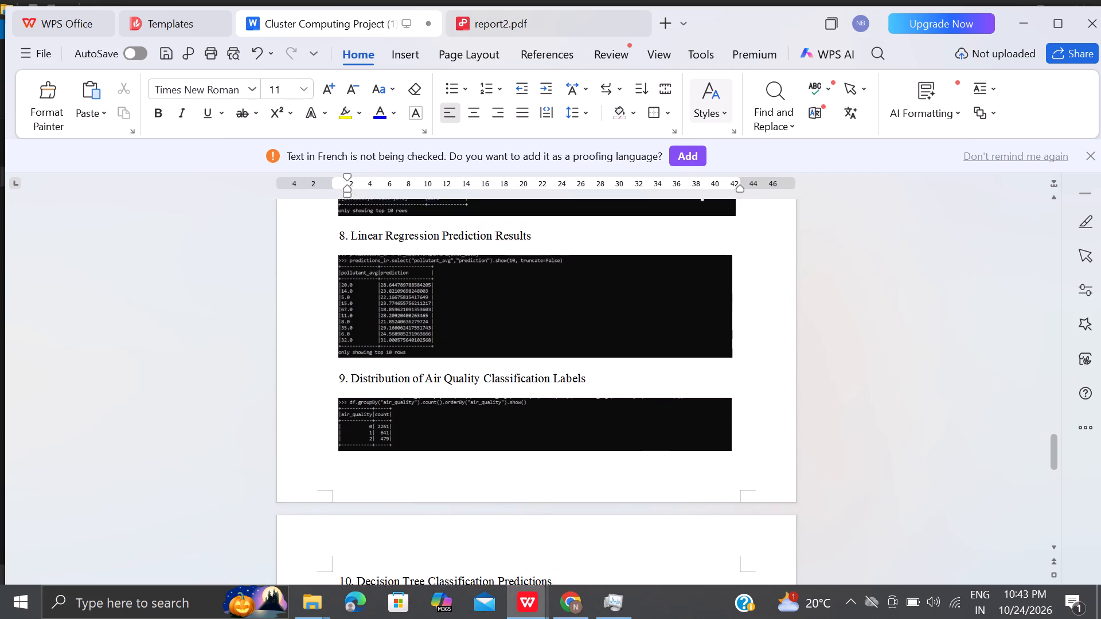
scroll(623, 414, down, 15)
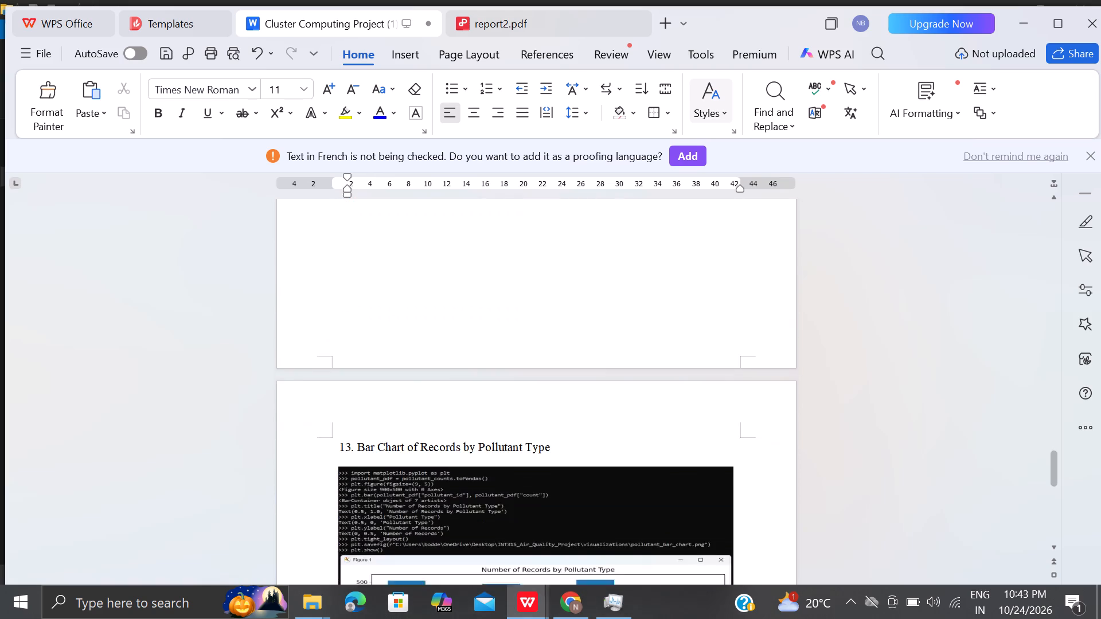
scroll(623, 414, down, 15)
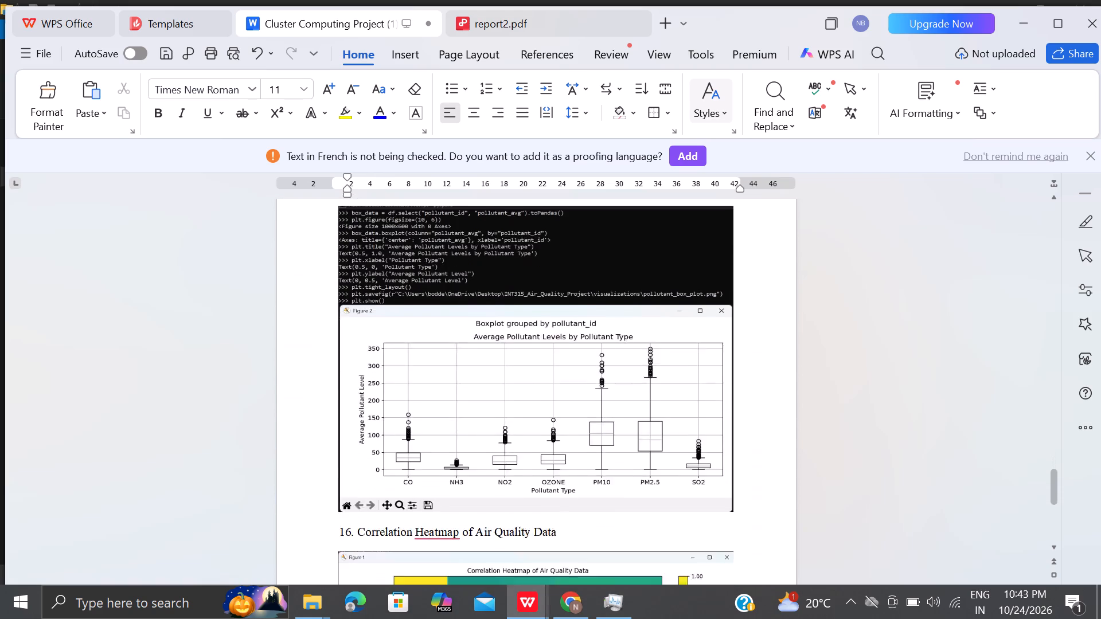
scroll(623, 414, down, 13)
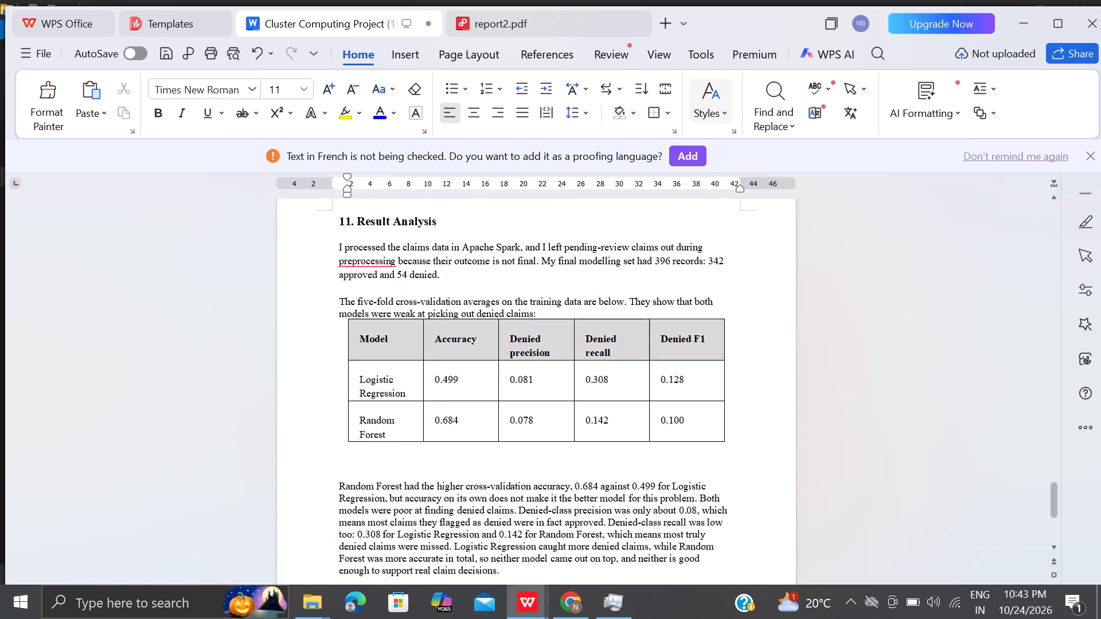
scroll(623, 414, down, 13)
Review the chart, output and execution screenshot sections again, back up to the "17. Visual: Random Forest feature importance" code.
scroll(623, 414, up, 20)
scroll(623, 414, up, 7)
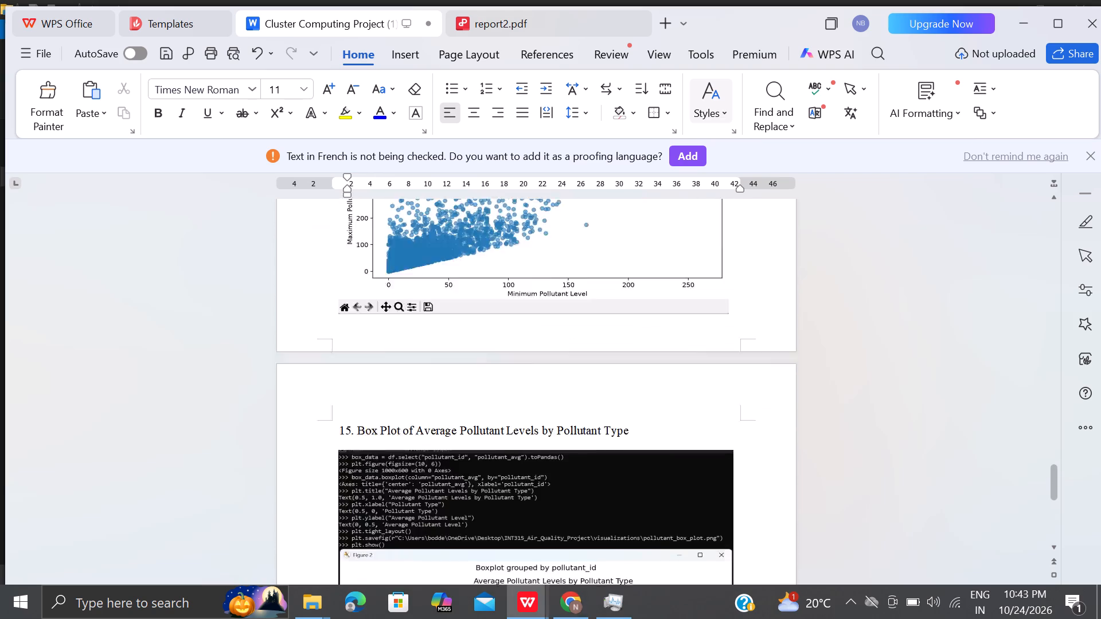
scroll(623, 414, up, 20)
scroll(623, 414, up, 6)
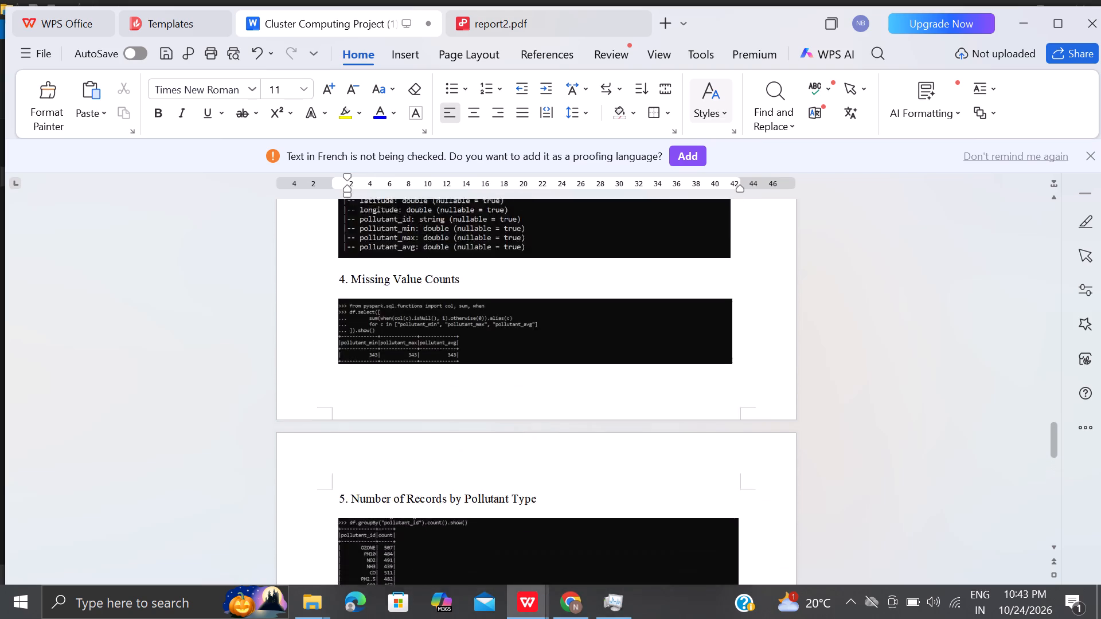
scroll(623, 414, up, 19)
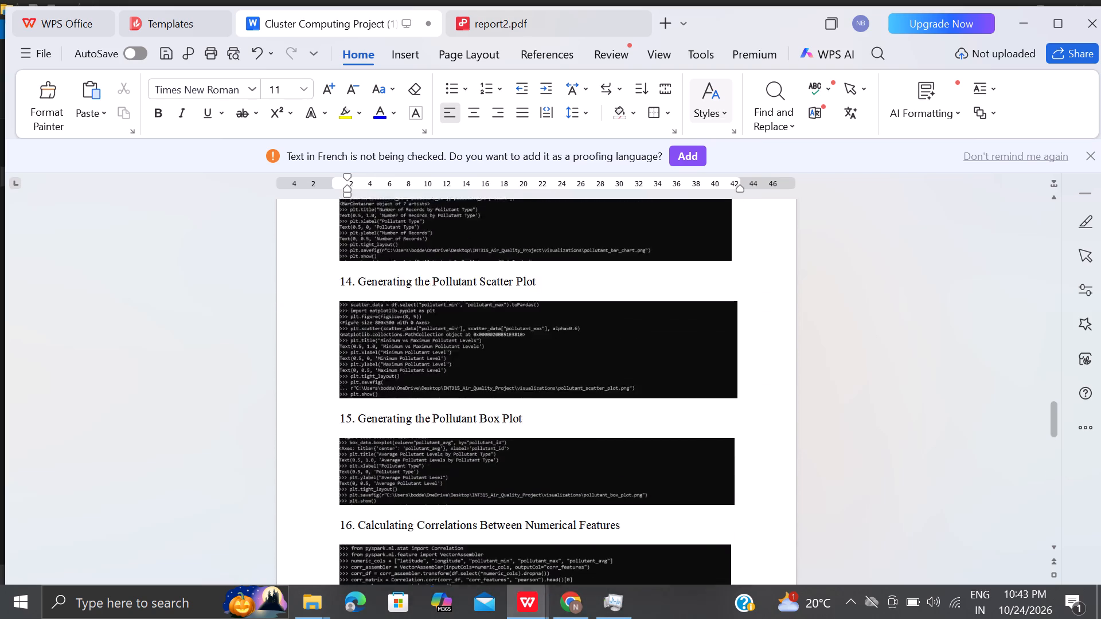
scroll(623, 414, up, 16)
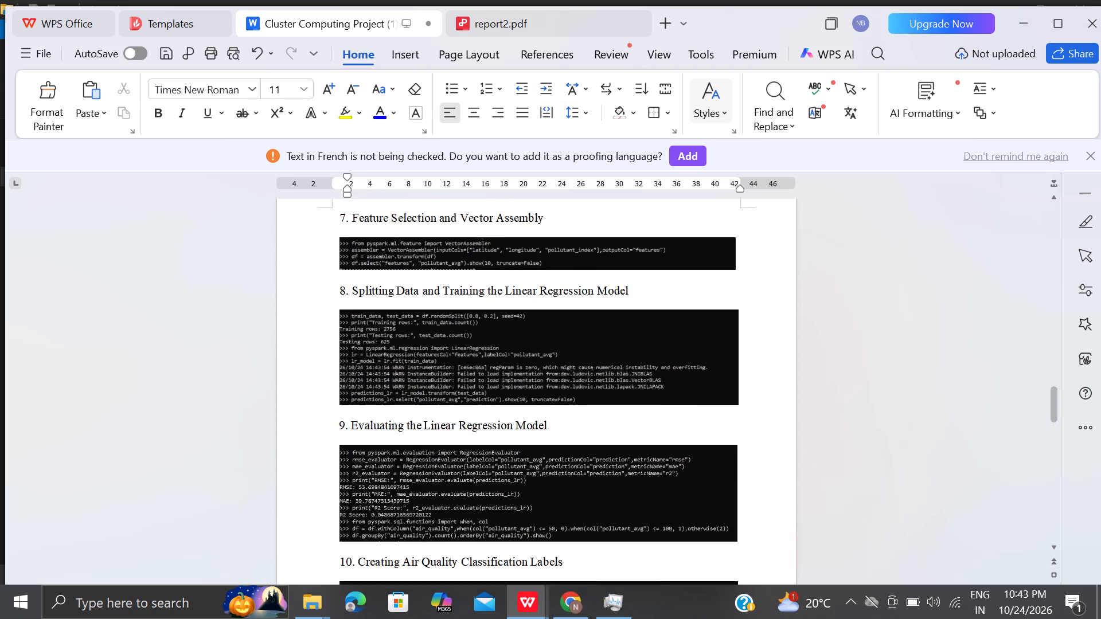
scroll(623, 414, up, 10)
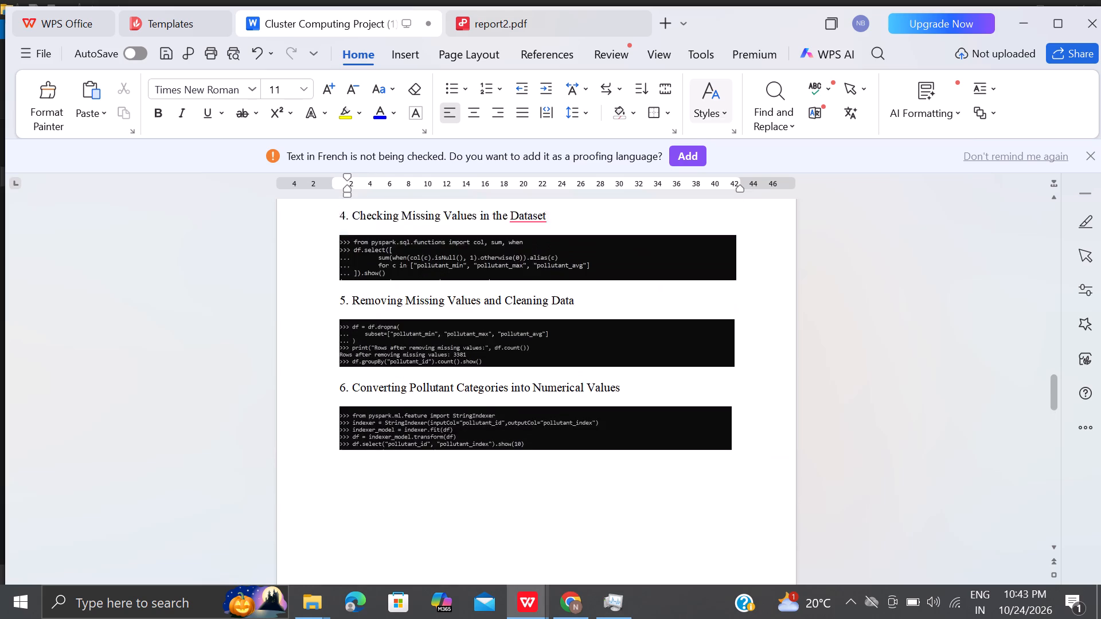
scroll(623, 414, up, 13)
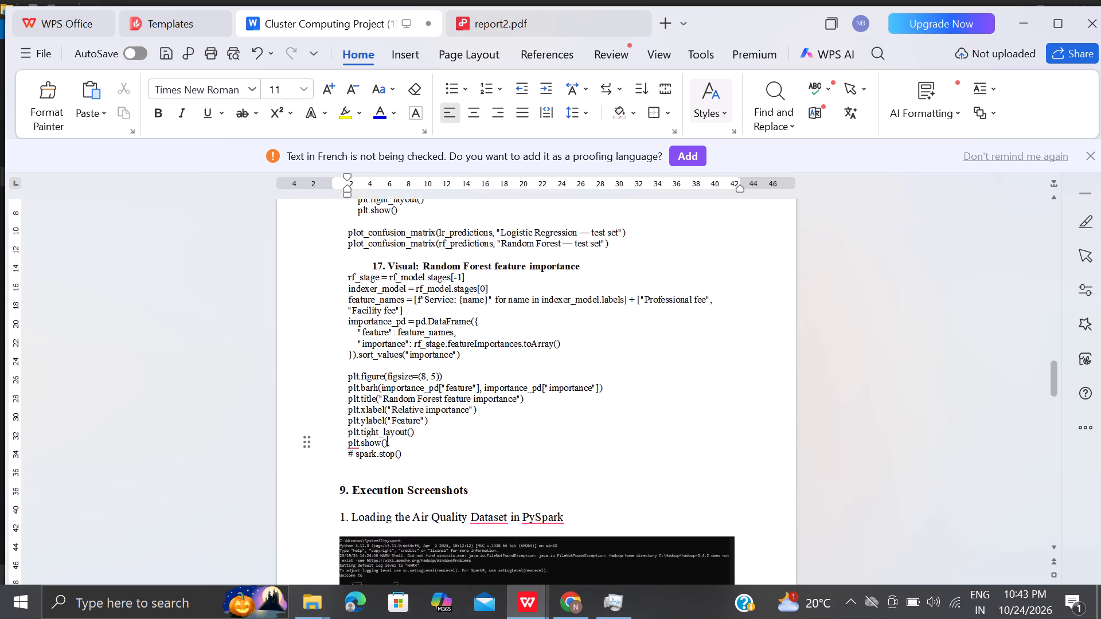
scroll(623, 414, up, 1)
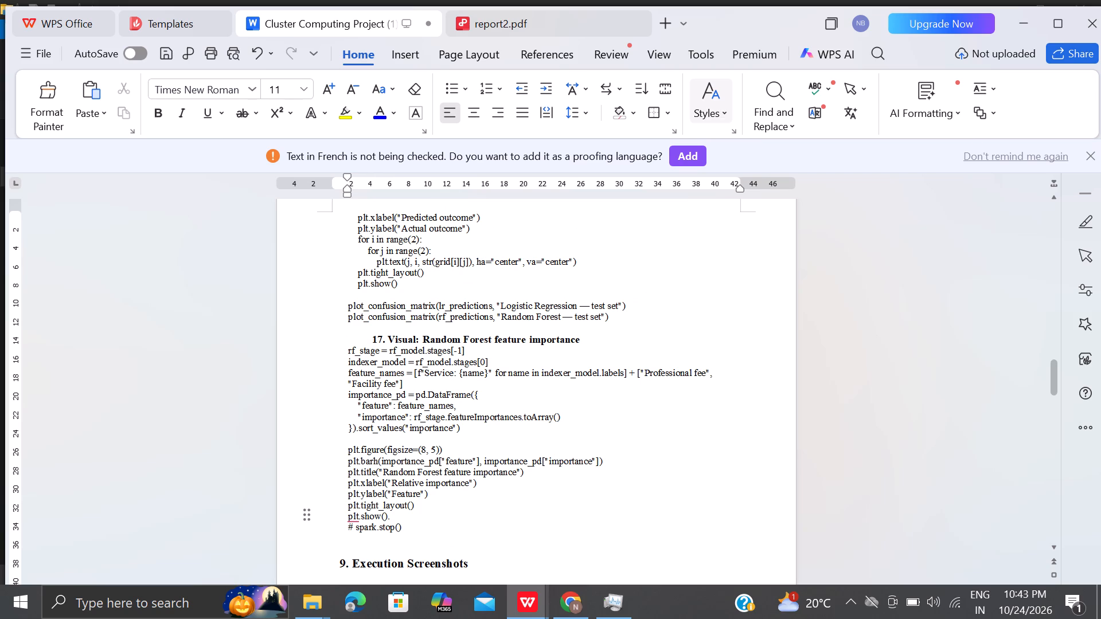
Delete the last letter of the submitter's name on the cover page.
drag(1053, 383, 1048, 57)
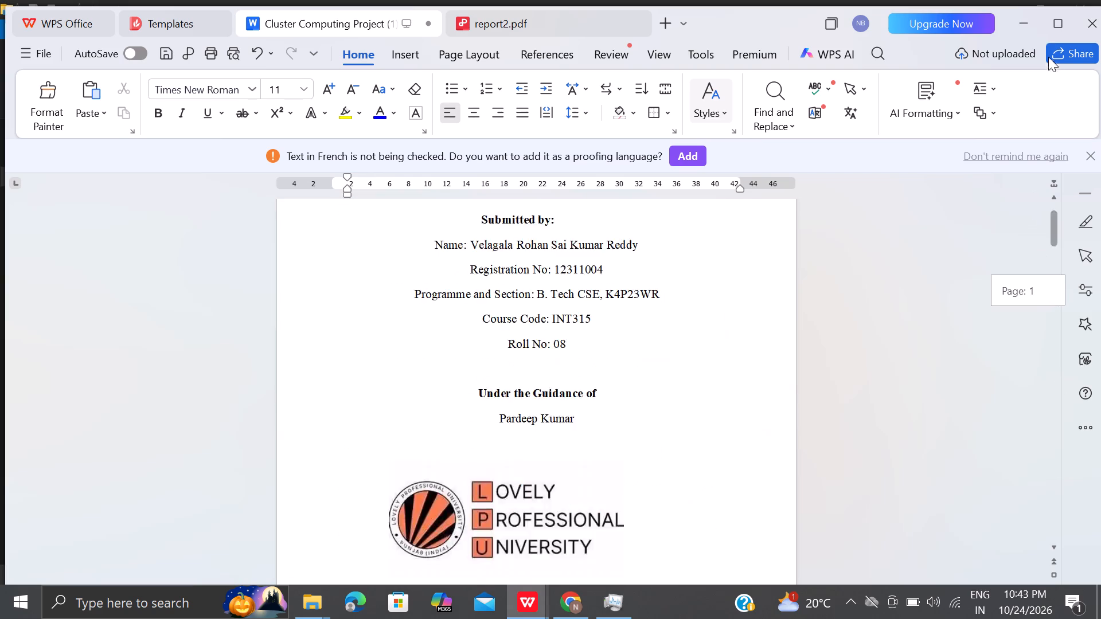
drag(1048, 57, 1048, 22)
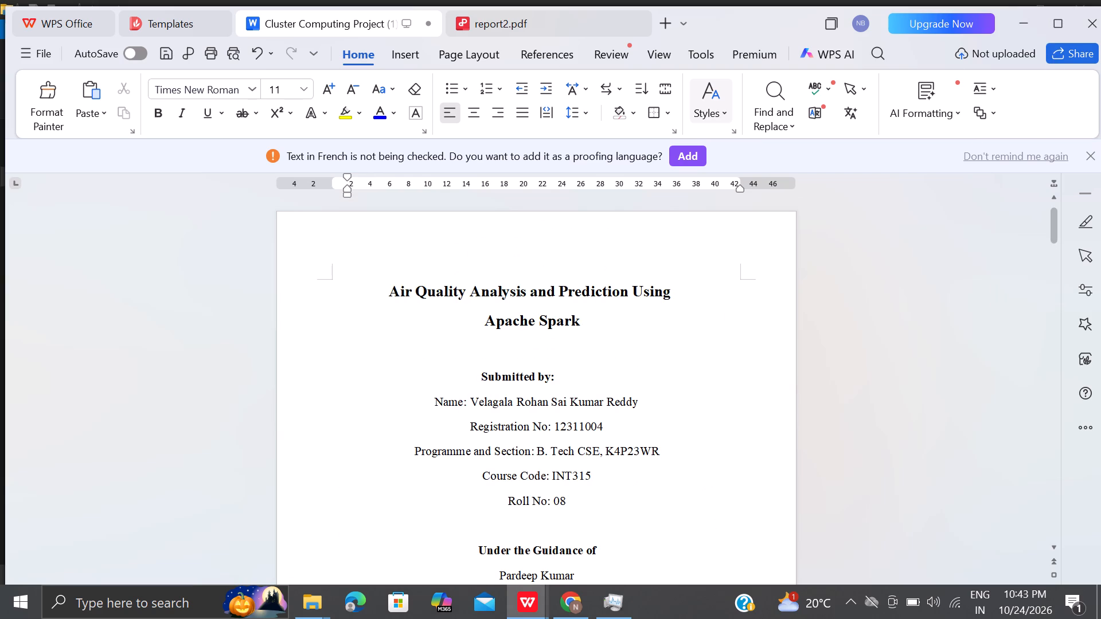
click(636, 399)
key(BackSpace)
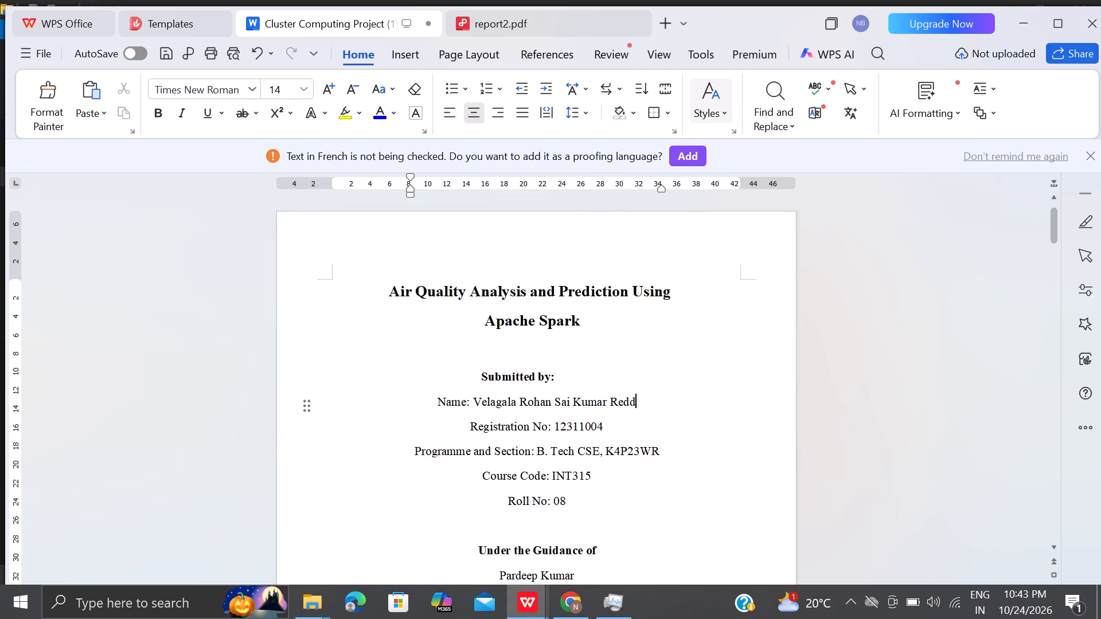
Copy the title "Health Insurance Claim Approval Prediction Using Apache Spark" from the "1. Project Title" section.
scroll(658, 389, down, 10)
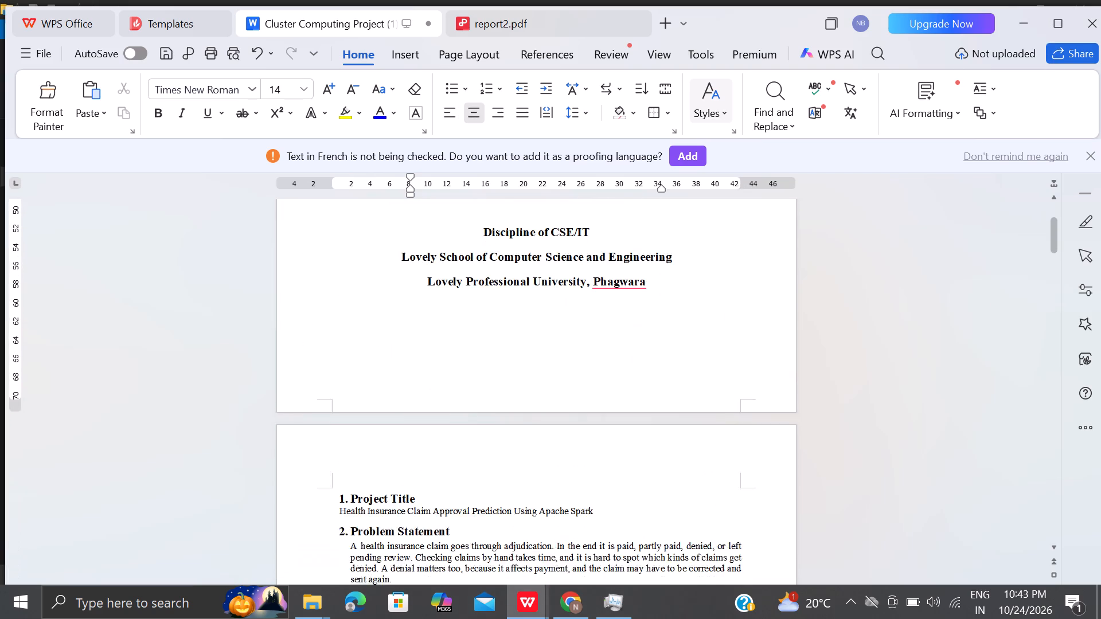
scroll(658, 389, down, 1)
drag(603, 459, 483, 453)
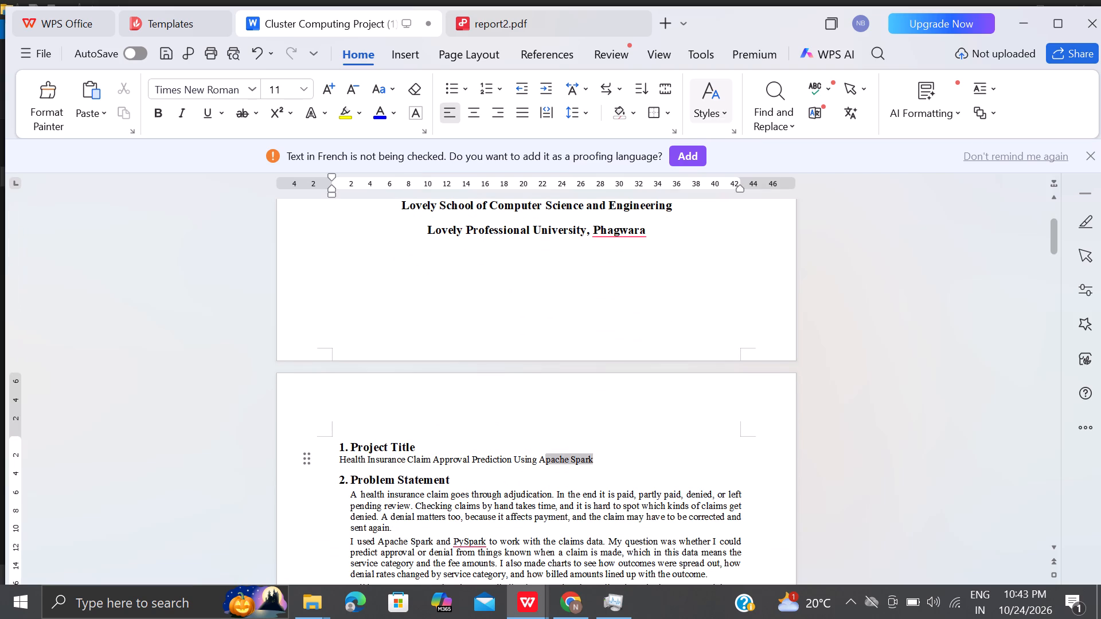
drag(483, 453, 340, 463)
key(ctrl+c)
key(ctrl+c)
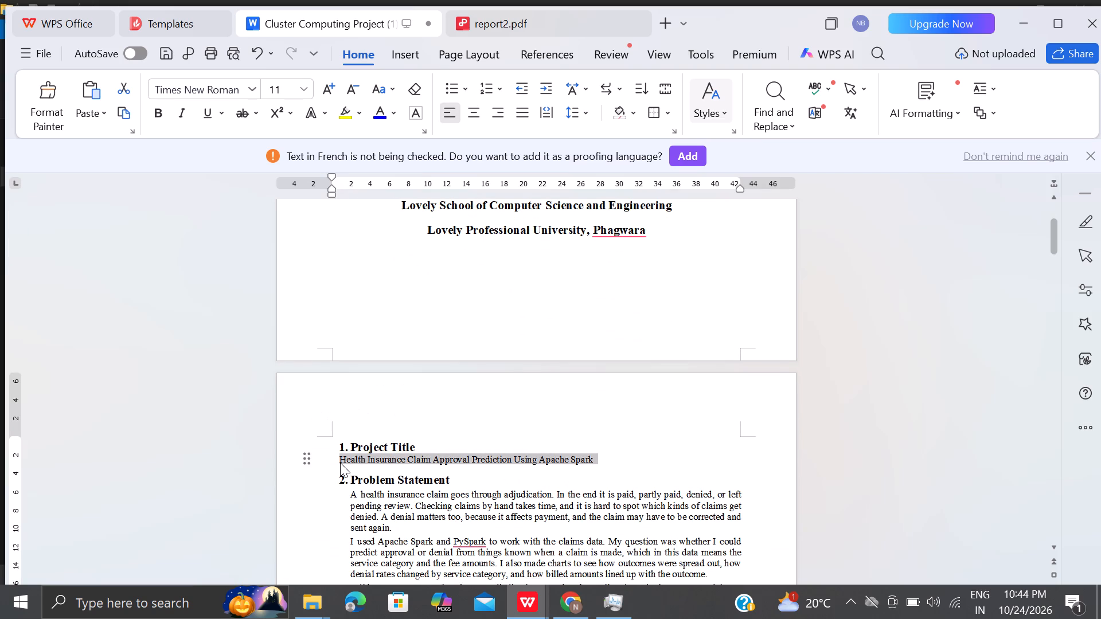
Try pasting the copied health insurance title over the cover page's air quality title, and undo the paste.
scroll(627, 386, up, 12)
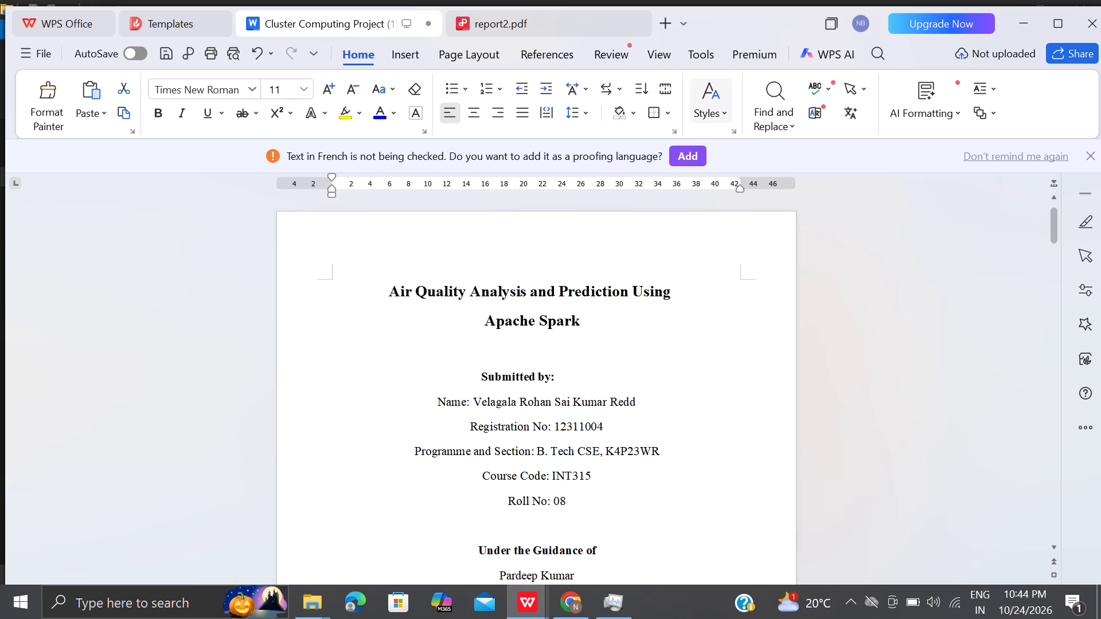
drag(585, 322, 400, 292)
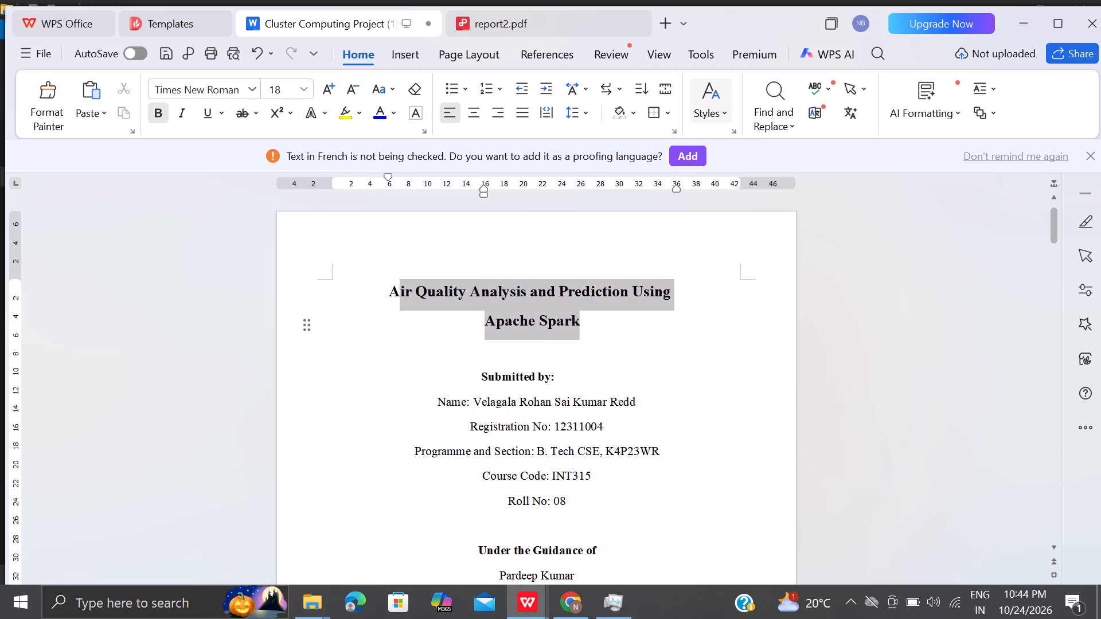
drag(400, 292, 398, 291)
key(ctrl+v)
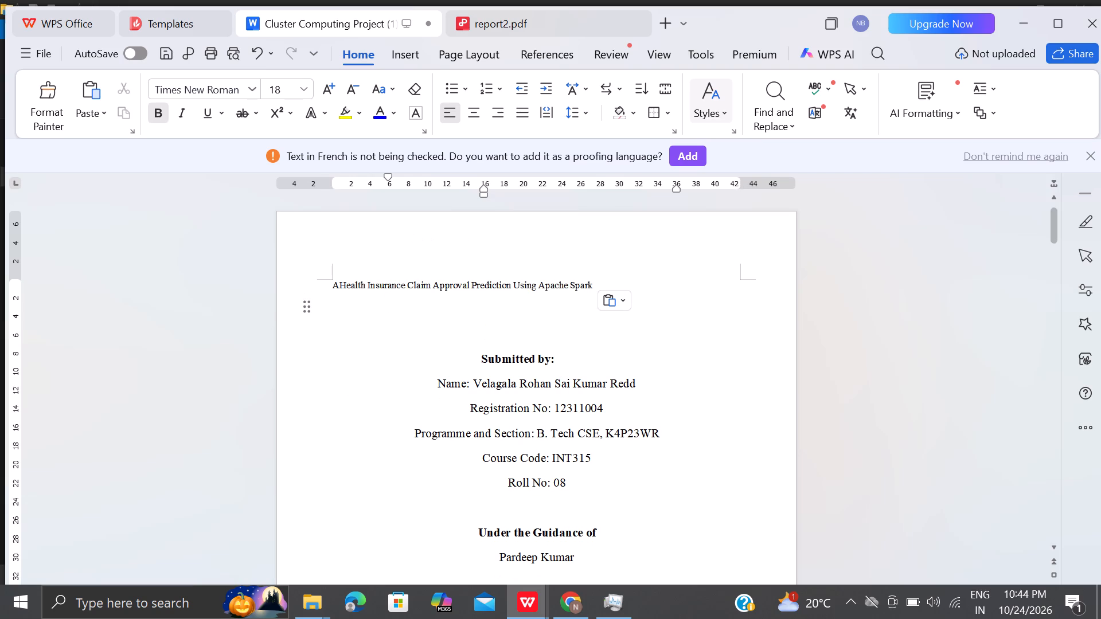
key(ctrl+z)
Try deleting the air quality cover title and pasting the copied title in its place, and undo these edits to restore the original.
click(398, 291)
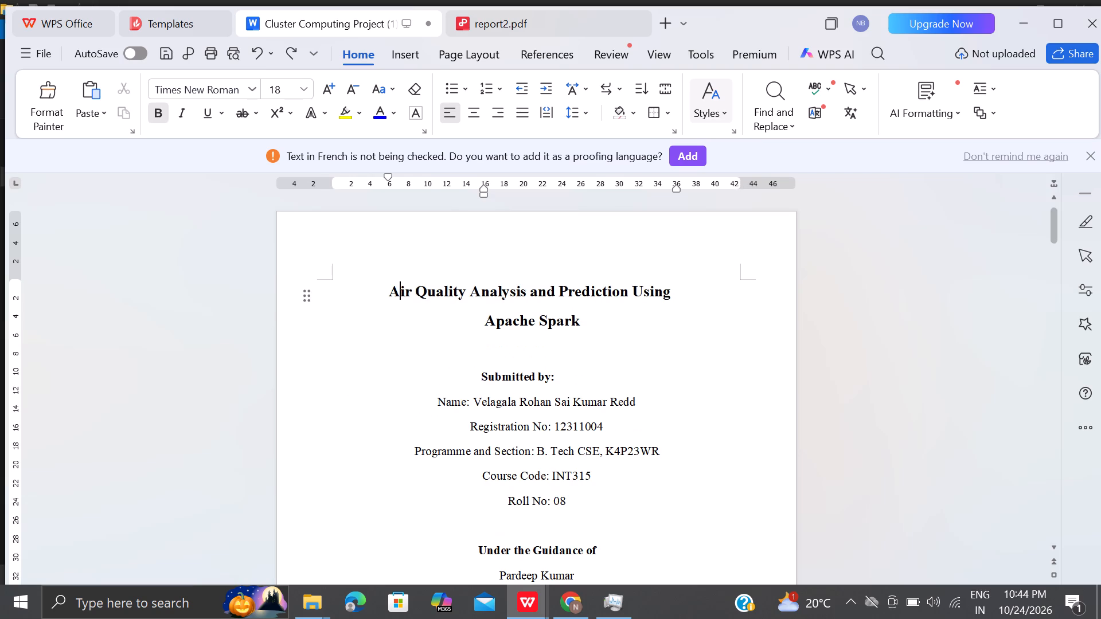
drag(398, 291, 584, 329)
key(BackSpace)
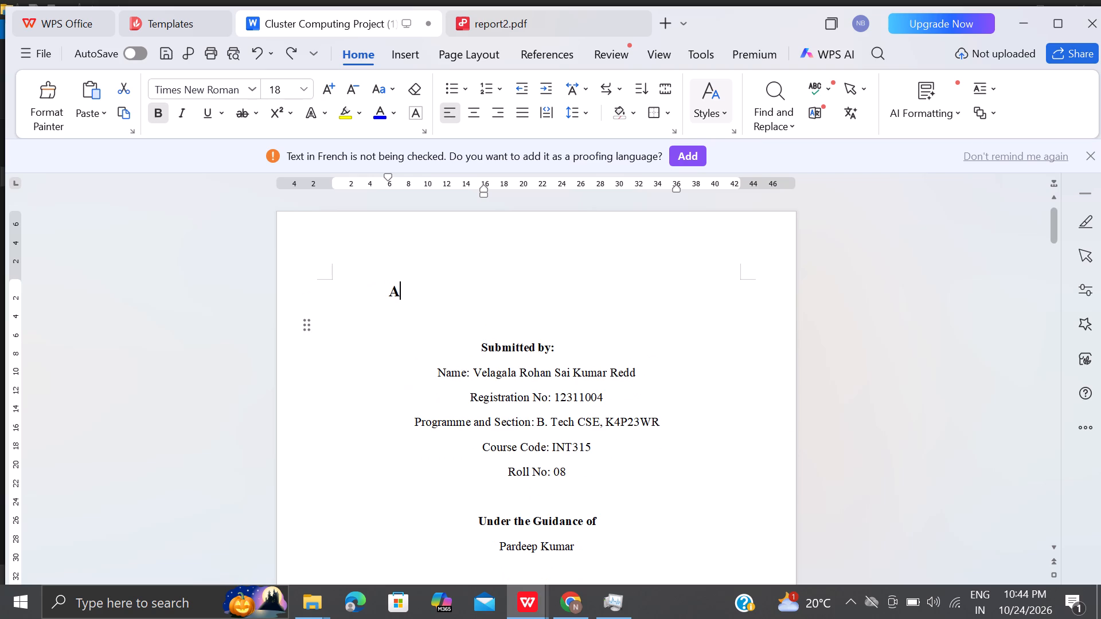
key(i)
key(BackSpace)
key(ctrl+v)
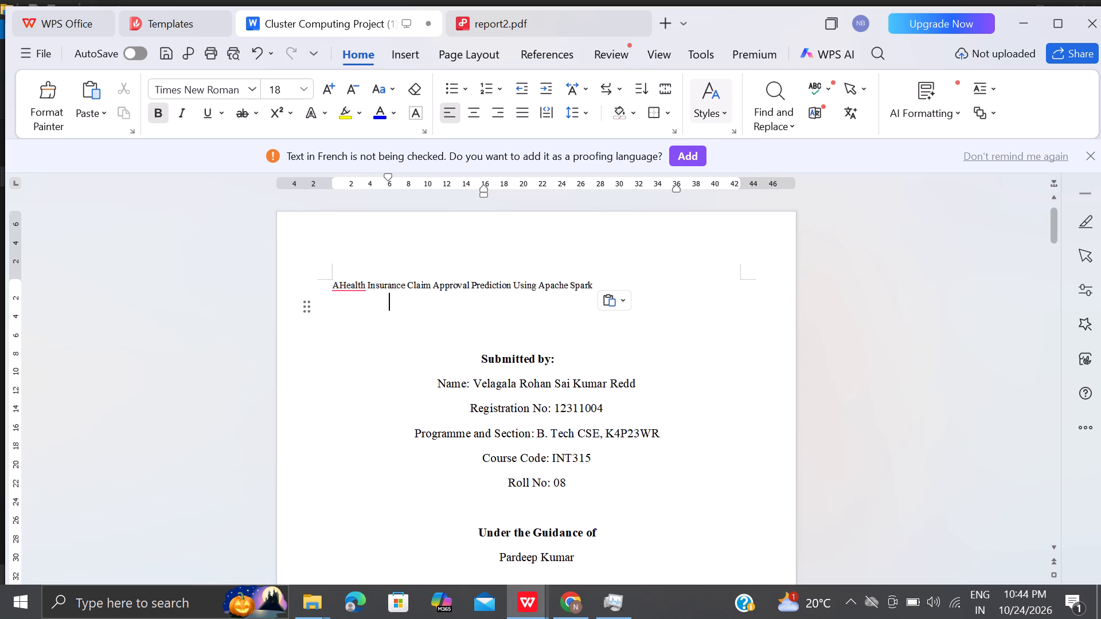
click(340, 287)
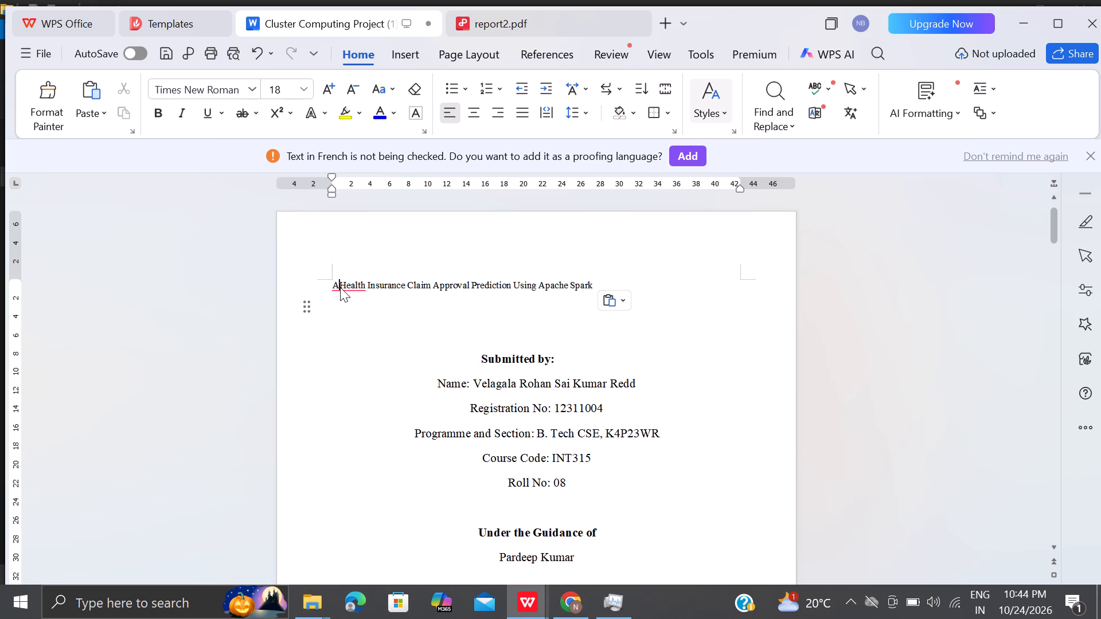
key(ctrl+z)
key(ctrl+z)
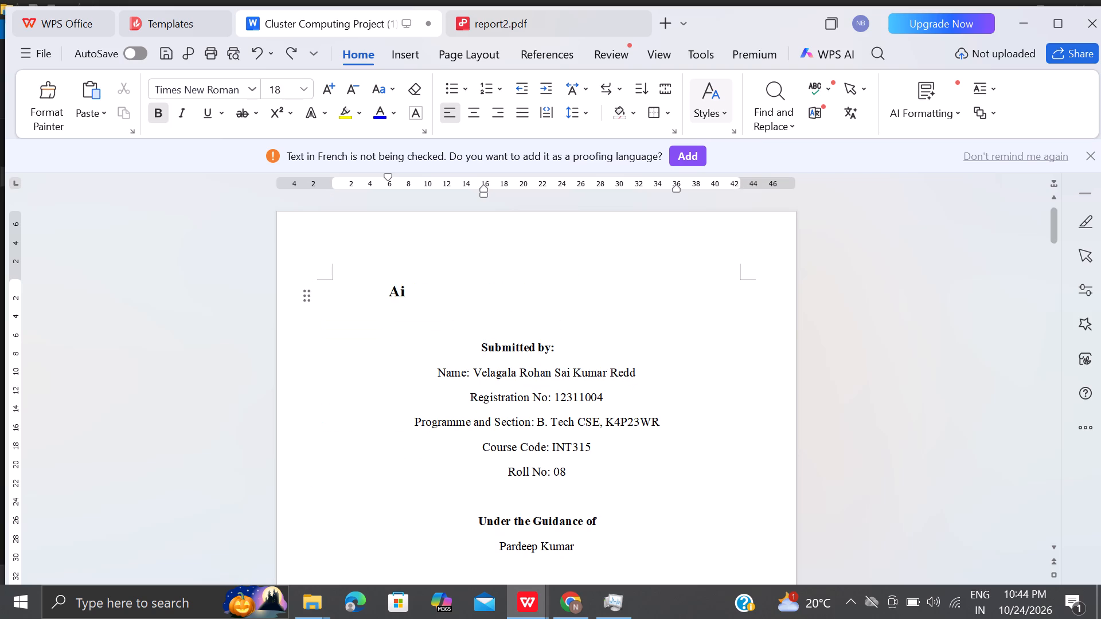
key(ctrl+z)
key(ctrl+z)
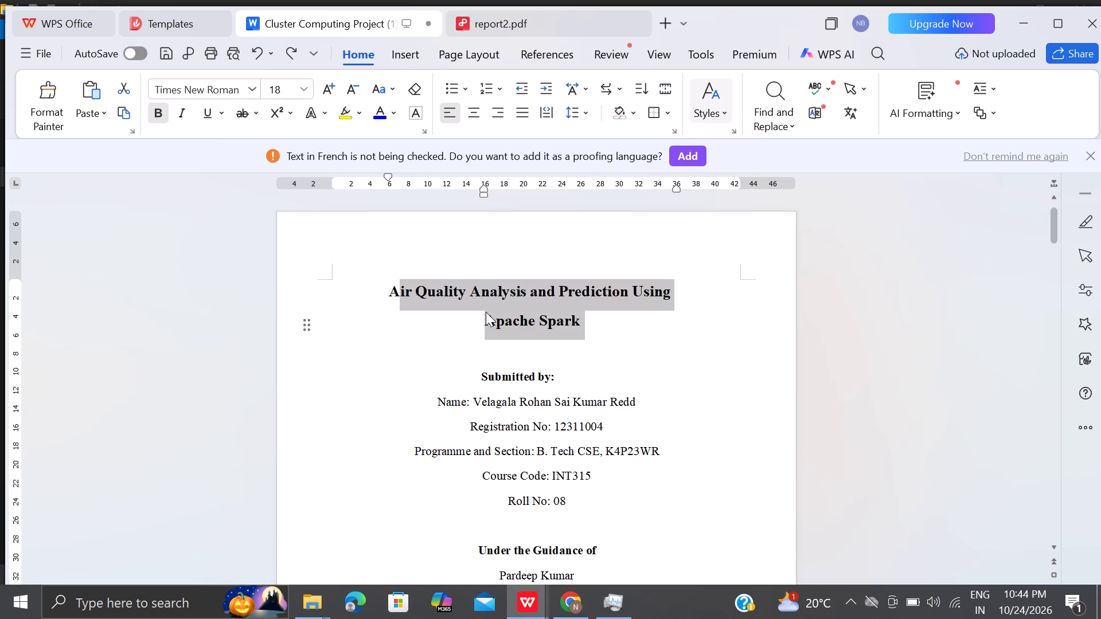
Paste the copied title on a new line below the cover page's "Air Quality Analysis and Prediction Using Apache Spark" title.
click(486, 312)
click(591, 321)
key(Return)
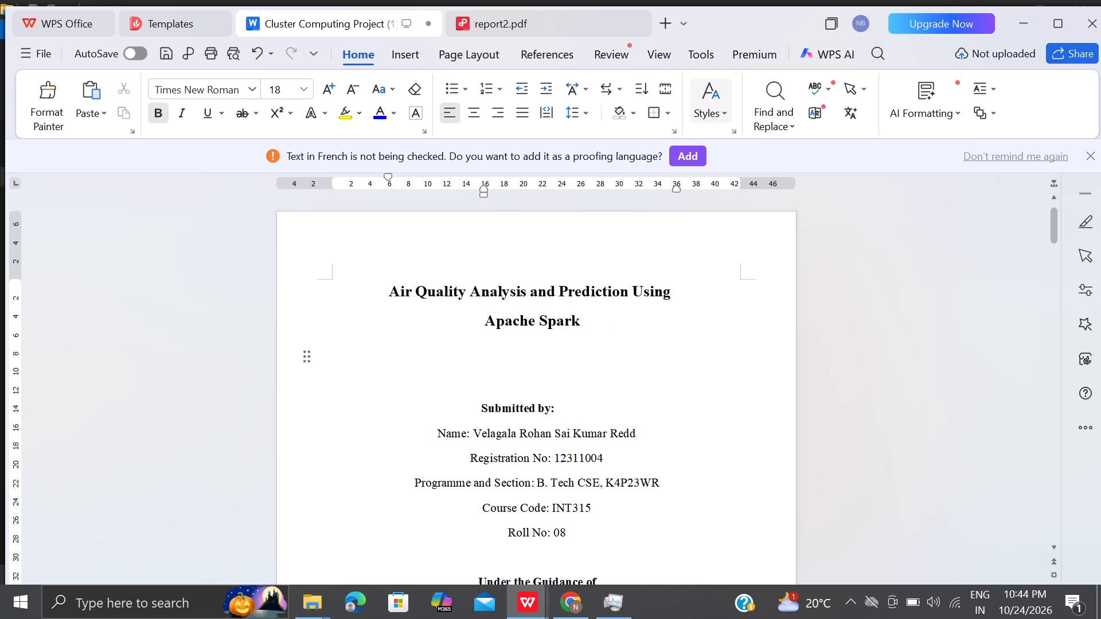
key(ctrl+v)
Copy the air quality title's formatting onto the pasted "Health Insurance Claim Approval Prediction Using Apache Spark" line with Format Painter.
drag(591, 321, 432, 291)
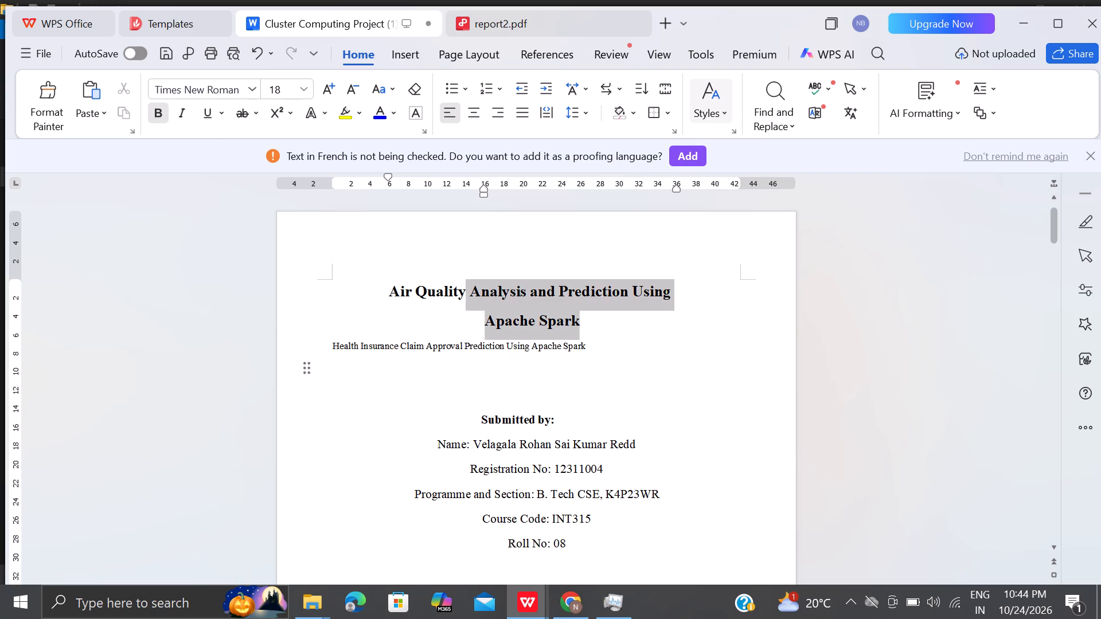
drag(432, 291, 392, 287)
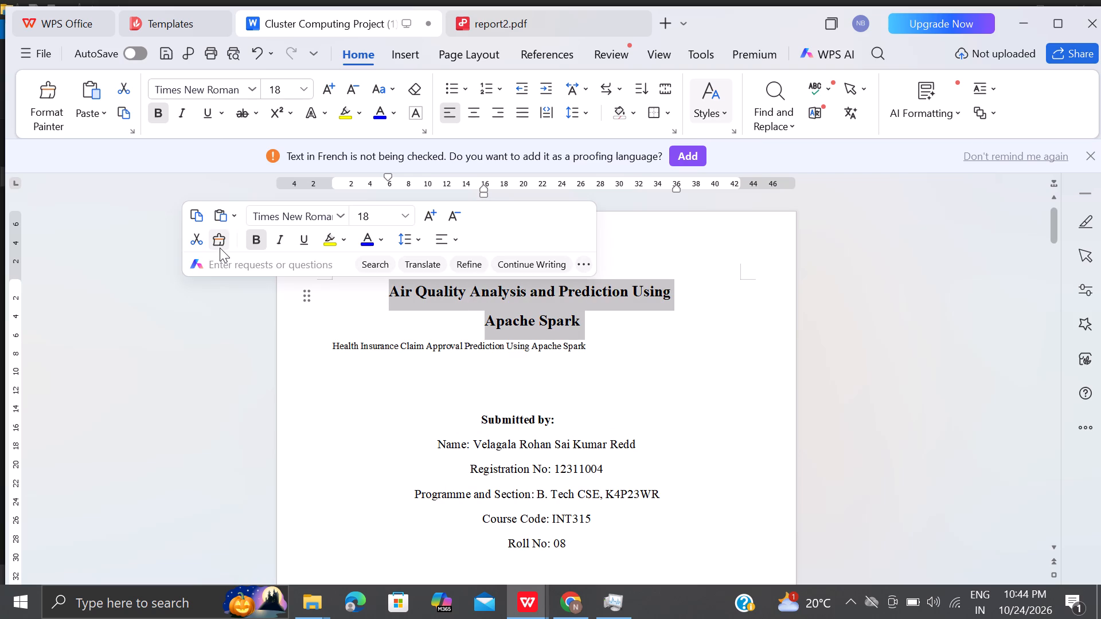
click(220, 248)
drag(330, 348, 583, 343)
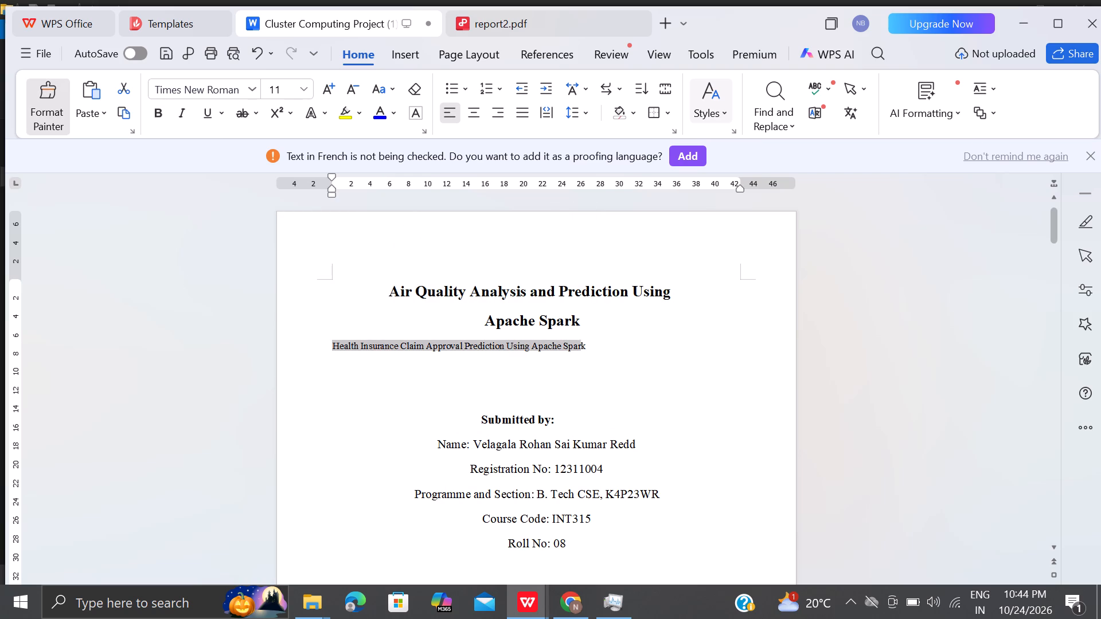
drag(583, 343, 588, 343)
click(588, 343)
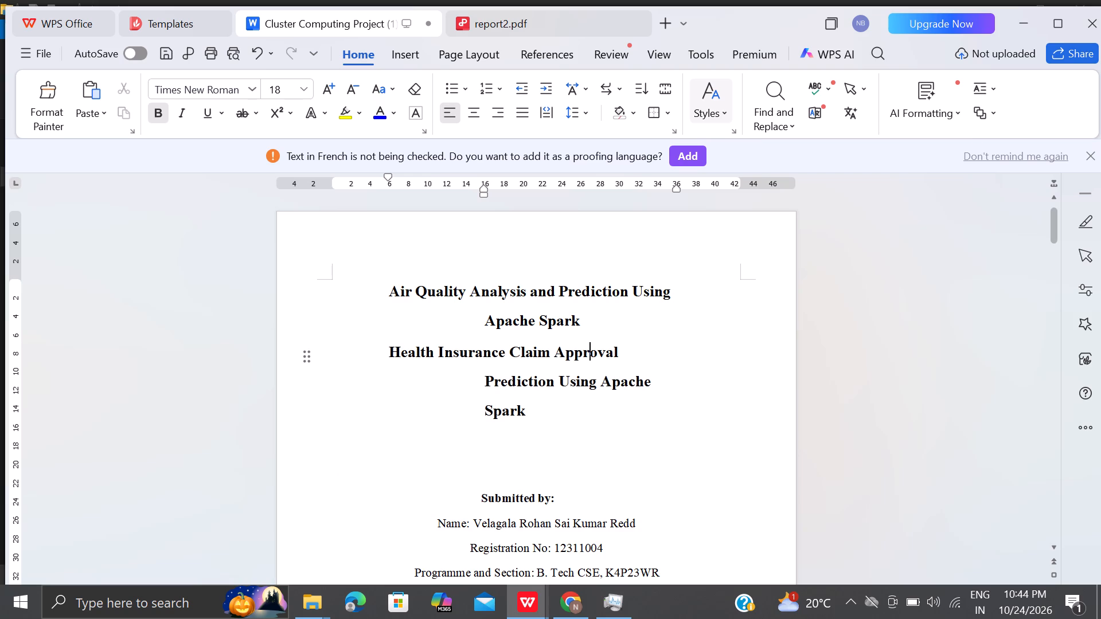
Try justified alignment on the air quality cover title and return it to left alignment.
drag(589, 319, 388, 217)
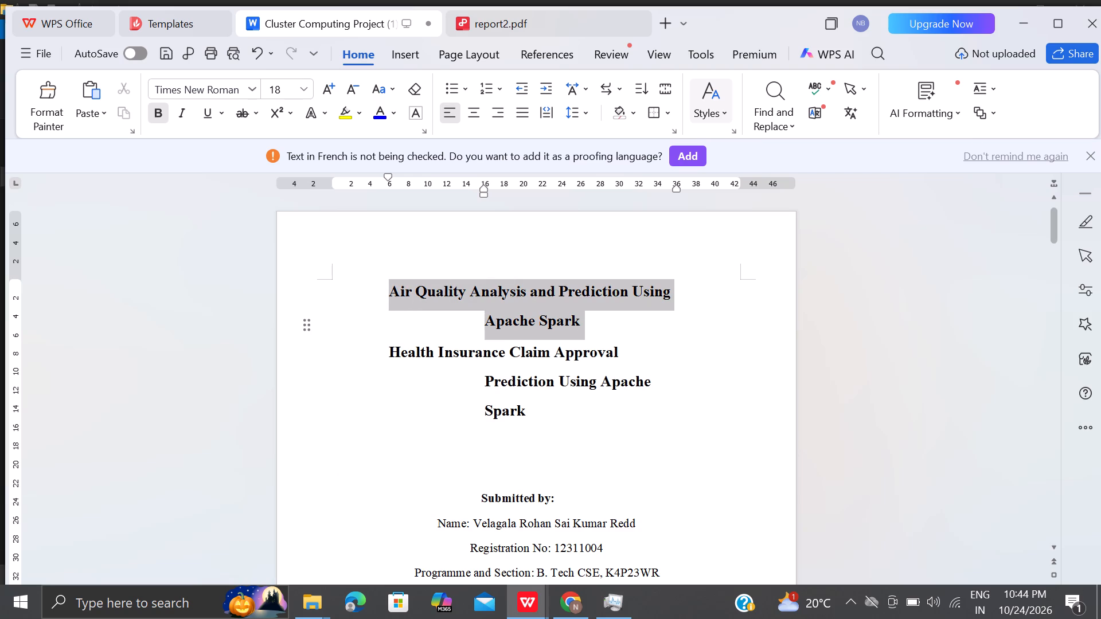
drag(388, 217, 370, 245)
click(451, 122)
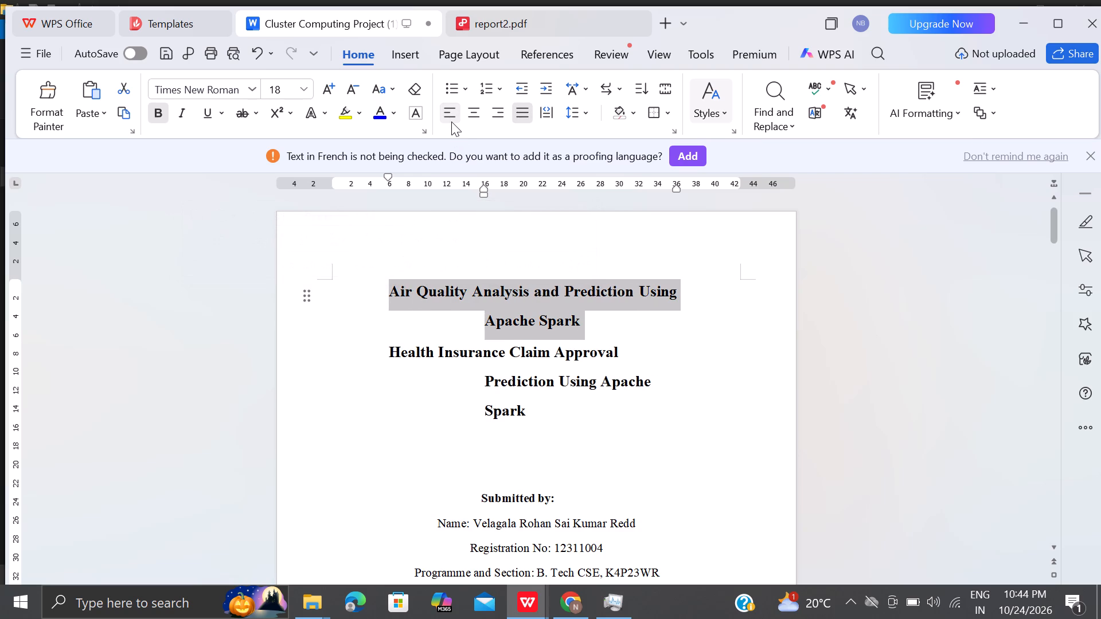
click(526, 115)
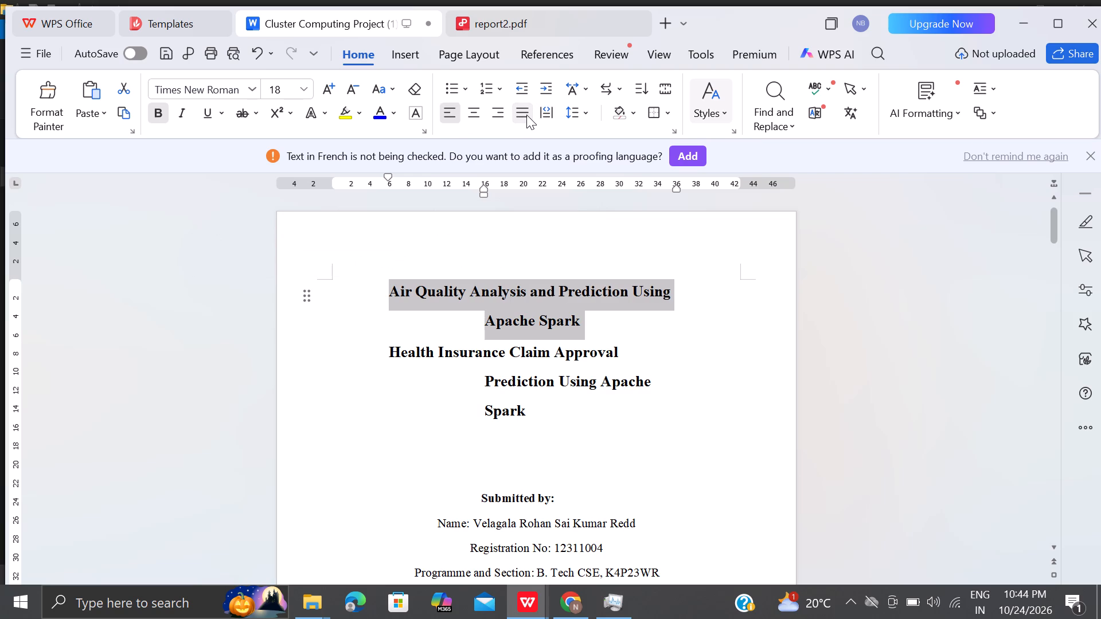
Delete the old "Air Quality Analysis and Prediction Using Apache Spark" title from the cover page.
click(567, 403)
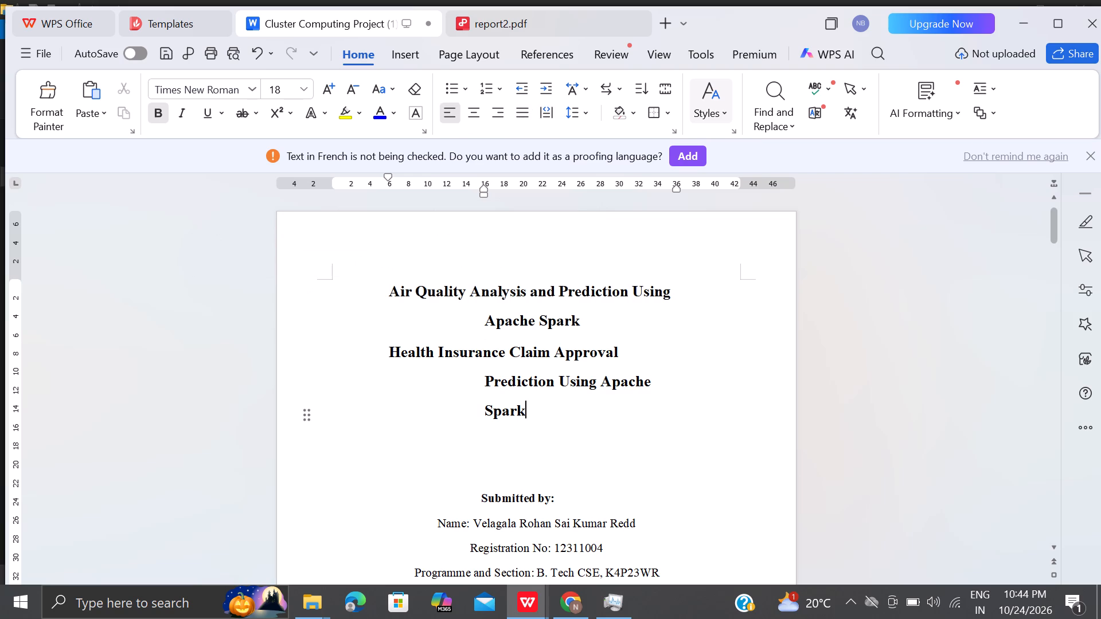
click(389, 354)
drag(586, 324, 377, 286)
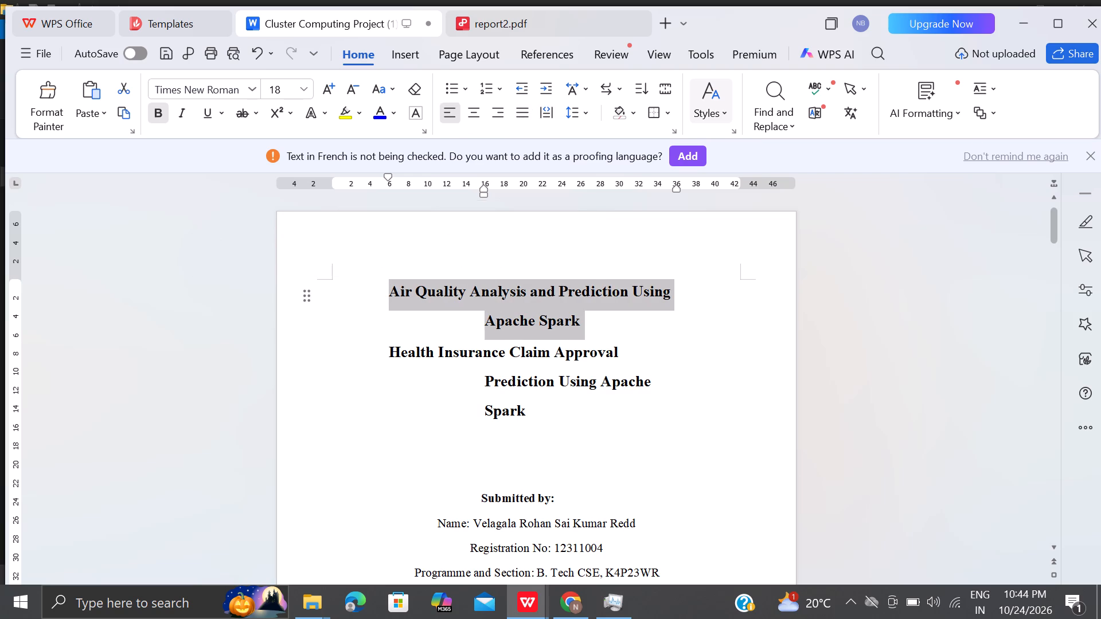
key(BackSpace)
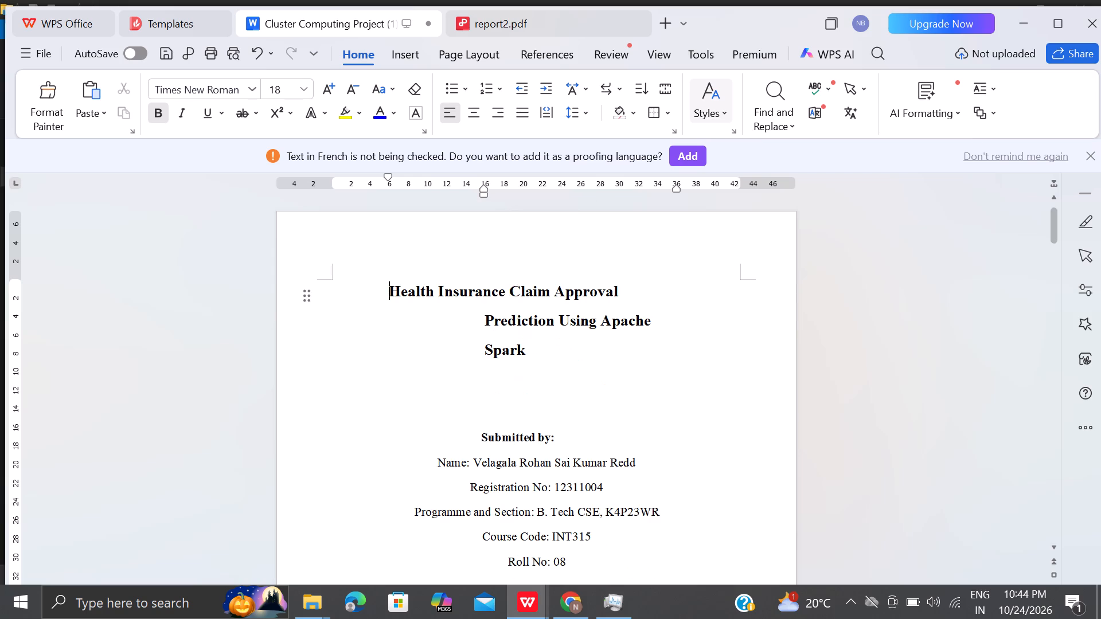
Replace the reformatted cover title with a fresh paste of "Health Insurance Claim Approval Prediction Using Apache Spark".
click(545, 344)
drag(541, 344, 413, 291)
click(413, 291)
drag(387, 289, 529, 363)
key(BackSpace)
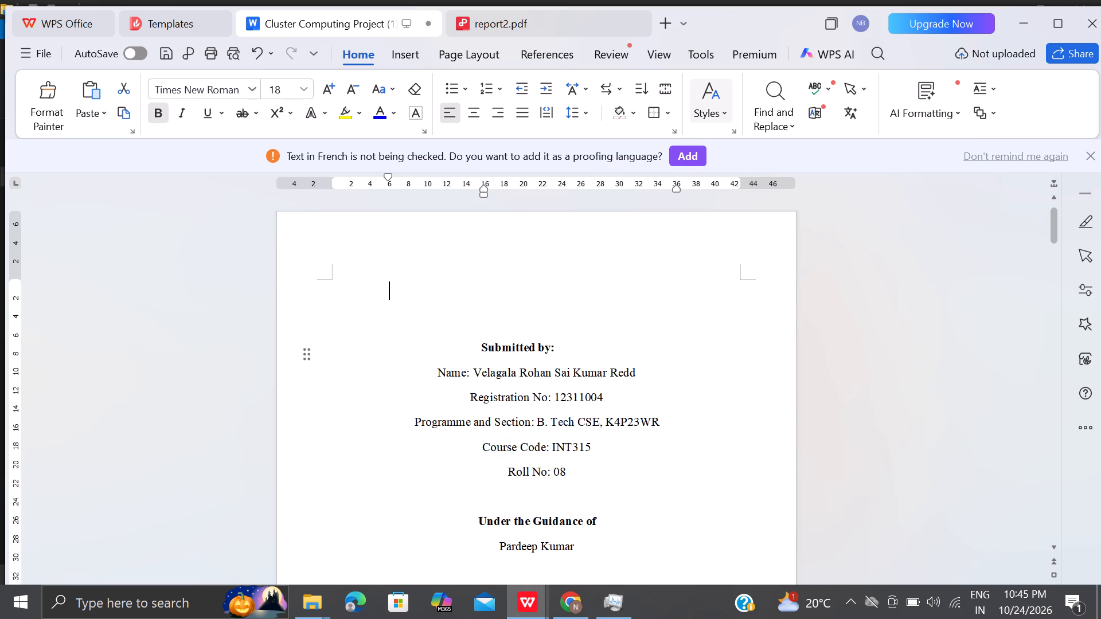
key(ctrl+v)
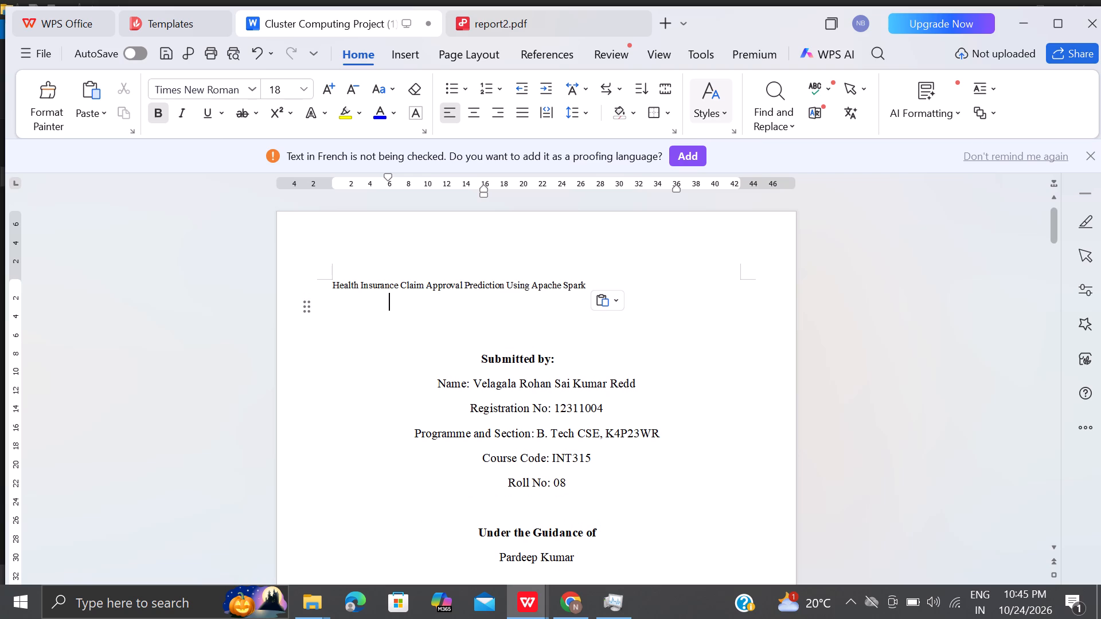
Set the whole pasted cover title to font size 18 and make it bold.
drag(595, 280, 386, 276)
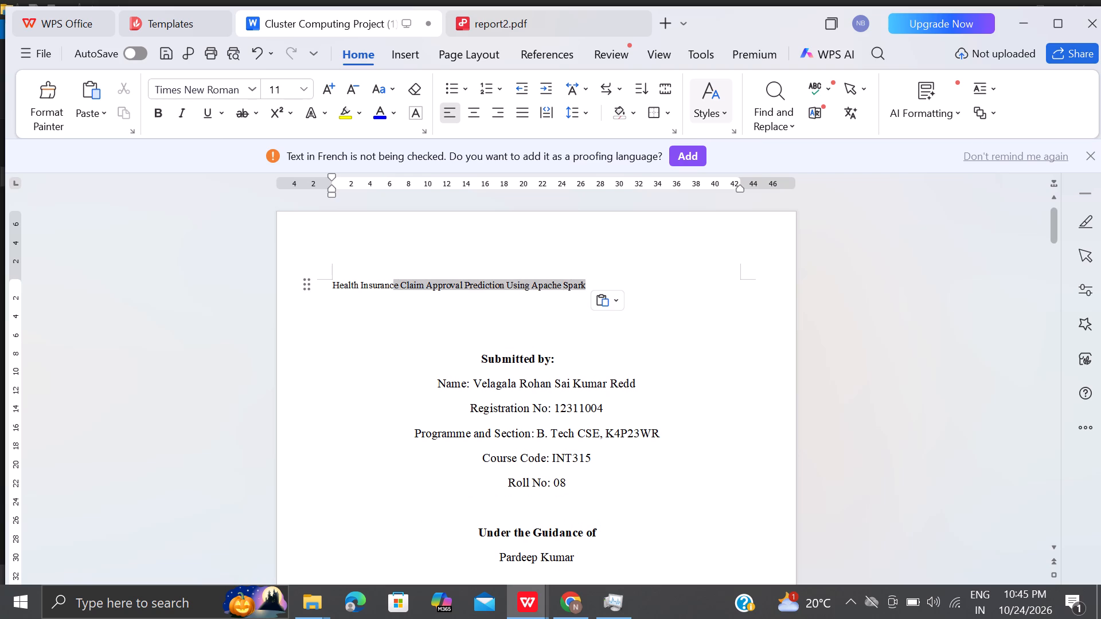
drag(386, 276, 306, 277)
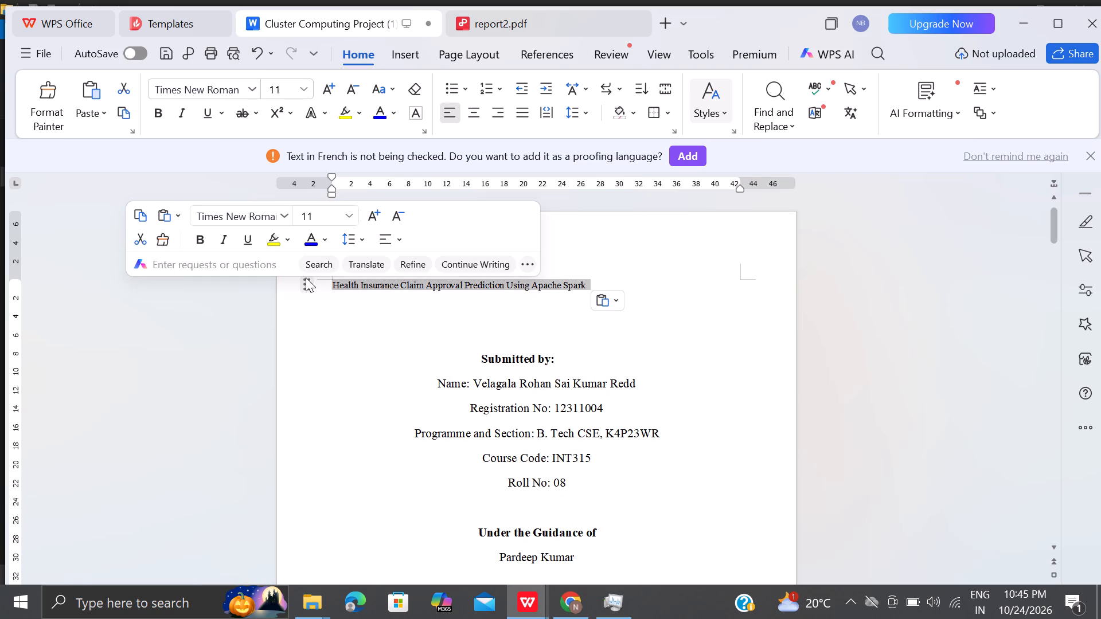
click(331, 208)
key(BackSpace)
text(18)
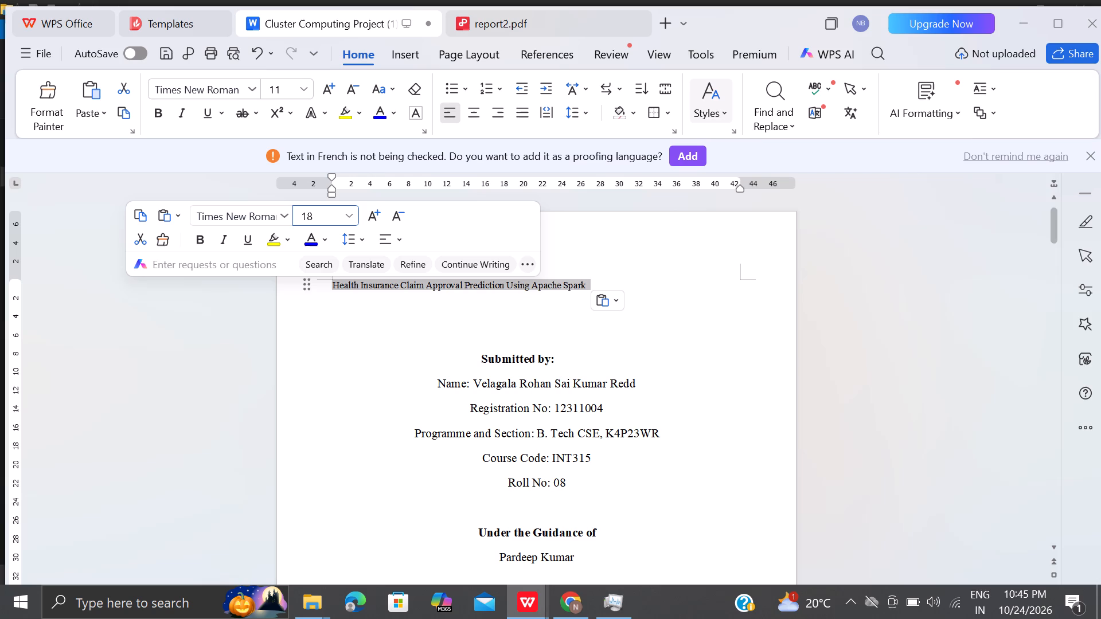
key(Return)
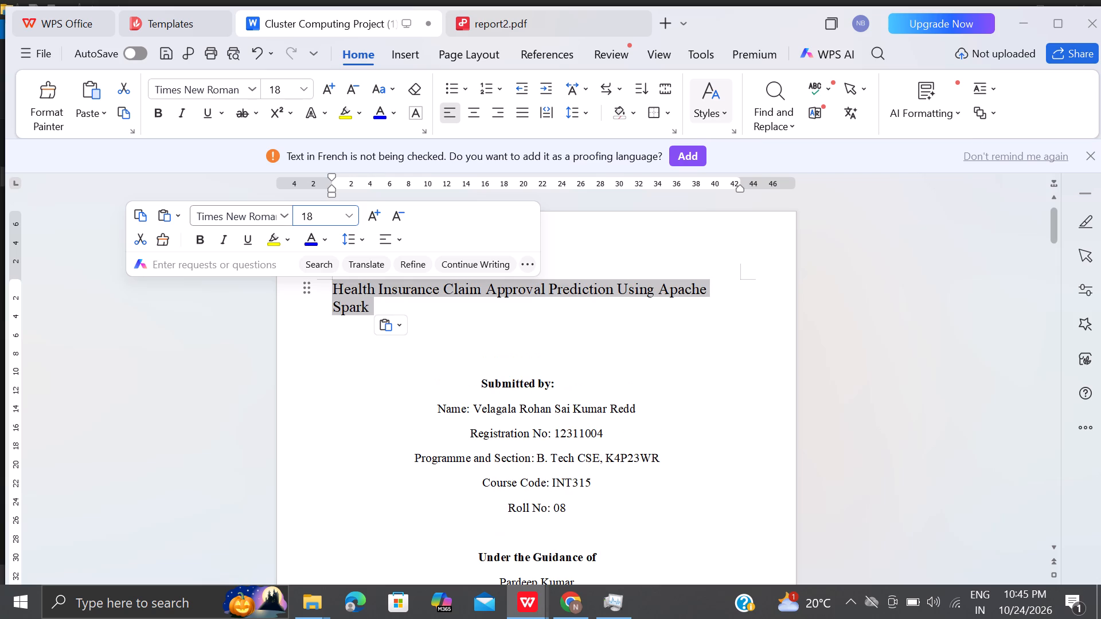
click(200, 238)
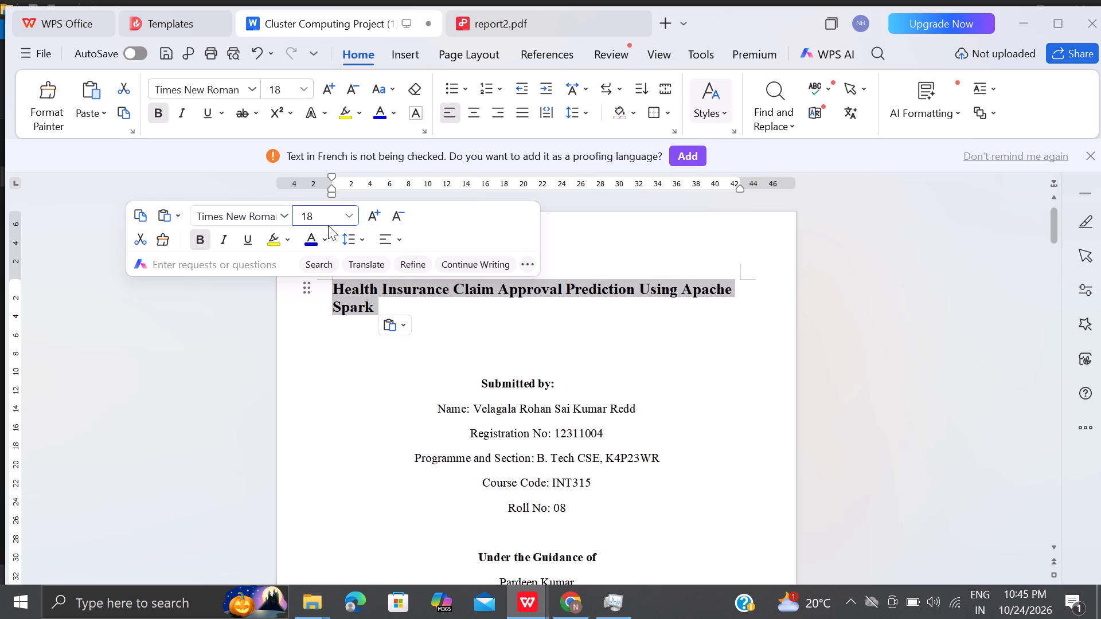
Set the health insurance cover title's font size to 15.
key(BackSpace)
text(15)
key(BackSpace)
key(BackSpace)
key(BackSpace)
text(15)
key(Return)
Set the health insurance cover title's font size to 16.
key(BackSpace)
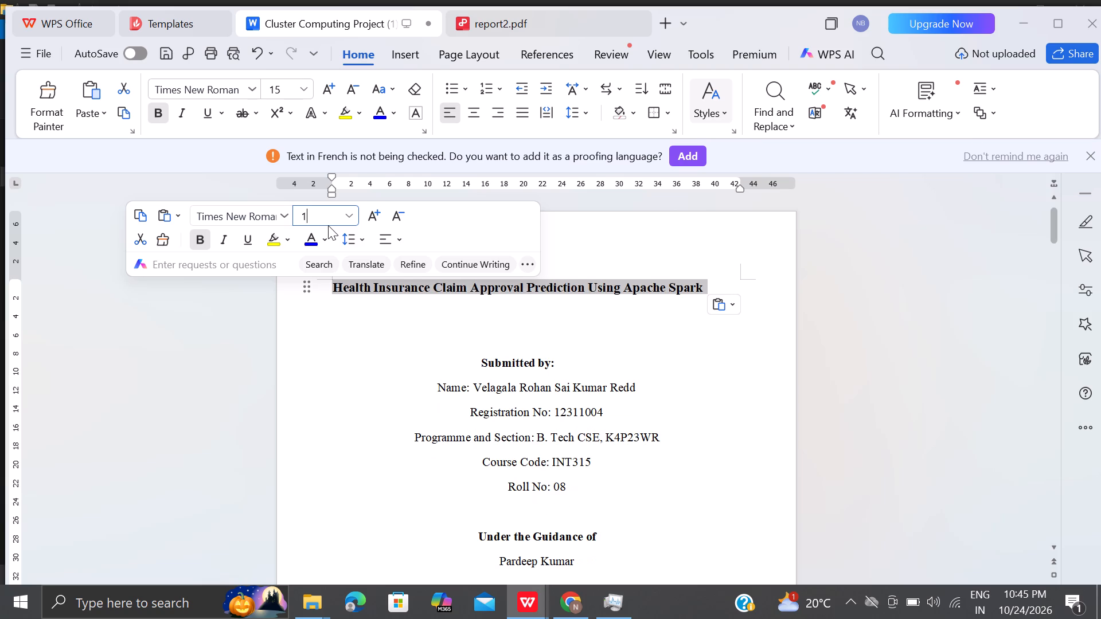
key(6)
key(Return)
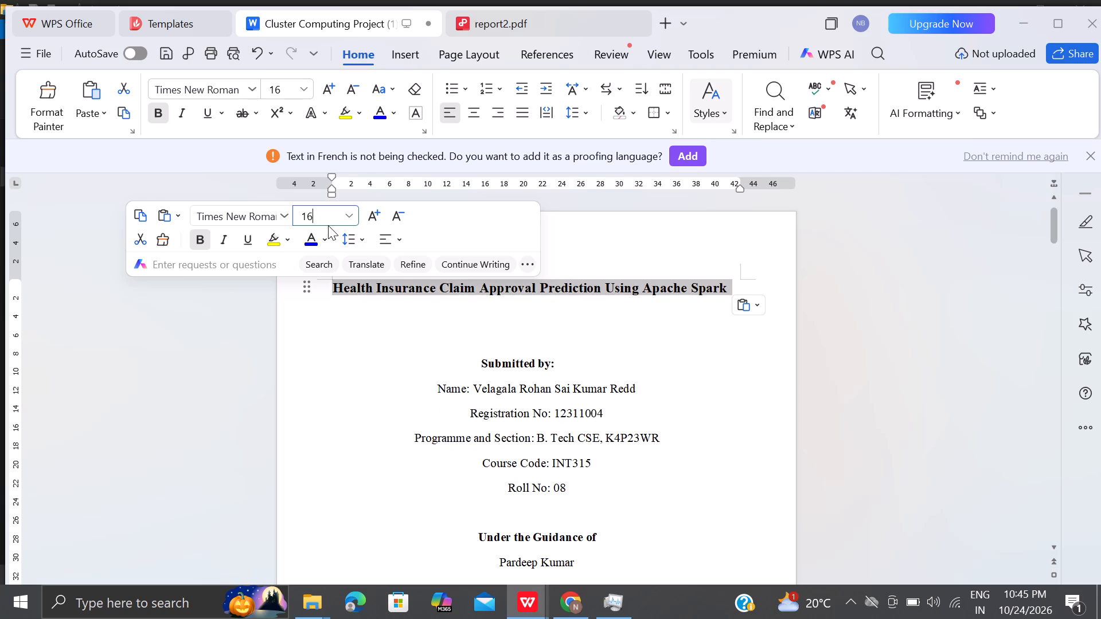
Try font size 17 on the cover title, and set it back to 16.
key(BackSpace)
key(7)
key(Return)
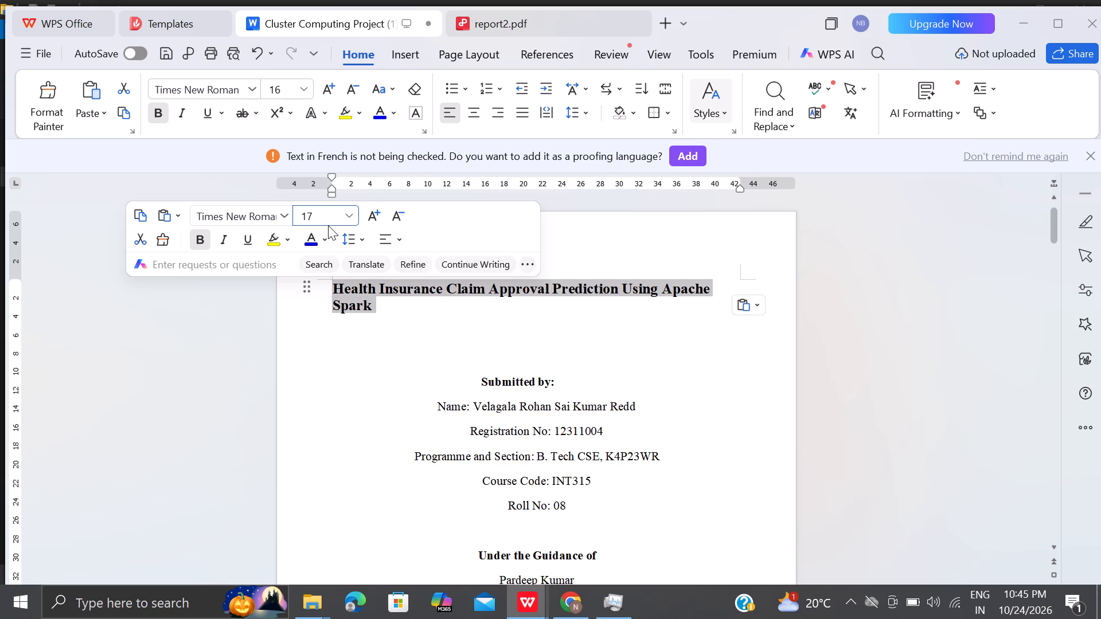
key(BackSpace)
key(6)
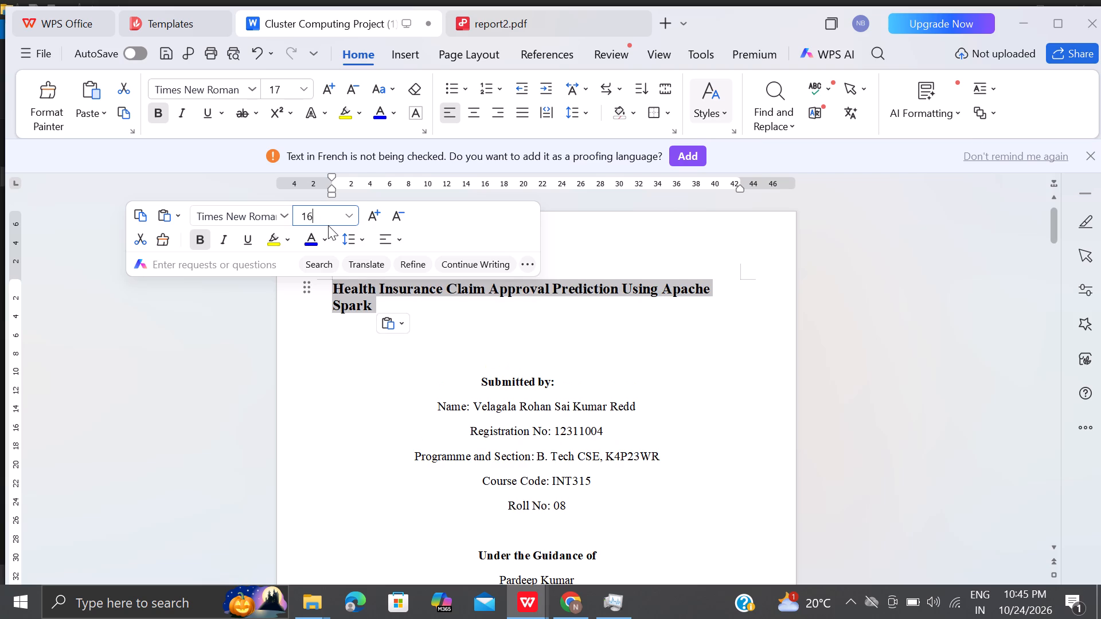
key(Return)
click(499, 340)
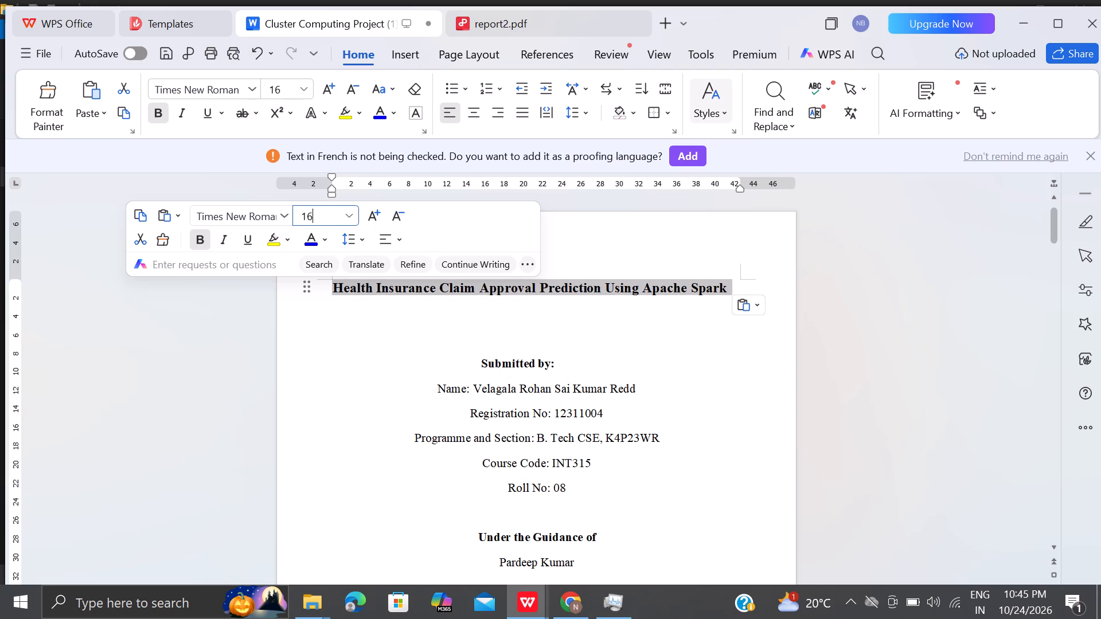
Nudge the start of the cover title inward with a single leading space, keeping the title on one line.
click(329, 286)
key(space)
key(space)
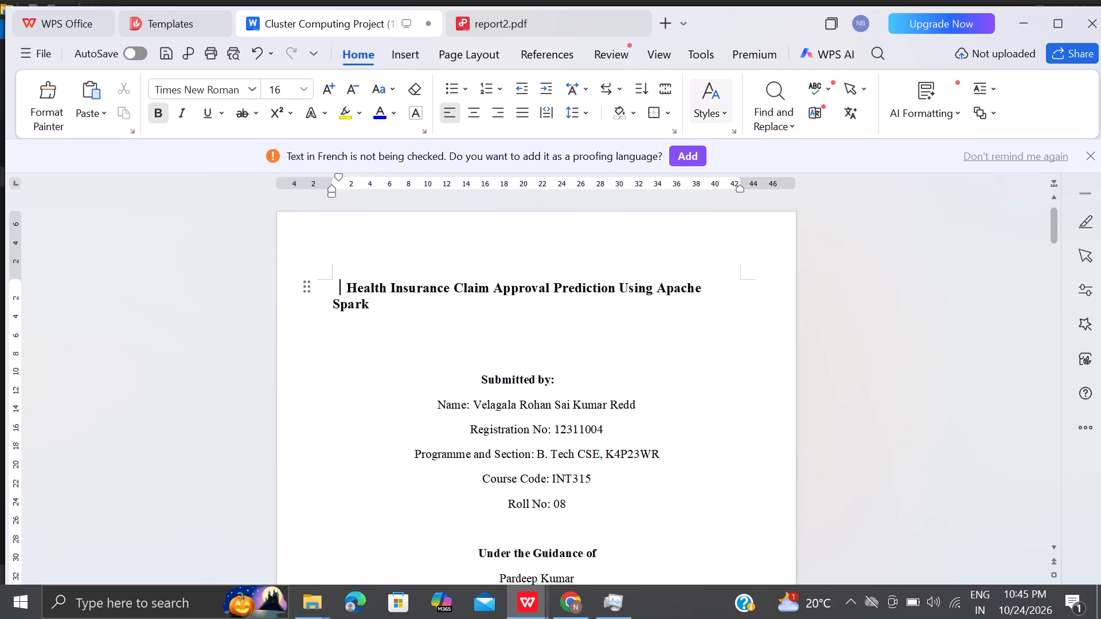
key(BackSpace)
key(space)
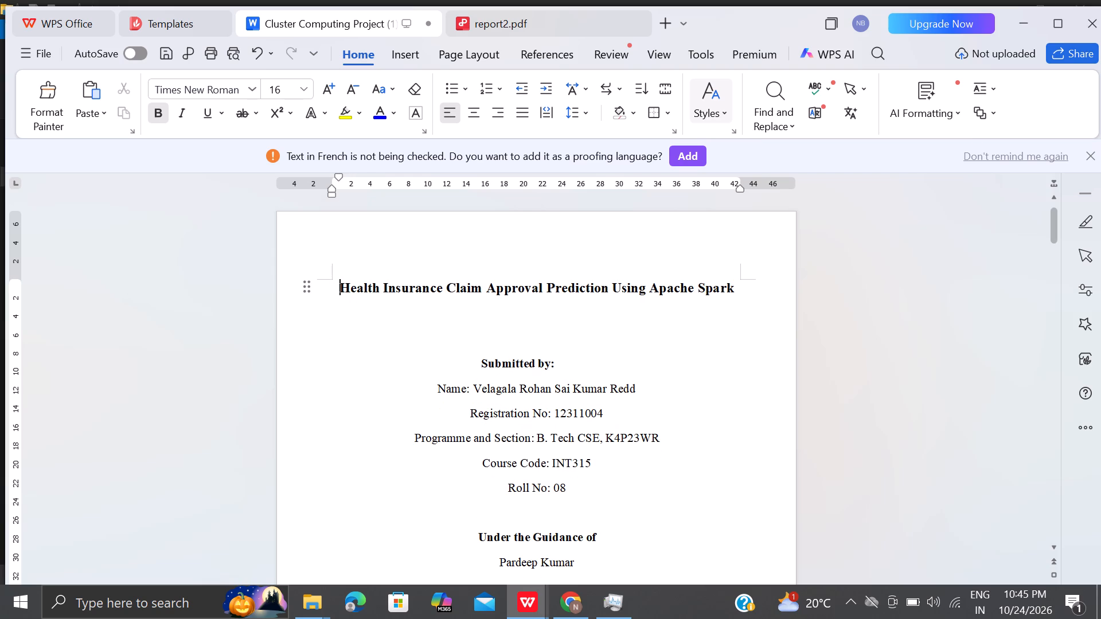
Delete one blank line between the cover title and the "Submitted by:" heading.
click(495, 343)
key(BackSpace)
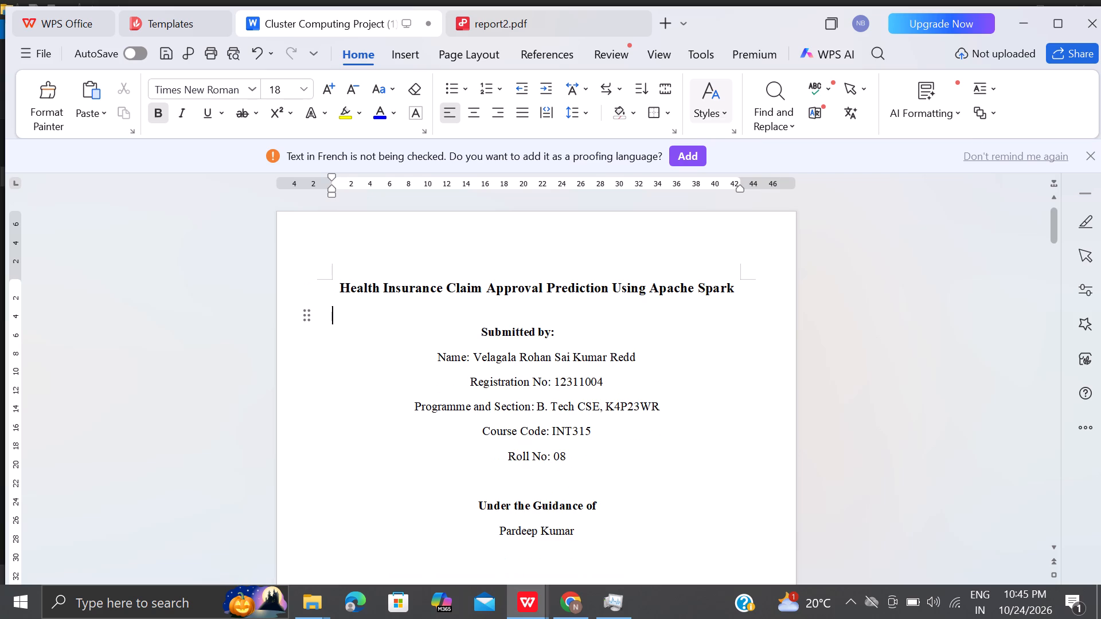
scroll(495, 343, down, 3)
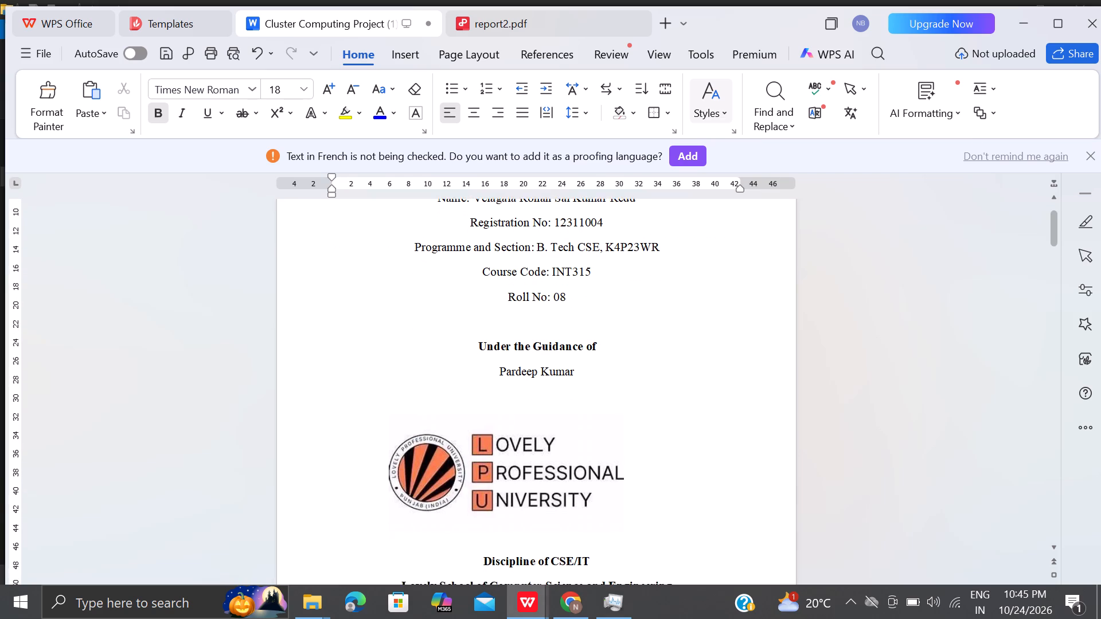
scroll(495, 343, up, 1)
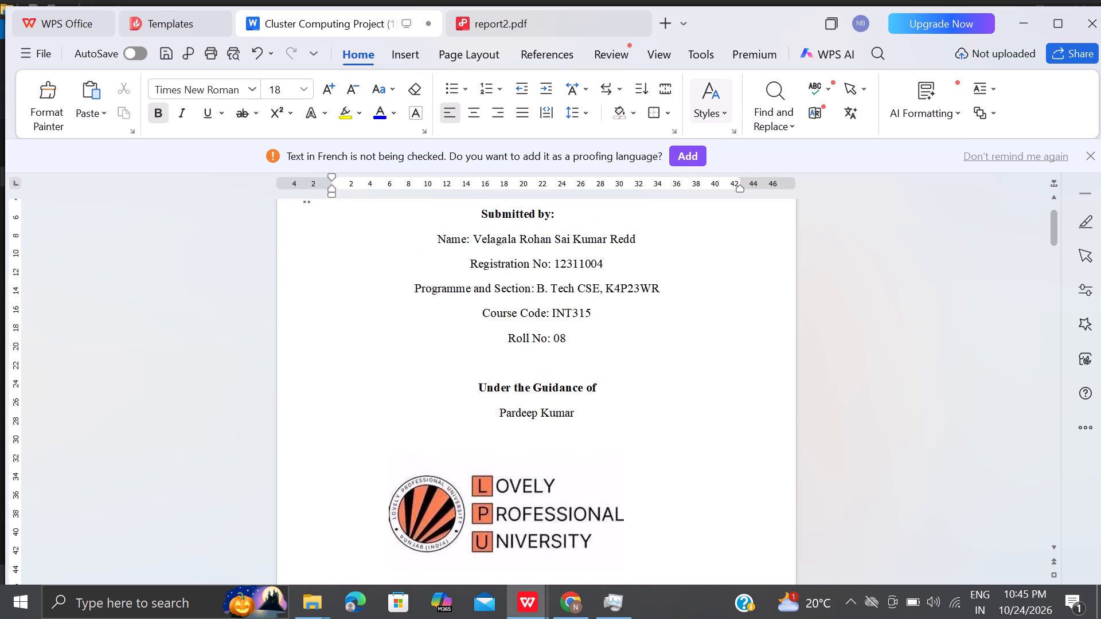
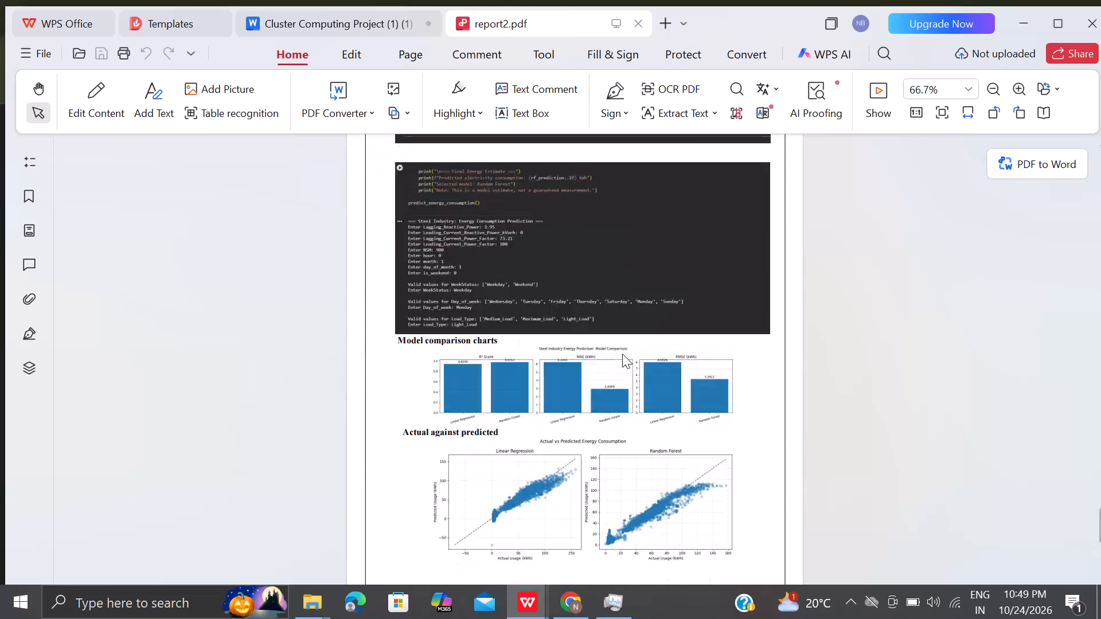
Check the charts and result analysis pages of report2.pdf, and return to the Cluster Computing Project document.
scroll(622, 354, down, 7)
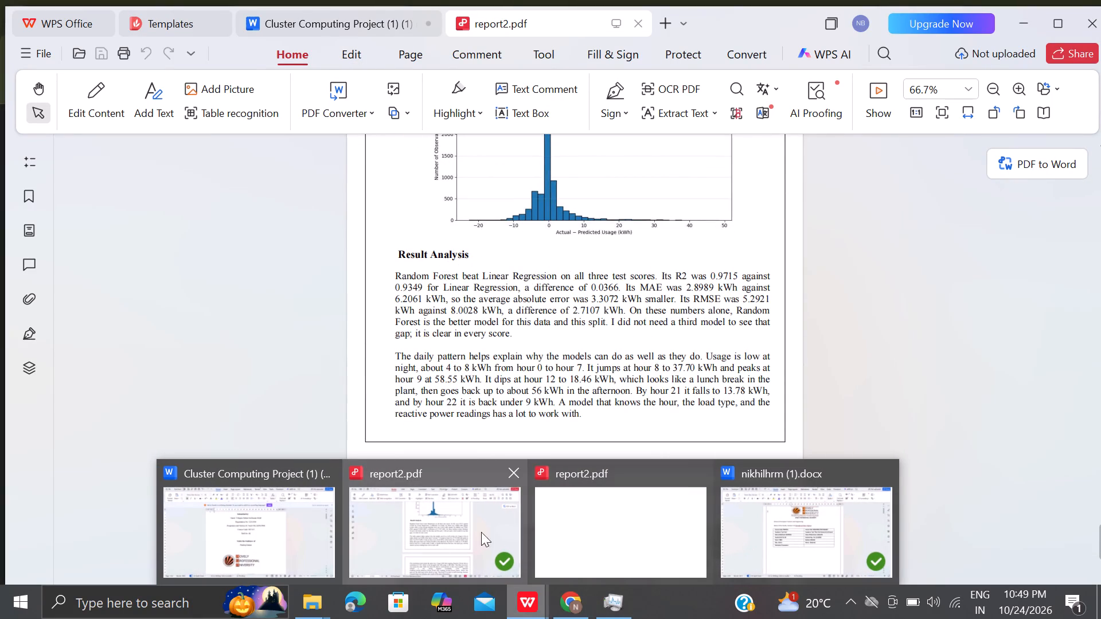
click(302, 537)
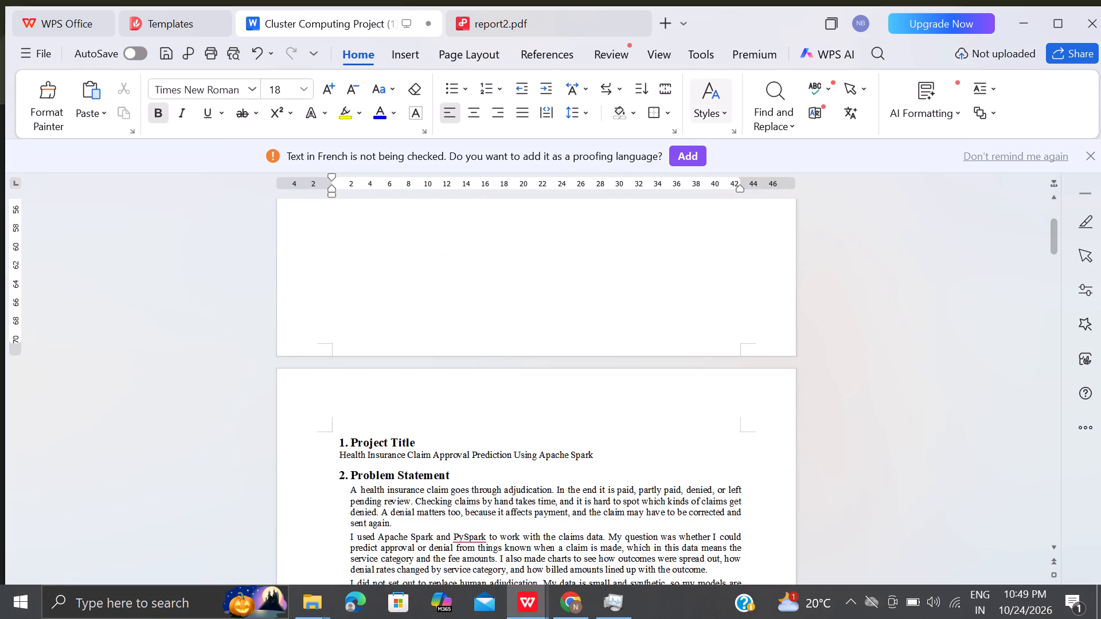
Look through the Cluster Computing Project report from the cover page to the execution screenshots for leftover air quality content.
scroll(549, 470, up, 11)
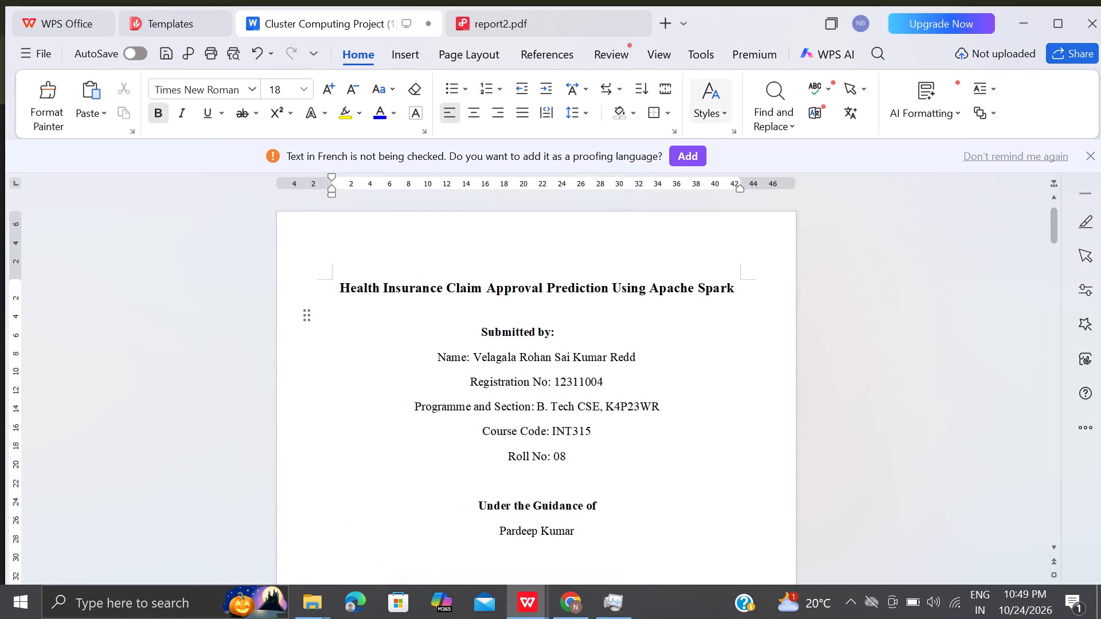
scroll(549, 470, down, 20)
scroll(549, 470, down, 15)
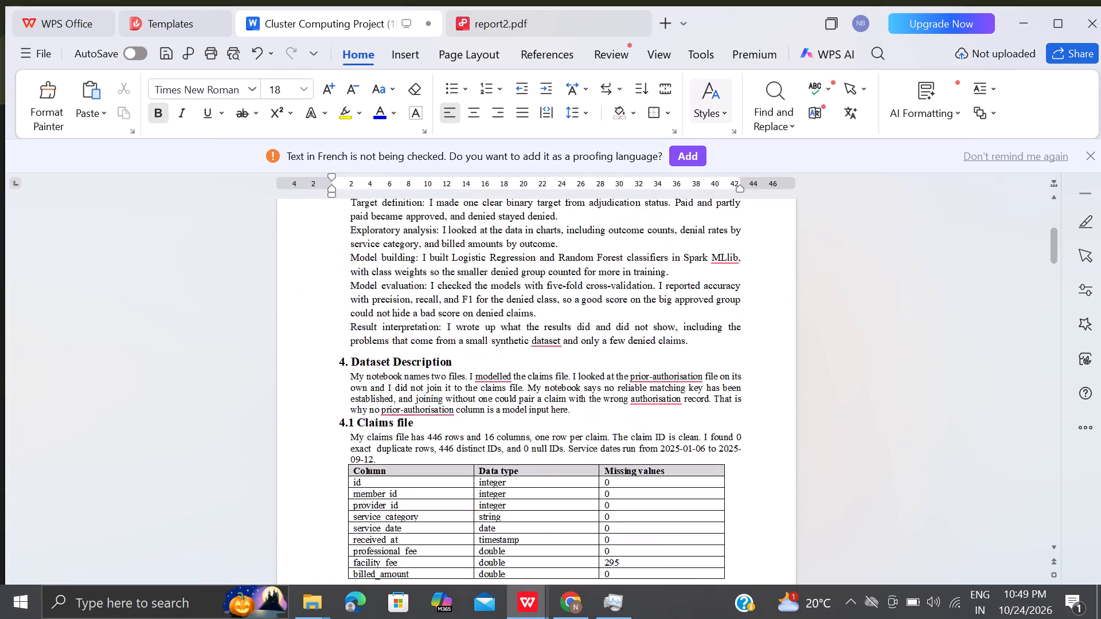
scroll(549, 470, down, 20)
scroll(549, 470, down, 6)
scroll(549, 470, up, 8)
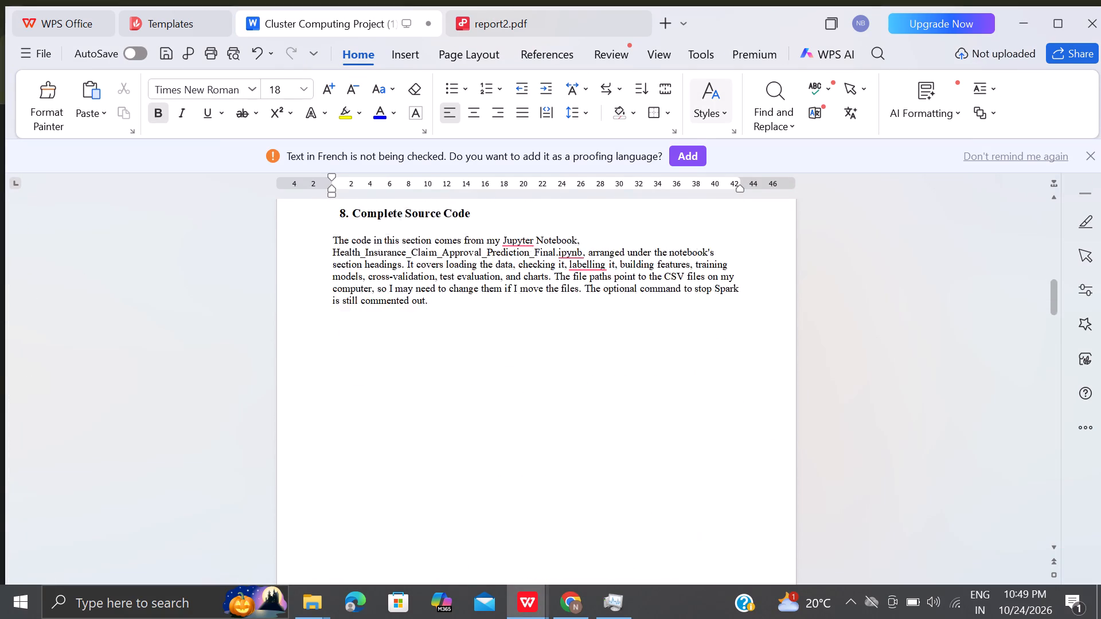
scroll(549, 470, up, 20)
scroll(549, 470, up, 7)
scroll(548, 466, down, 1)
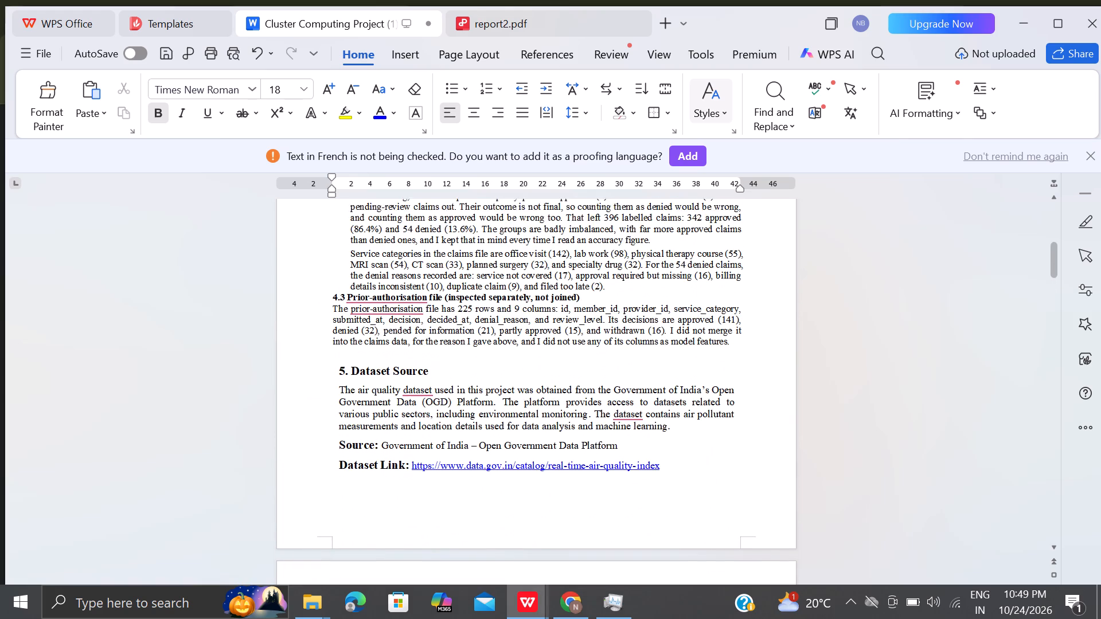
scroll(548, 466, down, 1)
double_click(520, 445)
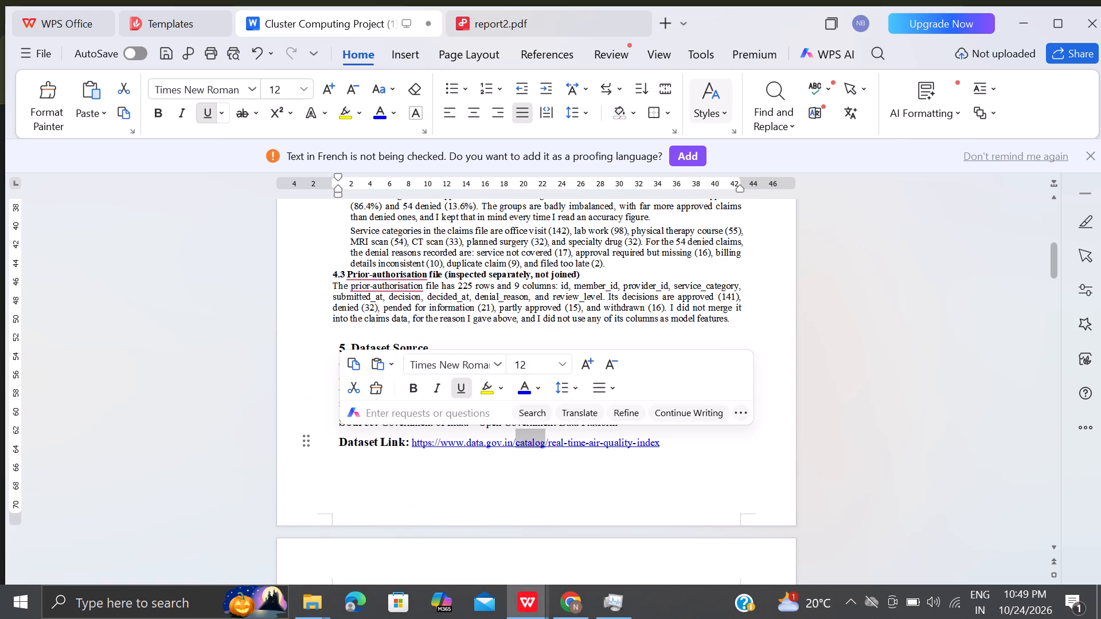
click(717, 467)
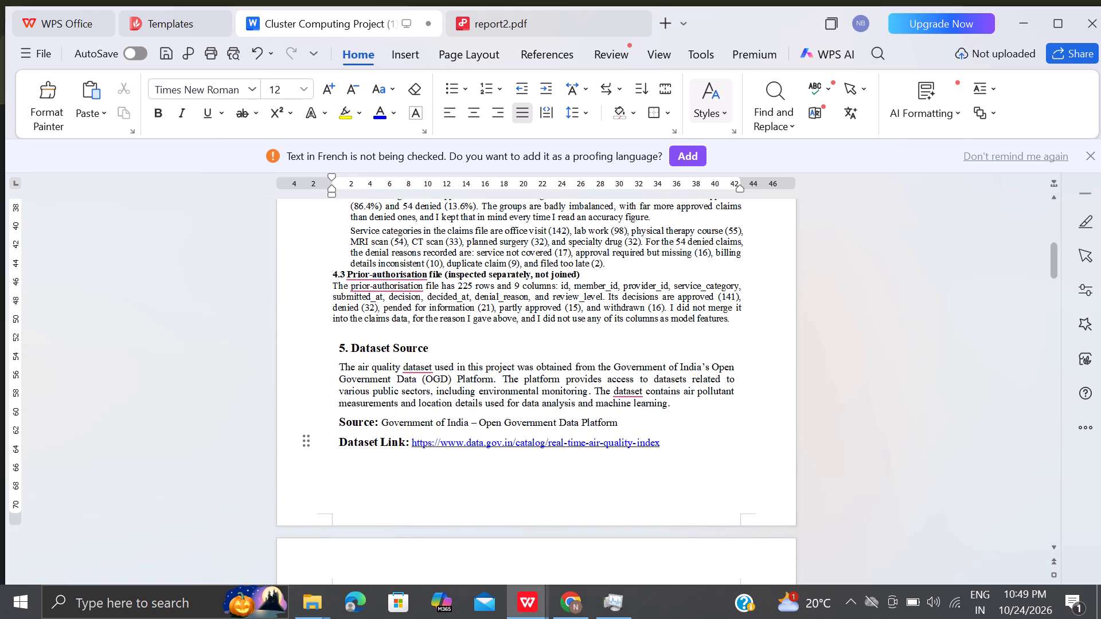
scroll(663, 464, down, 18)
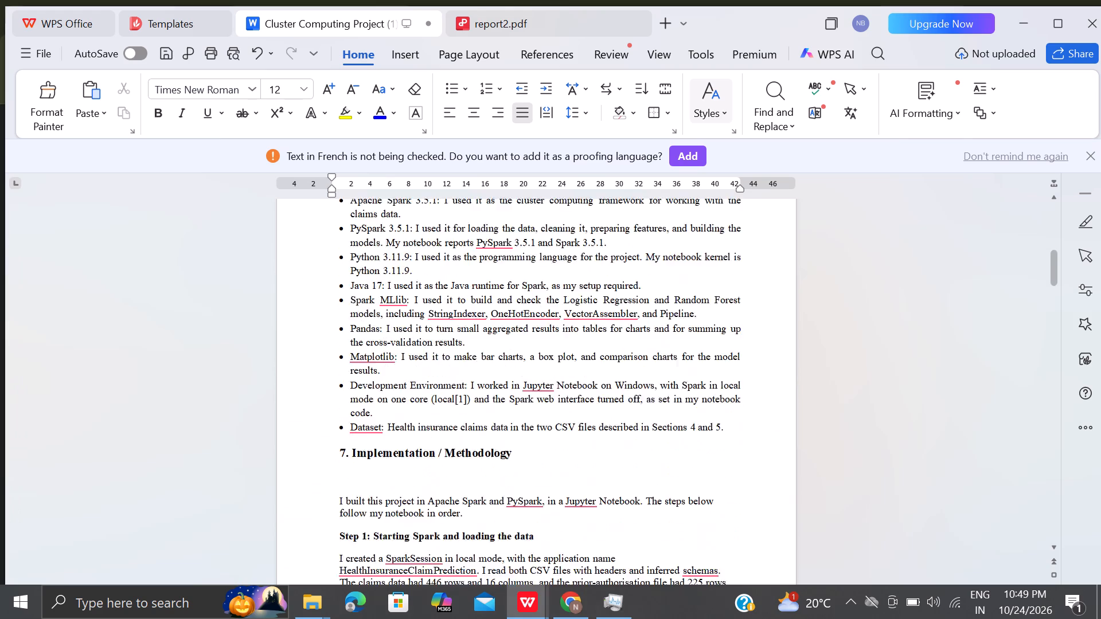
scroll(663, 464, down, 20)
scroll(663, 464, down, 9)
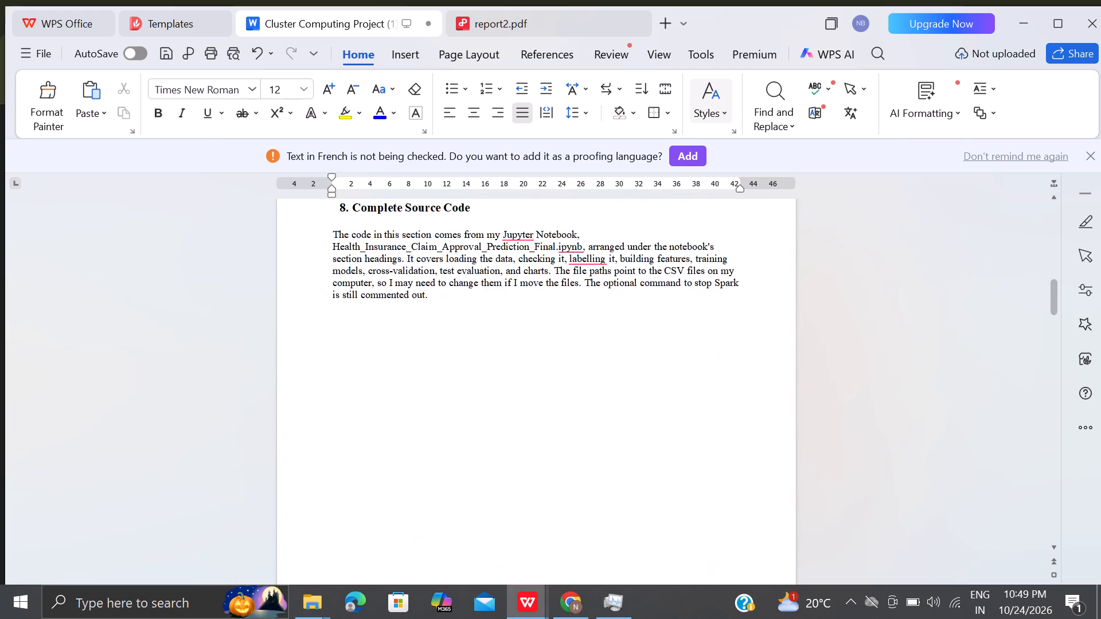
scroll(663, 464, down, 20)
scroll(663, 464, down, 9)
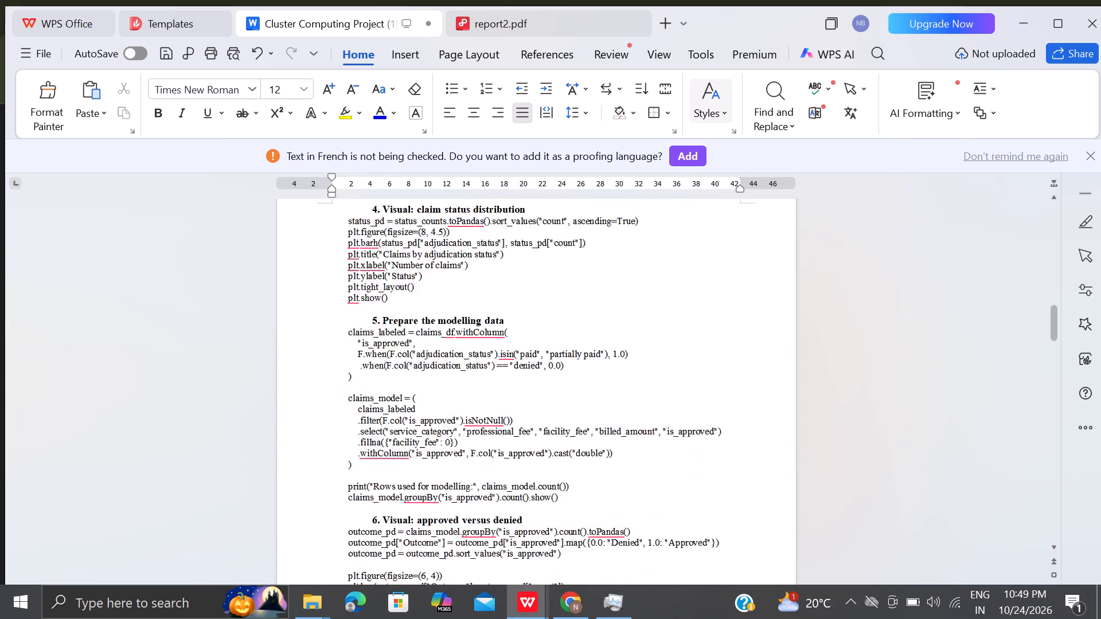
scroll(663, 464, down, 20)
scroll(663, 464, down, 9)
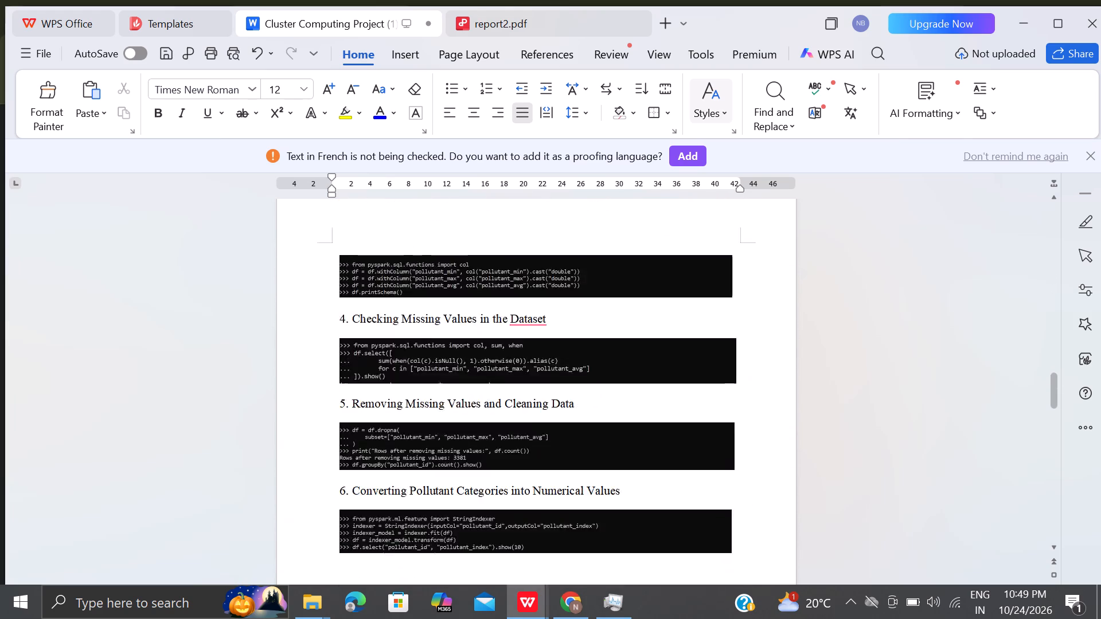
scroll(663, 464, down, 5)
Delete the air quality captions and screenshots, items 1 to 17, under the "9. Execution Screenshots" heading.
scroll(663, 464, up, 12)
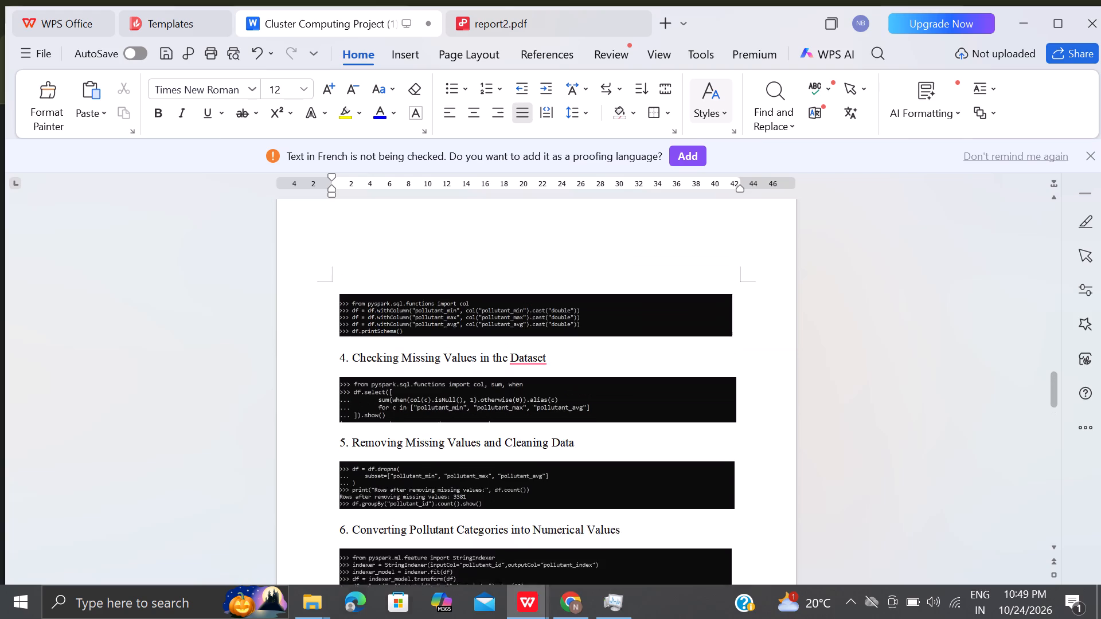
scroll(663, 464, up, 13)
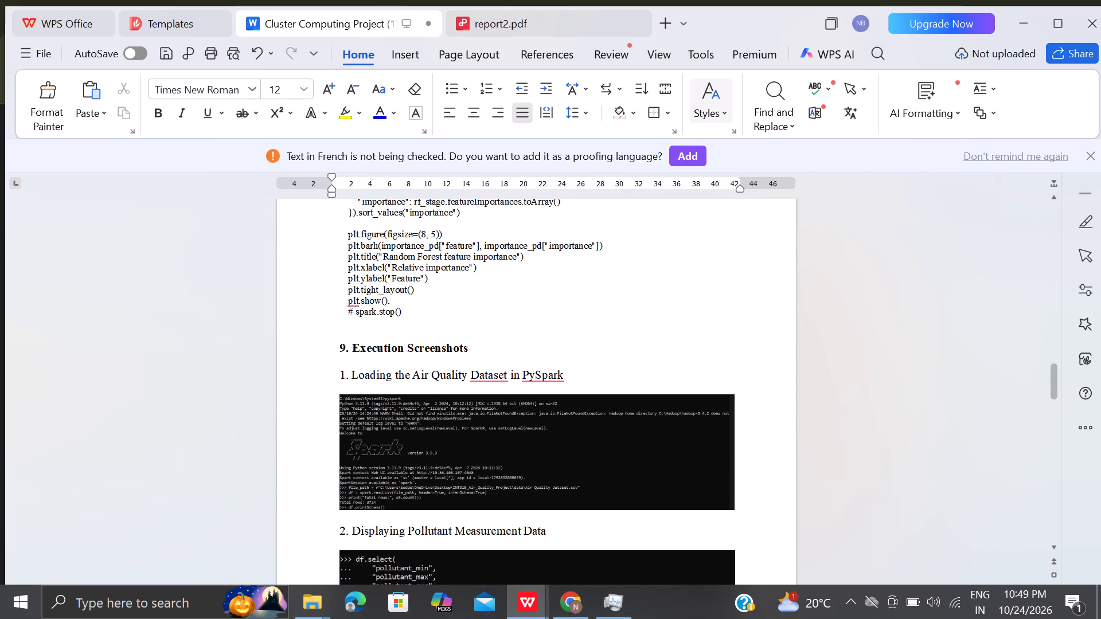
drag(331, 378, 546, 585)
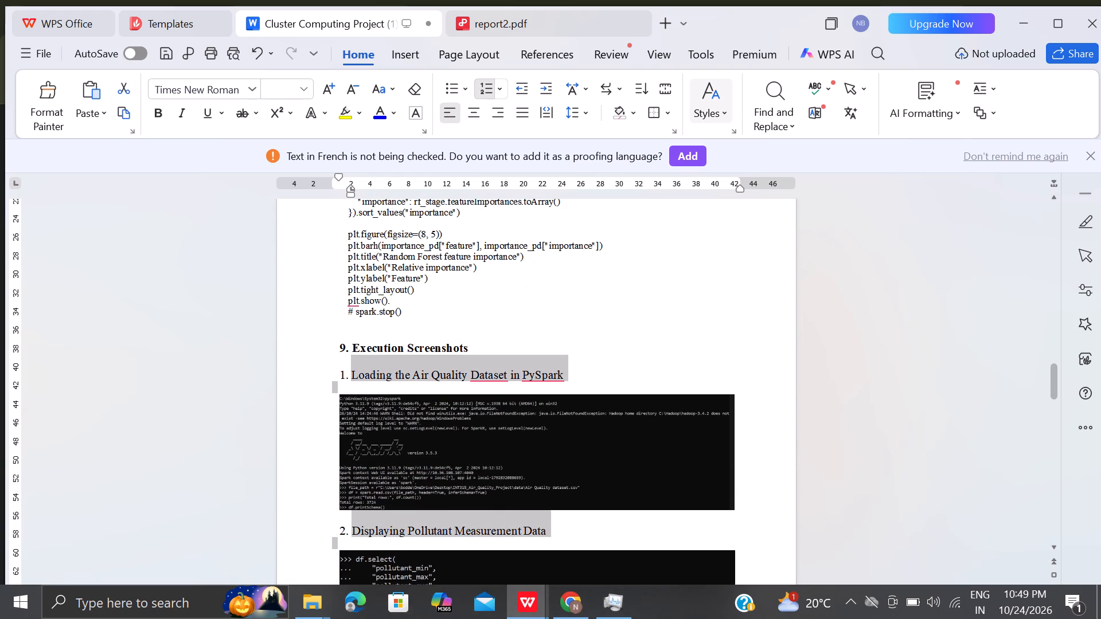
drag(546, 585, 546, 602)
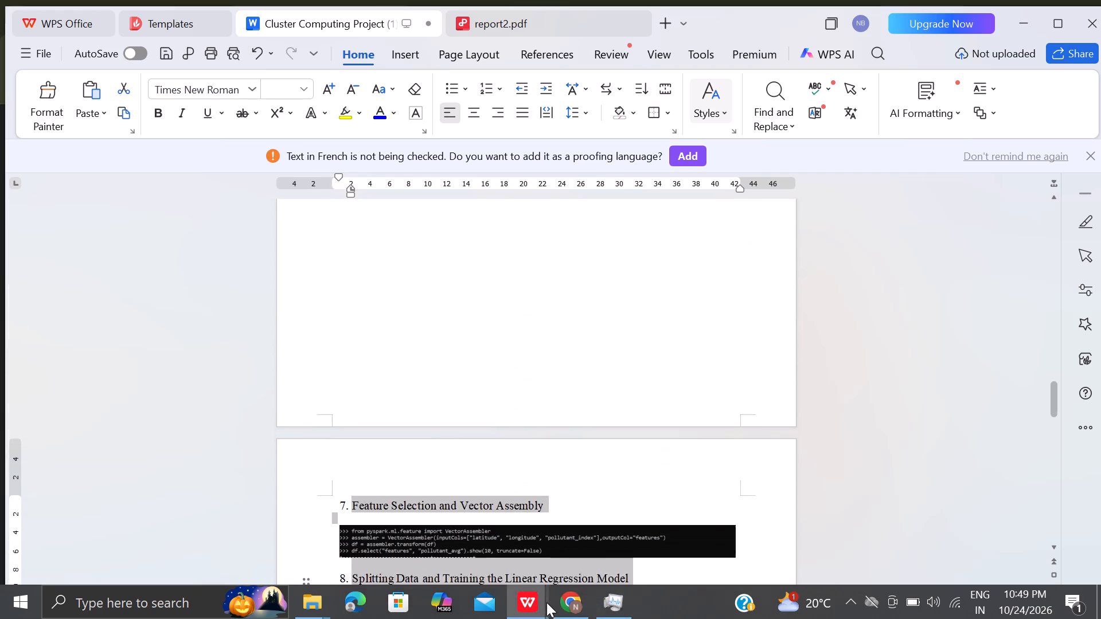
drag(546, 602, 549, 605)
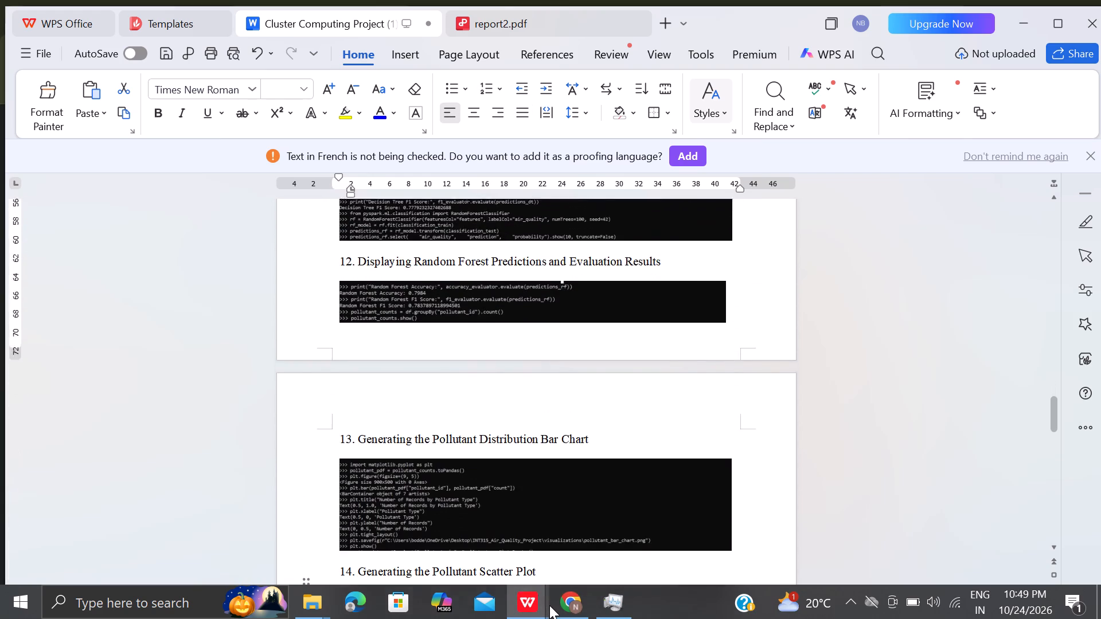
drag(549, 605, 565, 471)
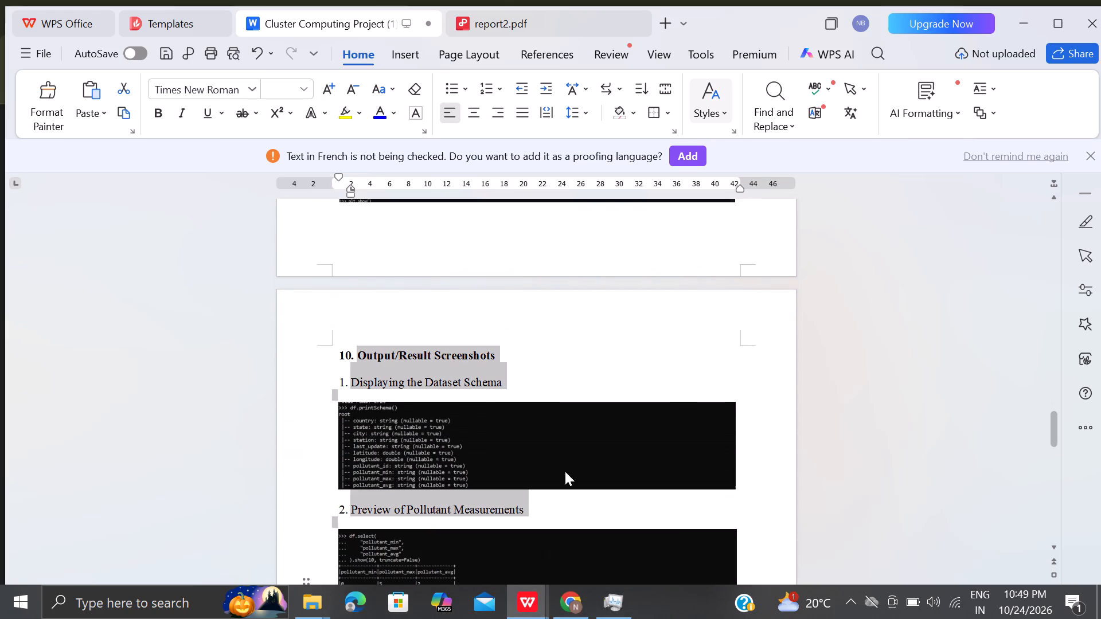
drag(565, 471, 565, 331)
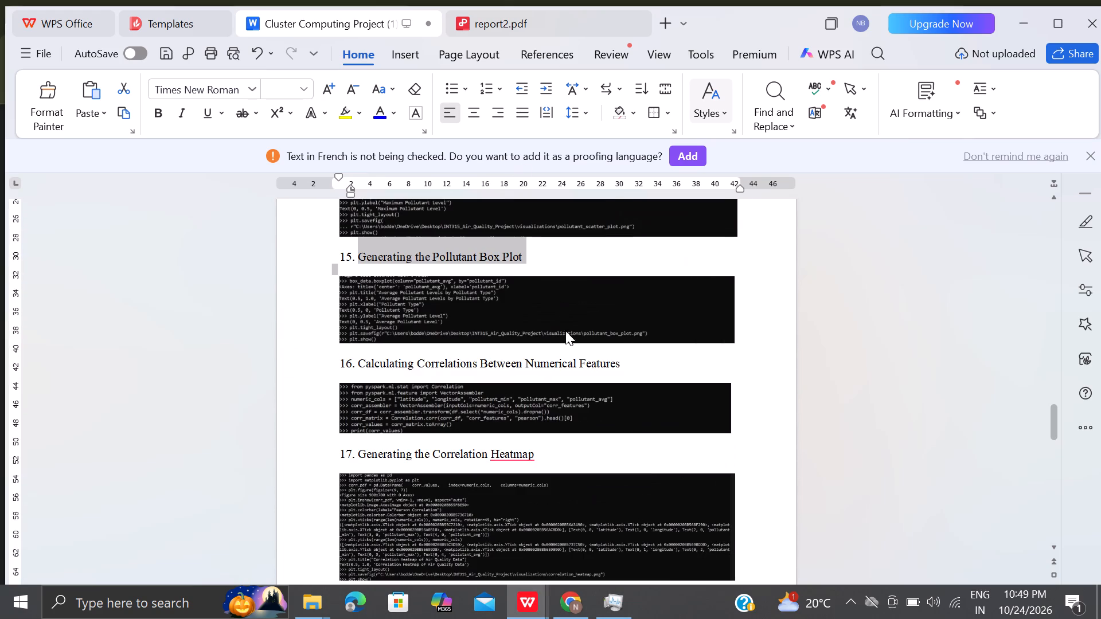
drag(565, 331, 687, 559)
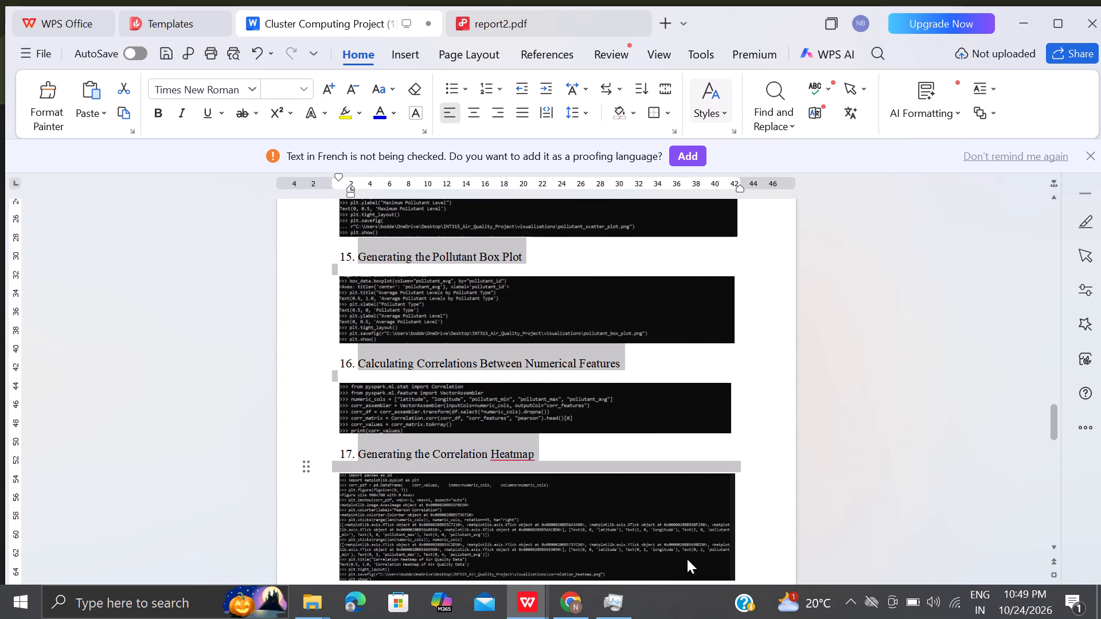
drag(687, 559, 702, 440)
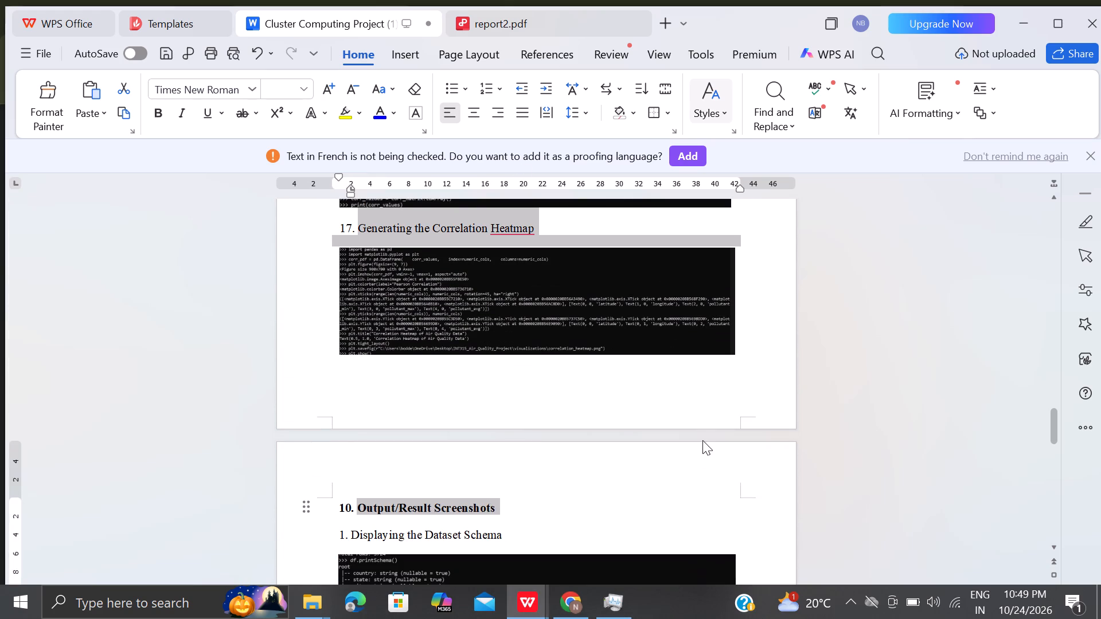
drag(702, 440, 702, 408)
key(BackSpace)
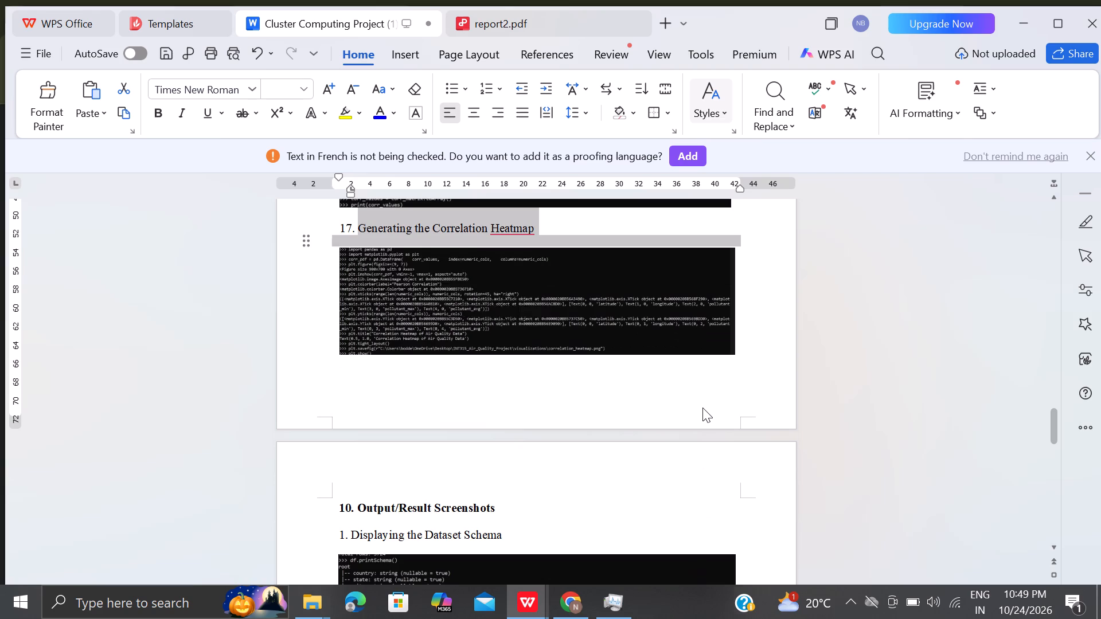
Insert a blank unnumbered line between the "Execution Screenshots" heading and the "Output/Result Screenshots" heading.
scroll(702, 408, up, 4)
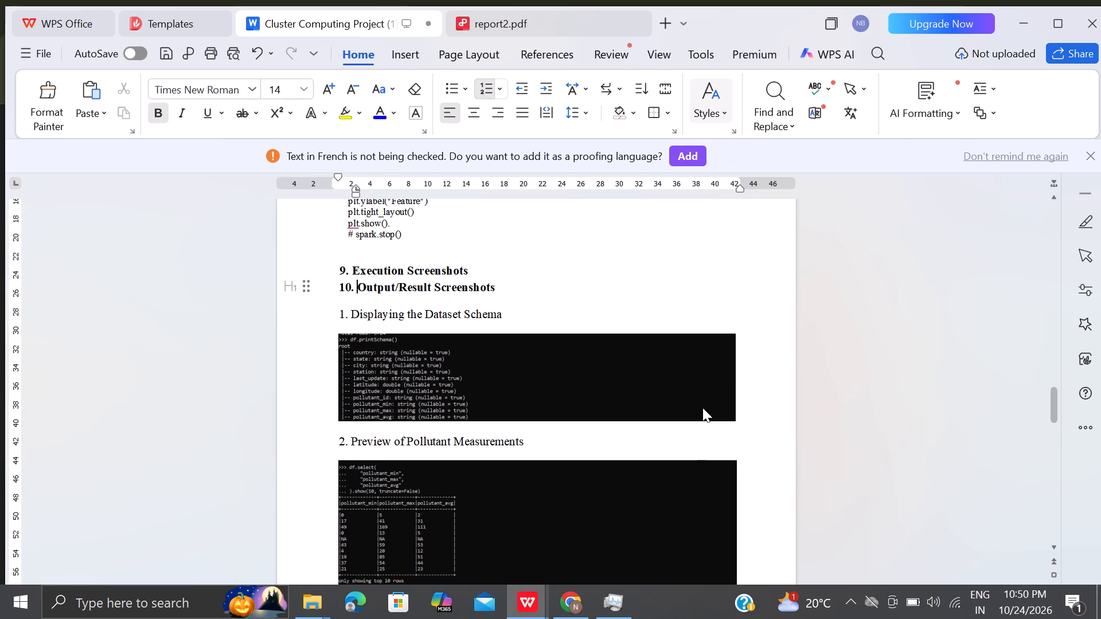
key(Up)
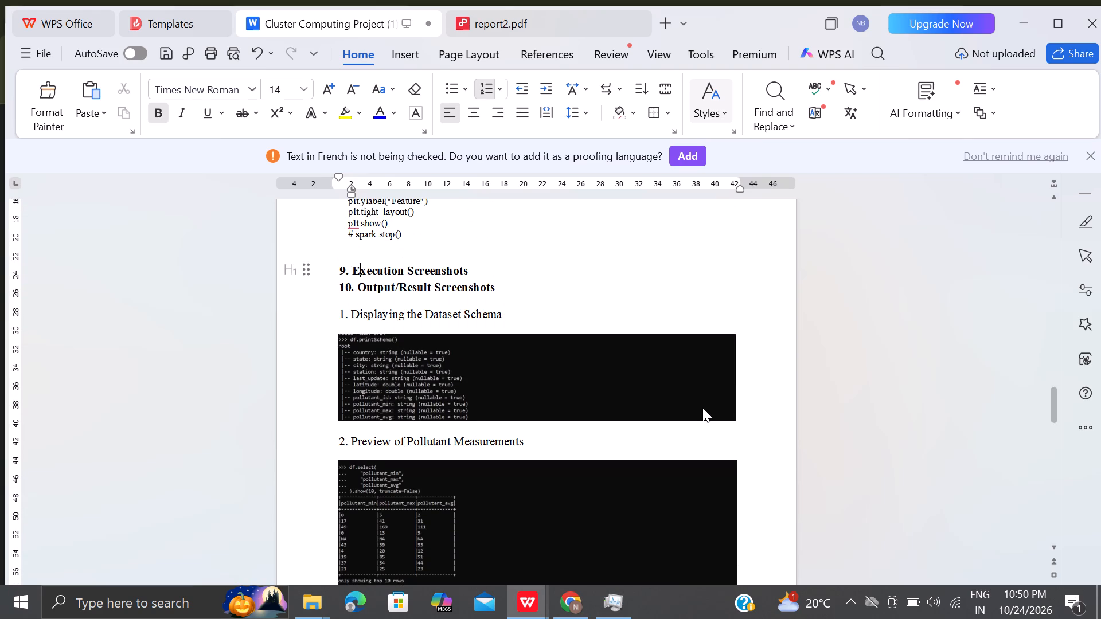
key(Right)
key(Right)
key(Right)
key(Right)
key(Right)
key(Right)
key(Right)
key(Right)
key(Right)
key(Right)
key(Right)
key(Right)
key(Right)
key(Right)
key(Right)
key(Right)
key(Right)
key(Right)
key(Right)
key(Right)
key(Return)
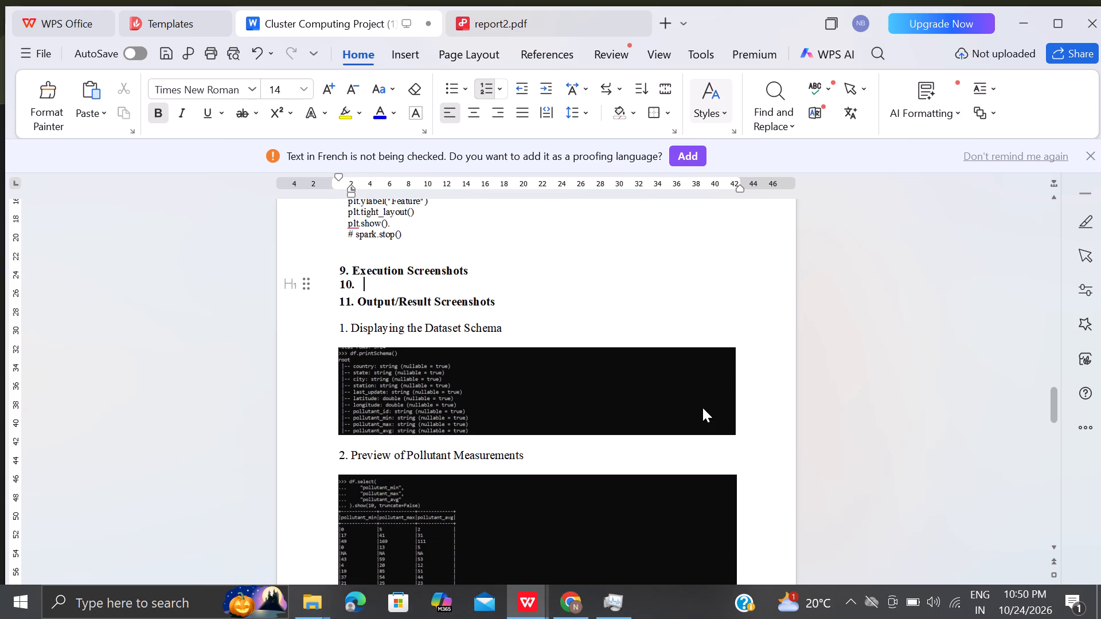
key(BackSpace)
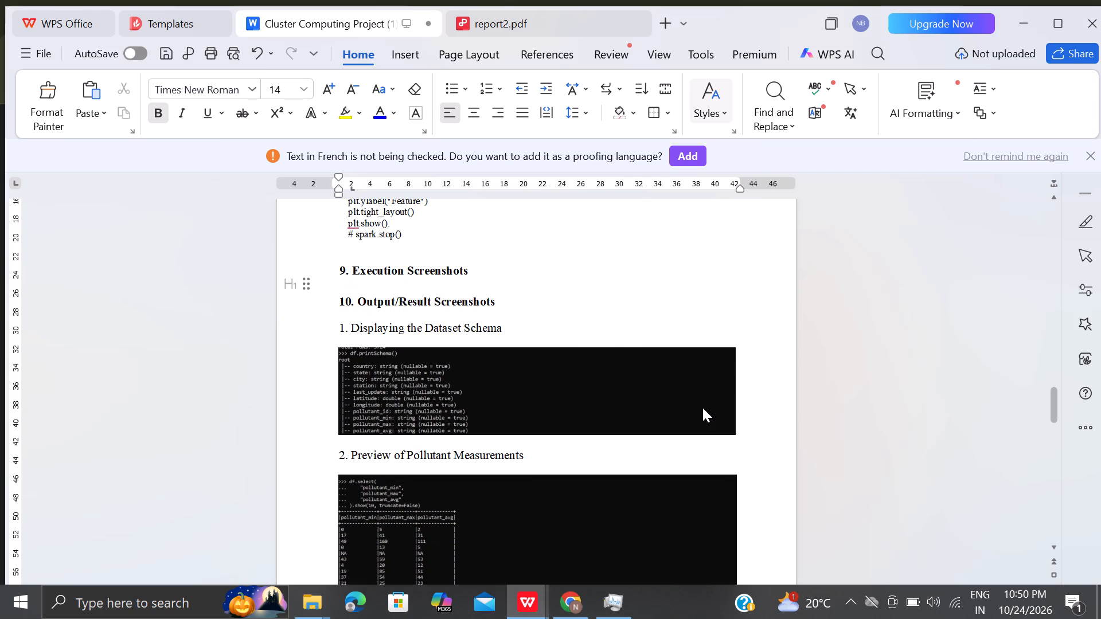
scroll(702, 408, down, 1)
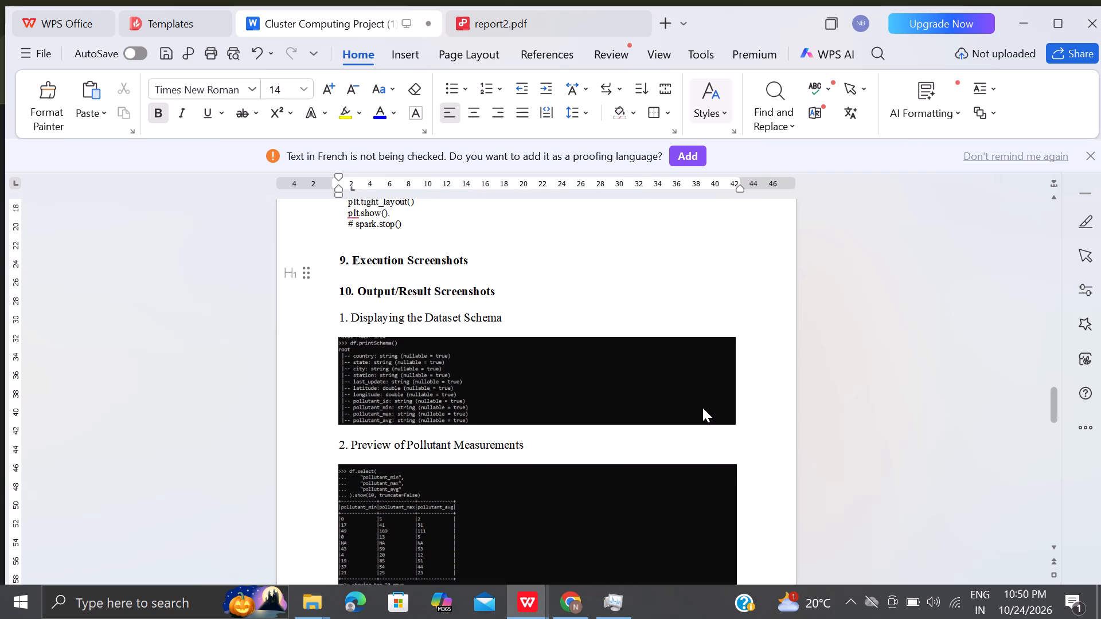
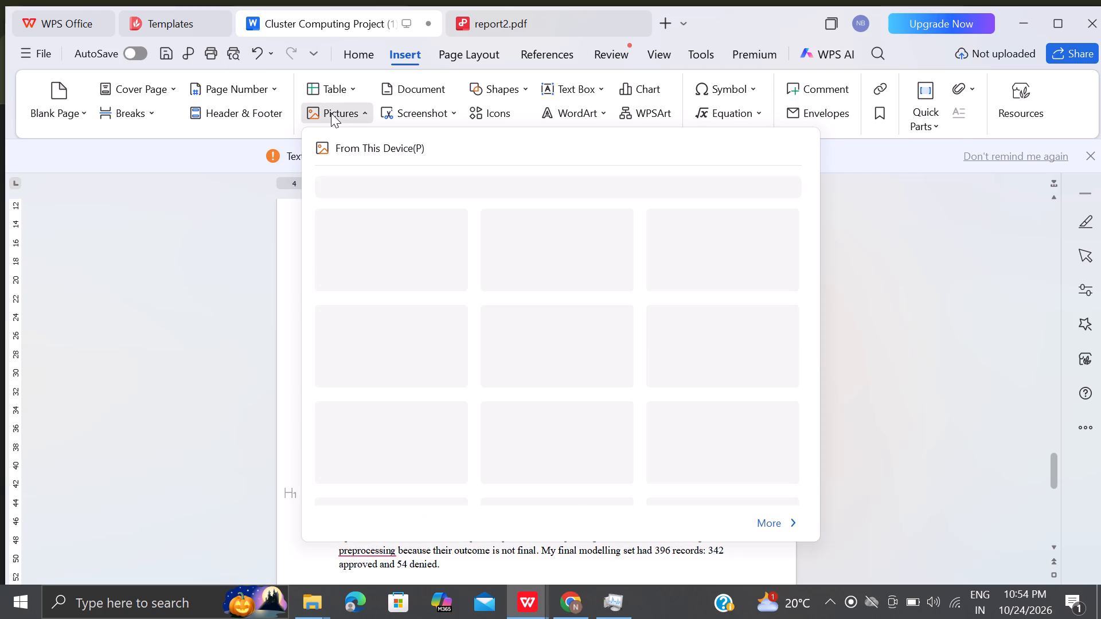
Insert a picture from this device under the "Execution Screenshots" heading, looking for the image file in the Downloads folder.
click(338, 140)
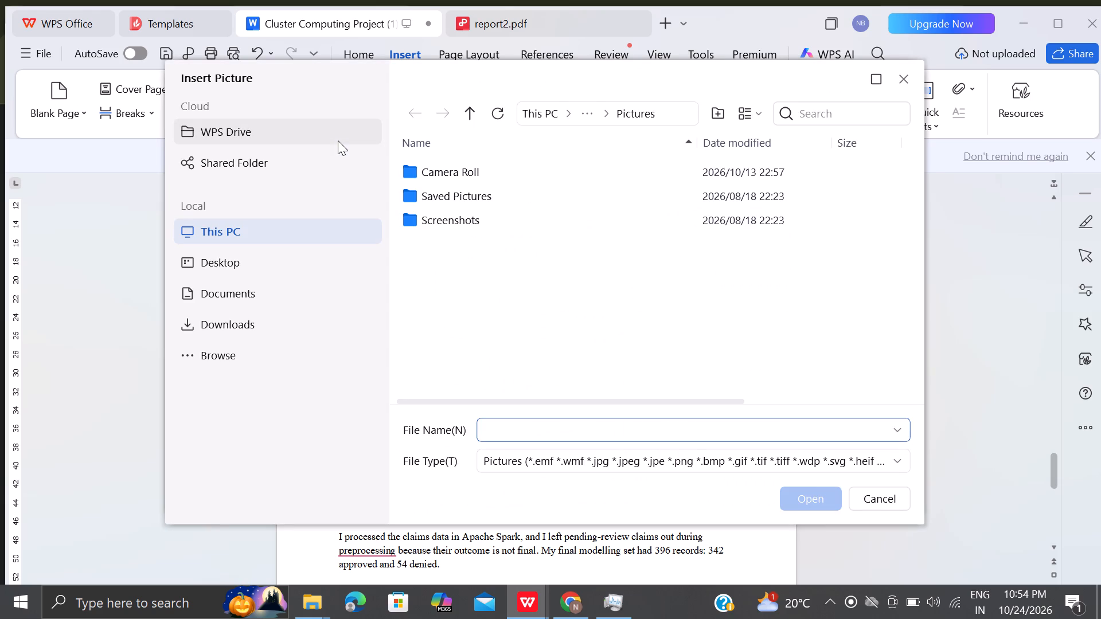
scroll(245, 298, up, 2)
click(240, 322)
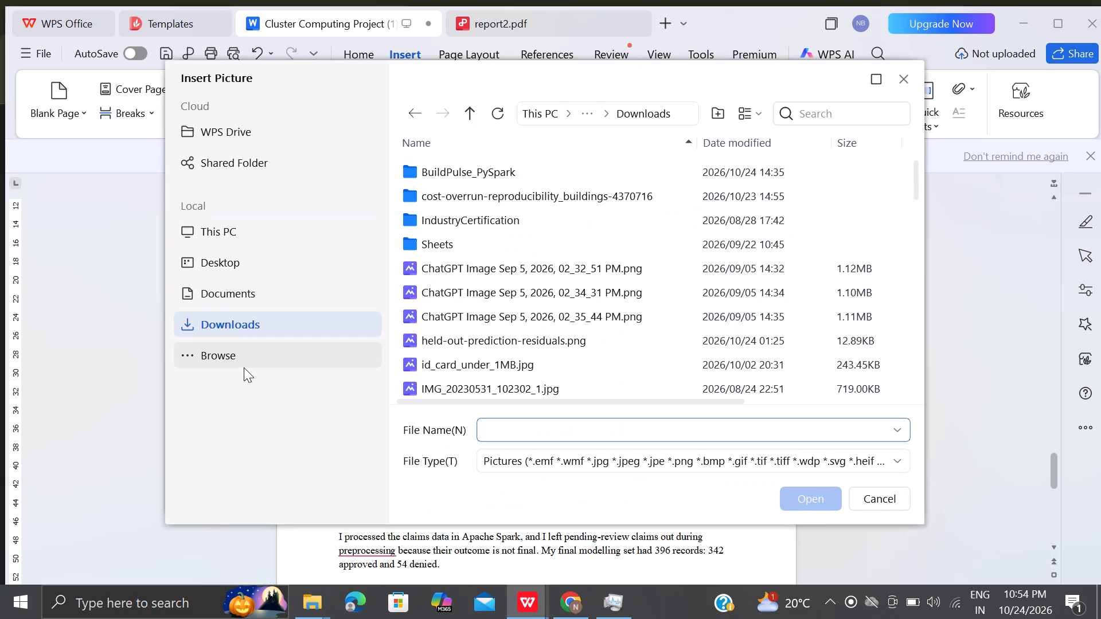
Browse to the Downloads folder in the system file picker to find the pictures for the report.
click(231, 362)
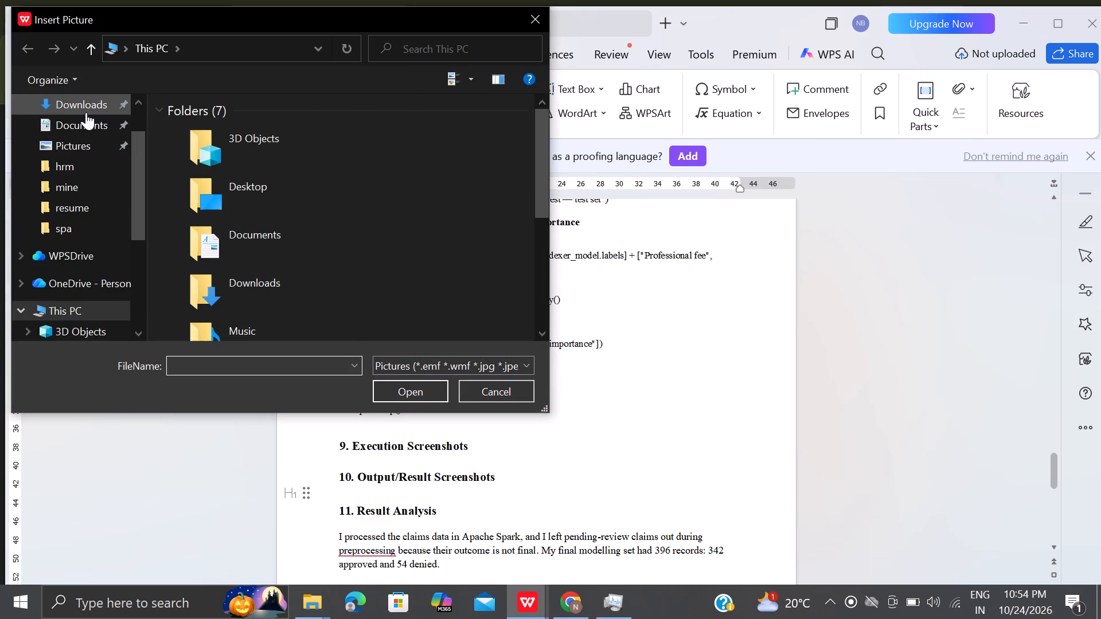
click(86, 112)
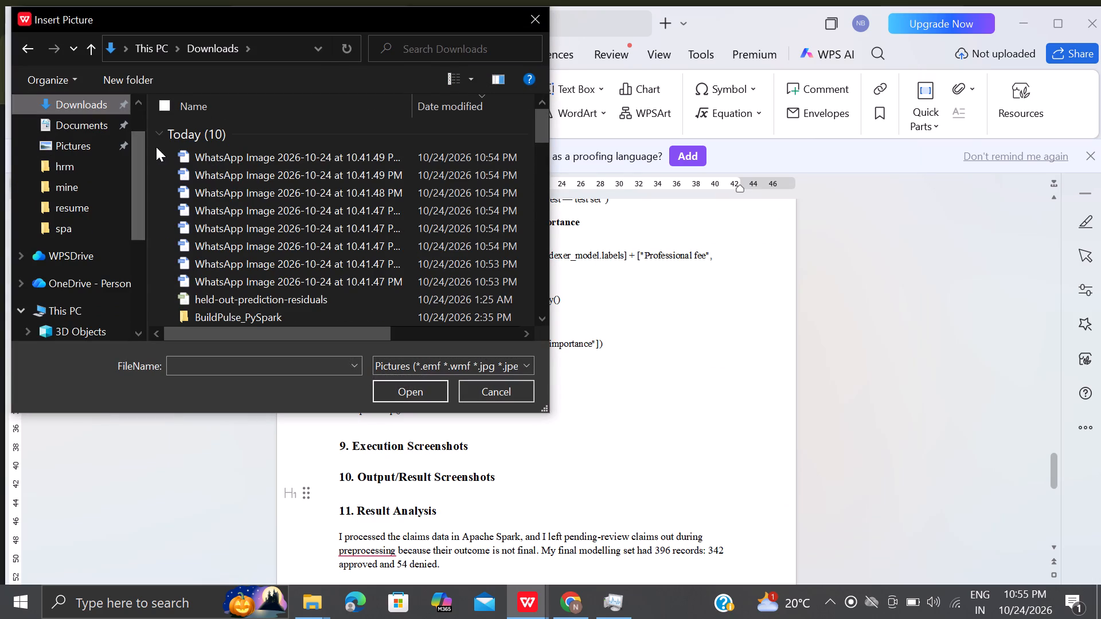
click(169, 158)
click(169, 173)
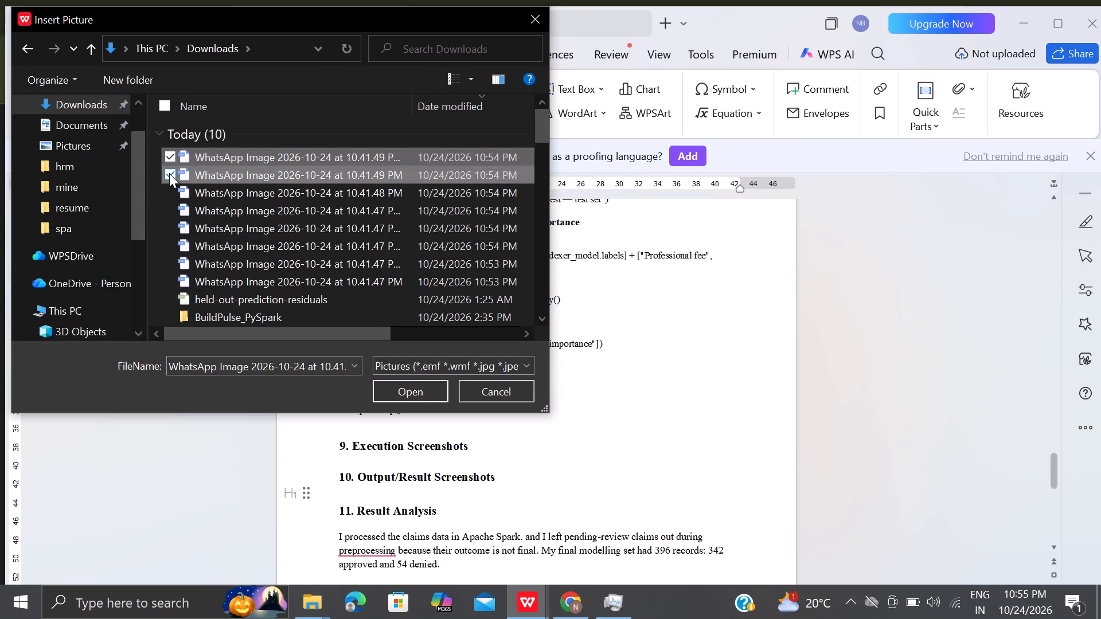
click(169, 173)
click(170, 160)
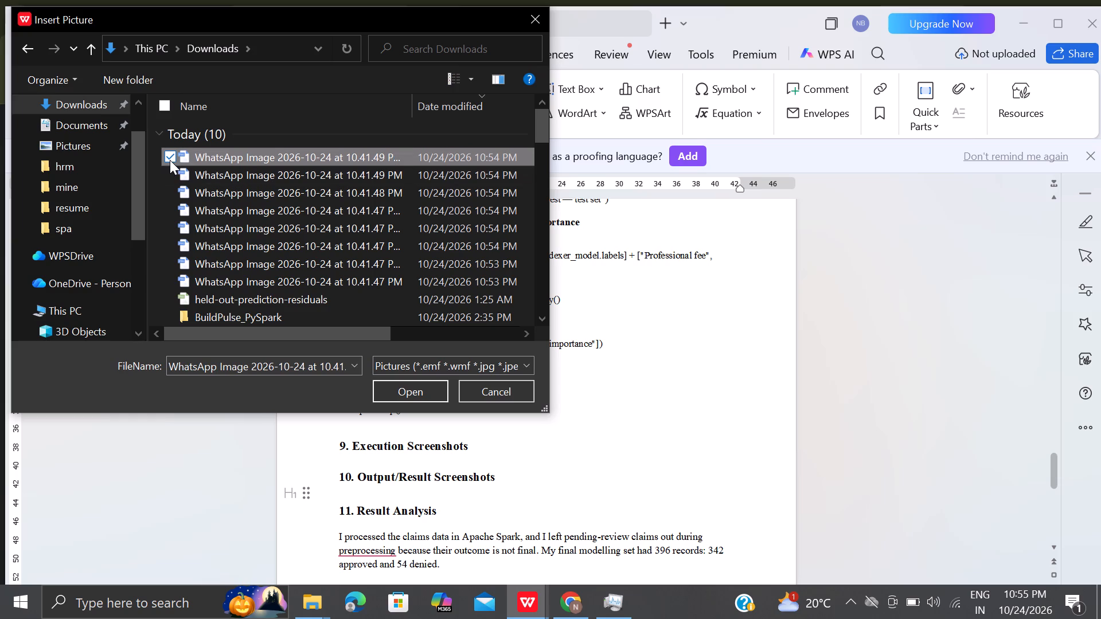
Select all eight WhatsApp images dated 2026-10-24 for insertion under the "Execution Screenshots" heading, working from the oldest to the newest.
click(172, 281)
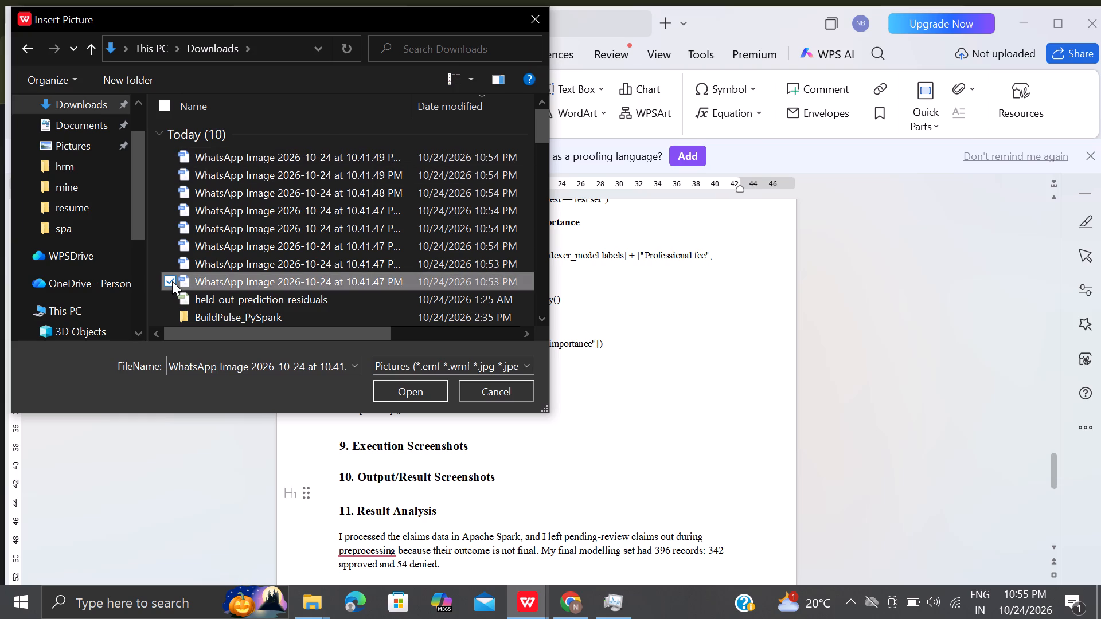
click(168, 265)
click(169, 240)
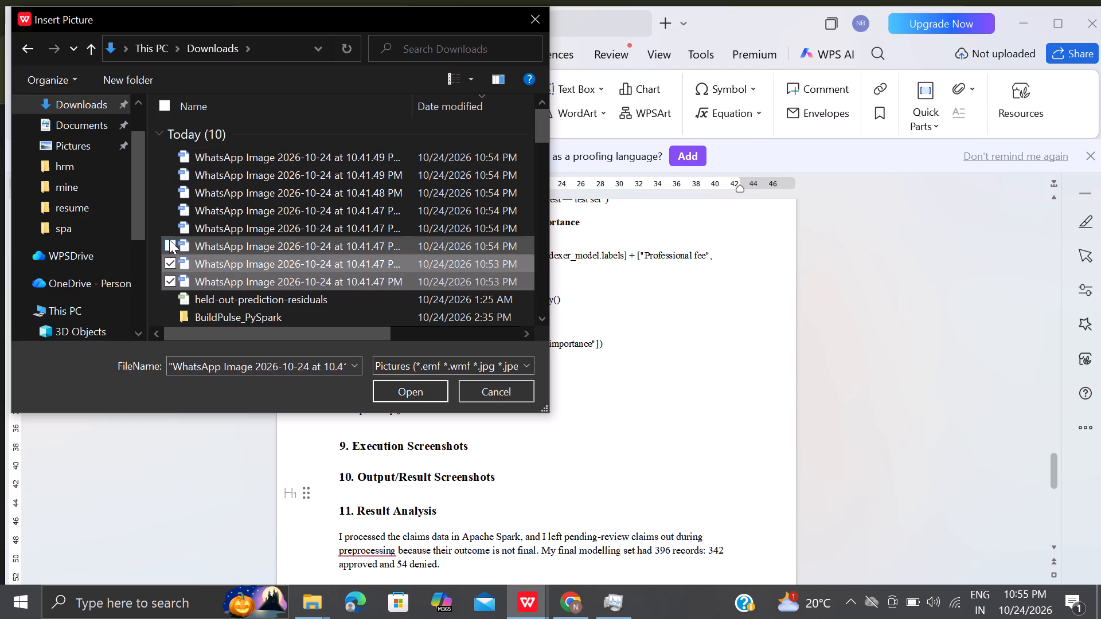
click(171, 218)
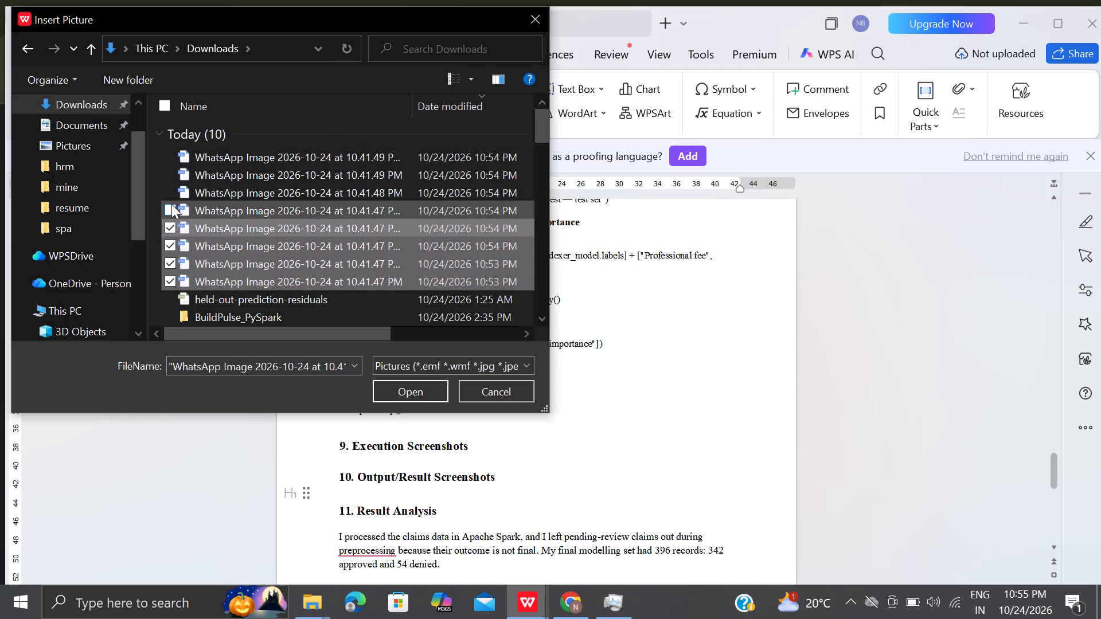
click(171, 204)
click(169, 186)
click(169, 168)
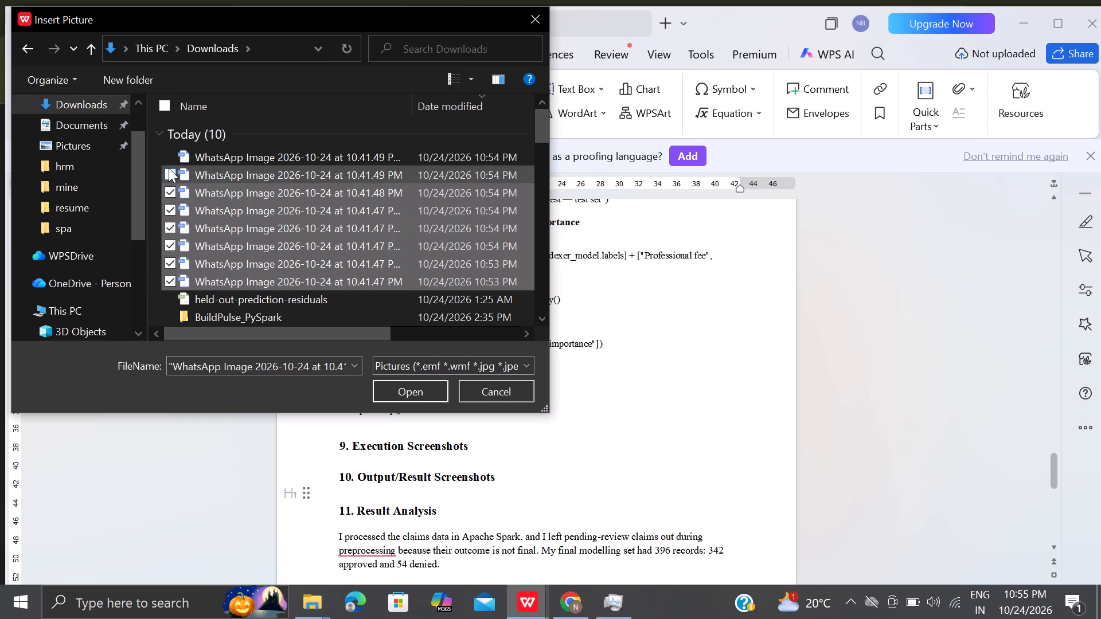
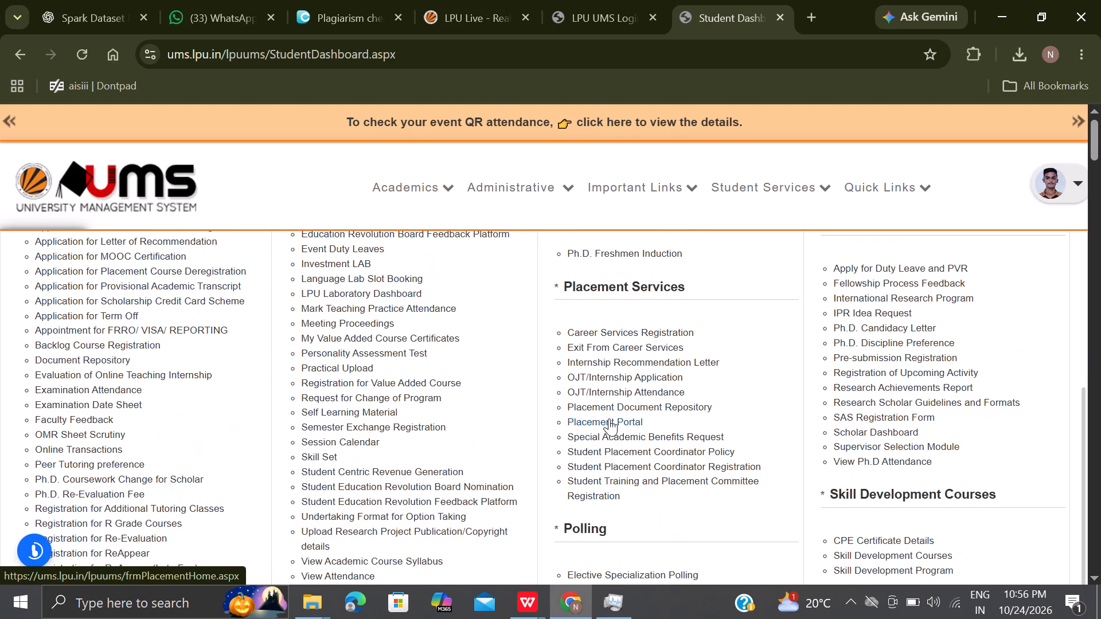
Open the upload page for the pending INT315 project assignment from the UMS student dashboard.
scroll(1065, 467, down, 5)
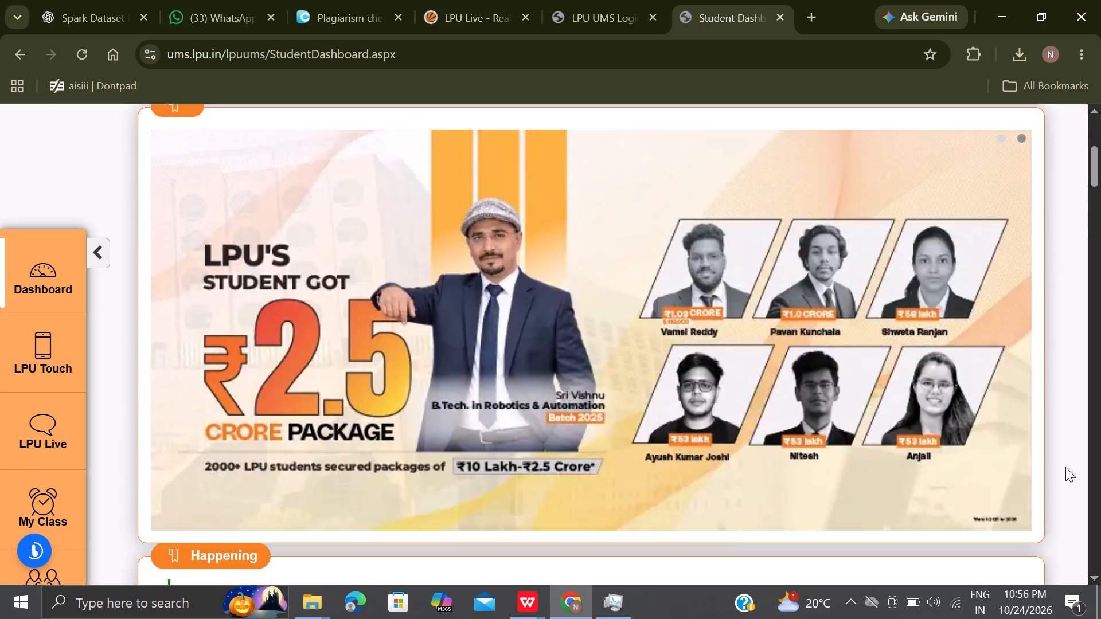
scroll(1065, 467, down, 13)
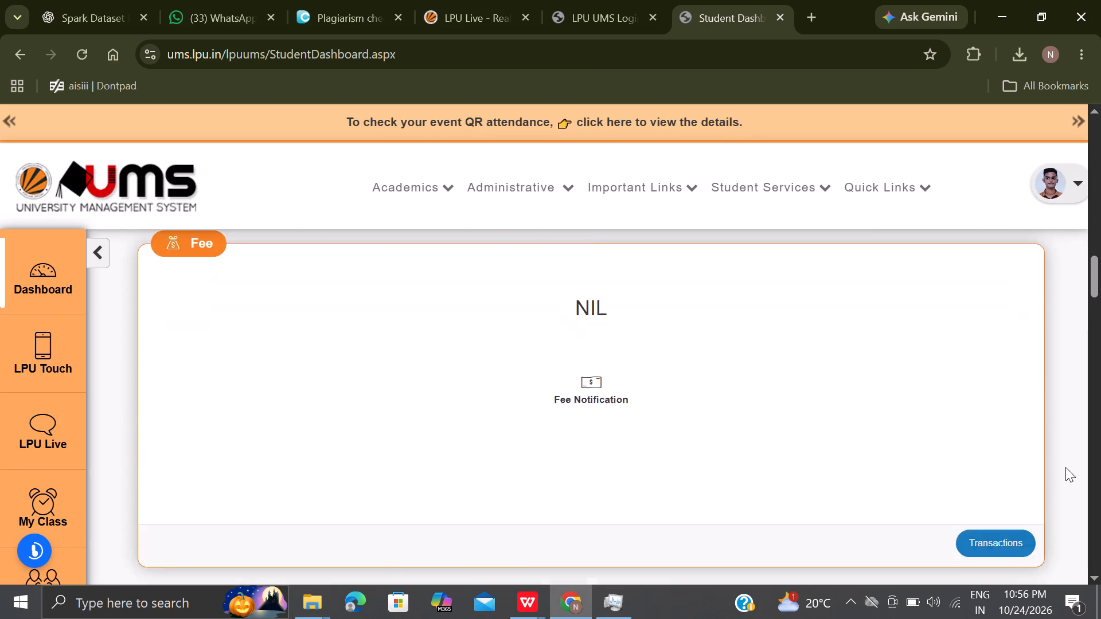
scroll(1065, 467, down, 3)
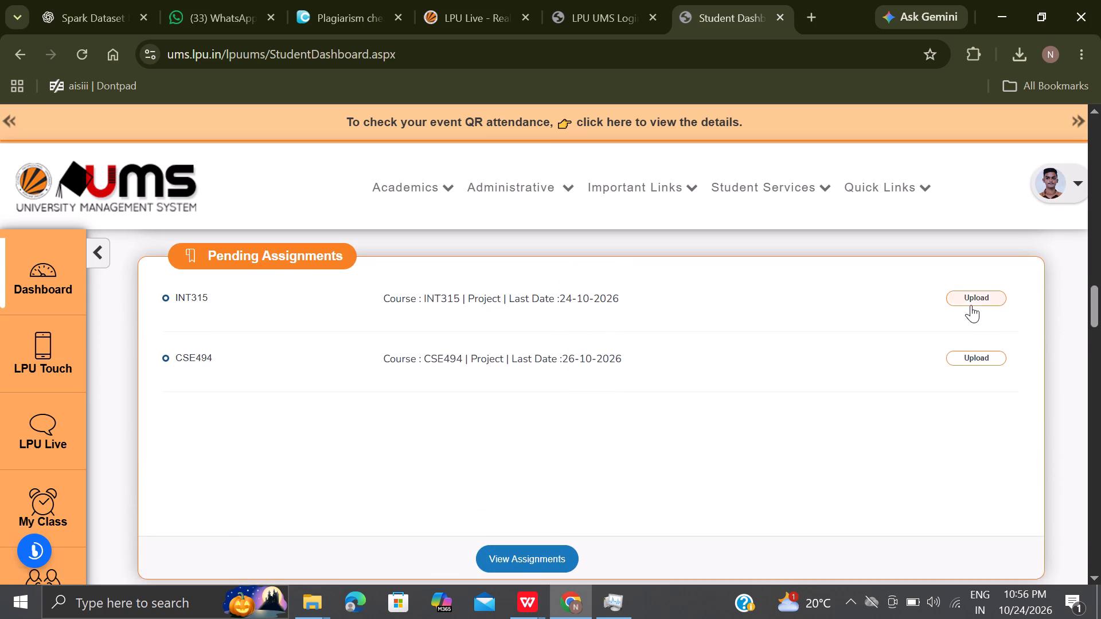
click(971, 305)
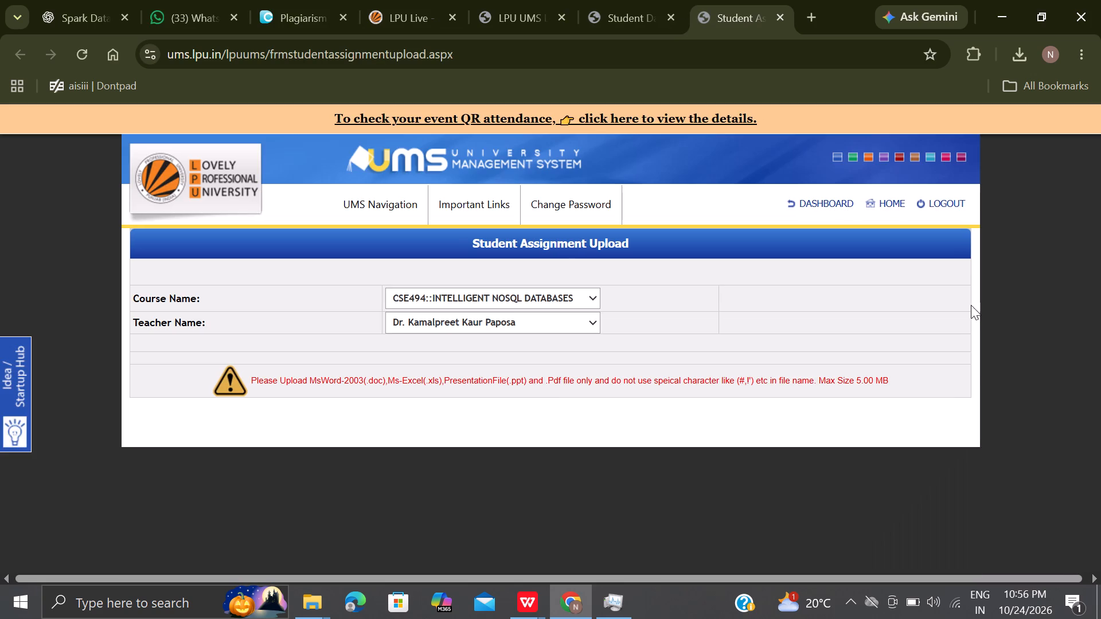
Choose course INT315::CLUSTER COMPUTING and its teacher, and open the file submission form for the Project assignment.
click(550, 294)
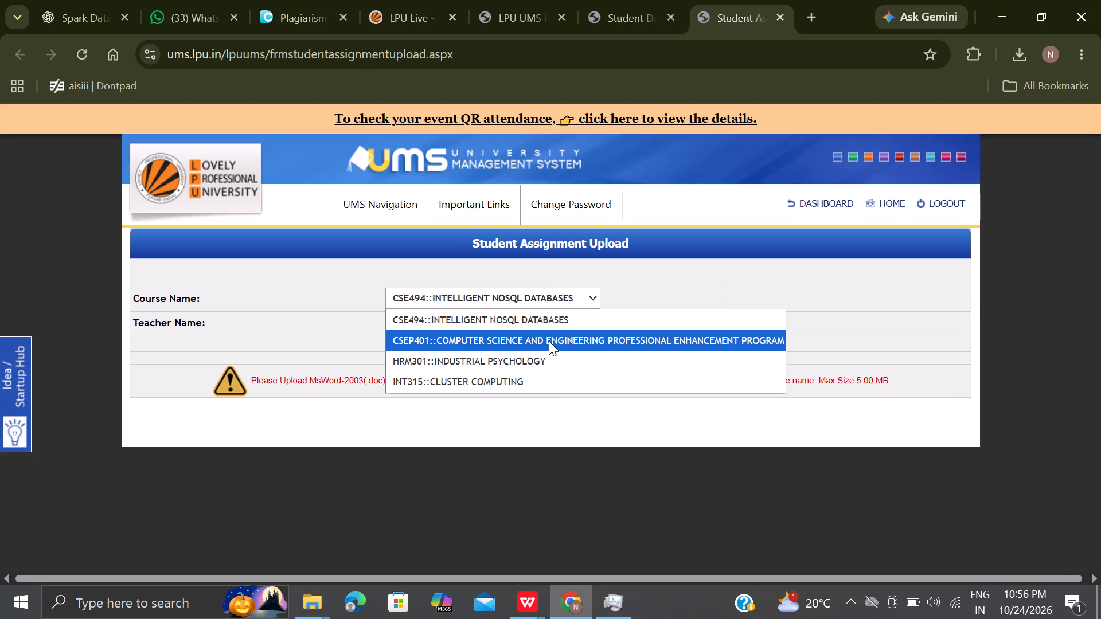
click(550, 375)
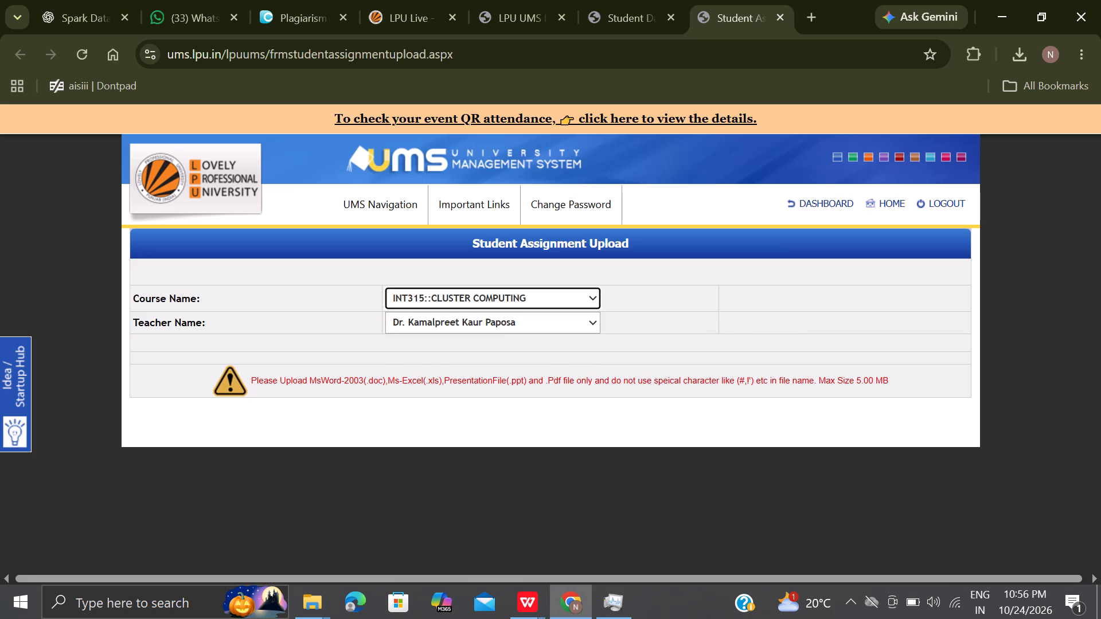
click(495, 323)
click(489, 363)
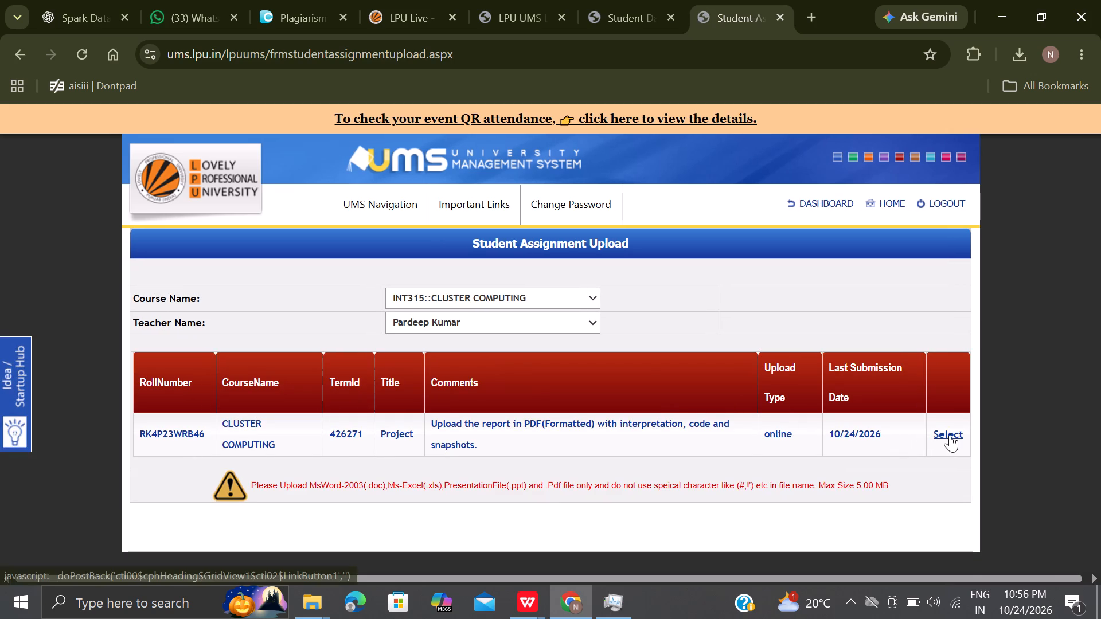
click(950, 434)
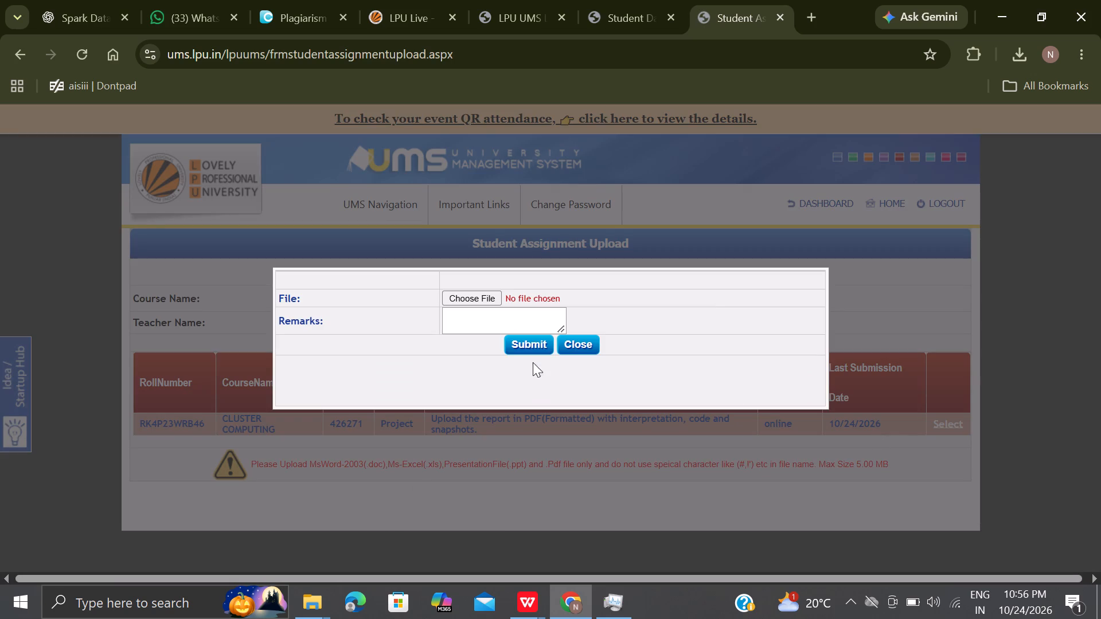
Choose the file for the Cluster Computing project submission, looking for the report in the Downloads folder.
click(487, 300)
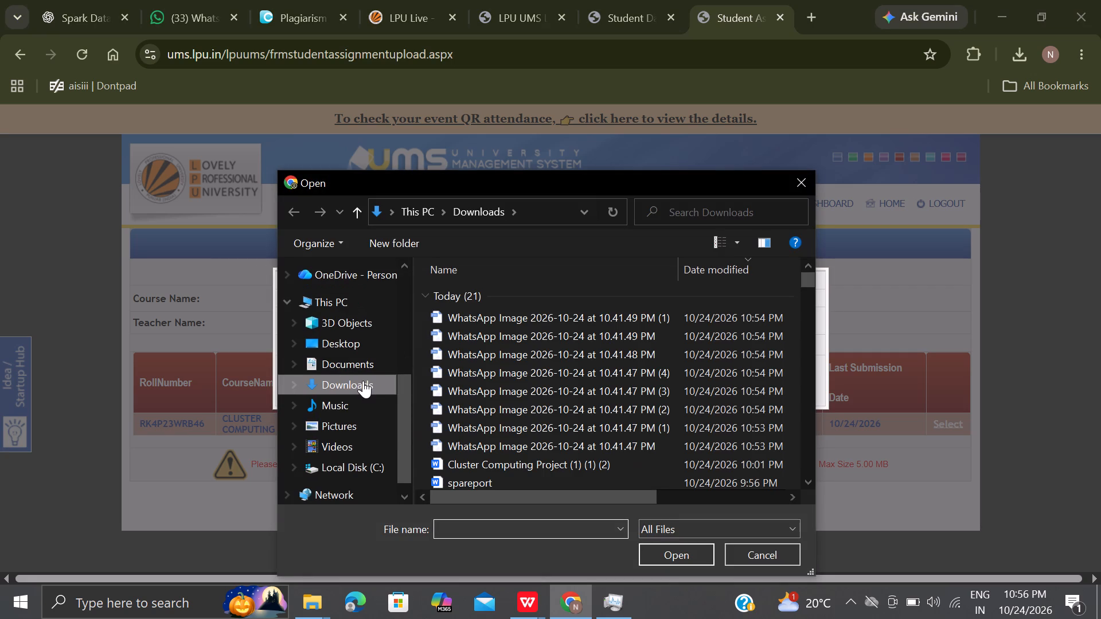
scroll(600, 448, down, 1)
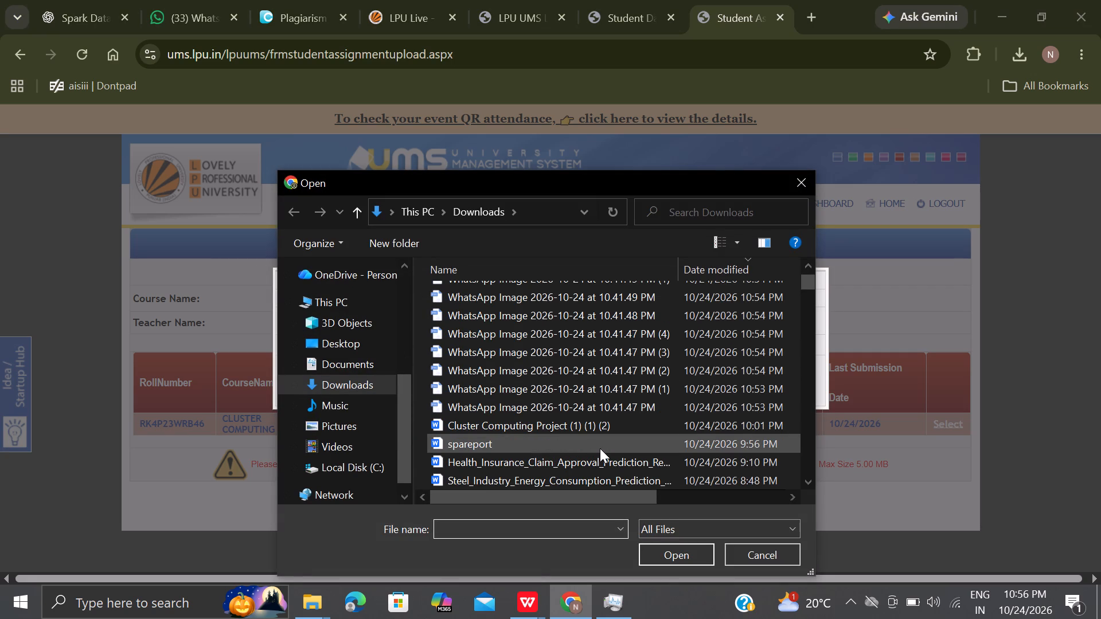
scroll(600, 448, down, 1)
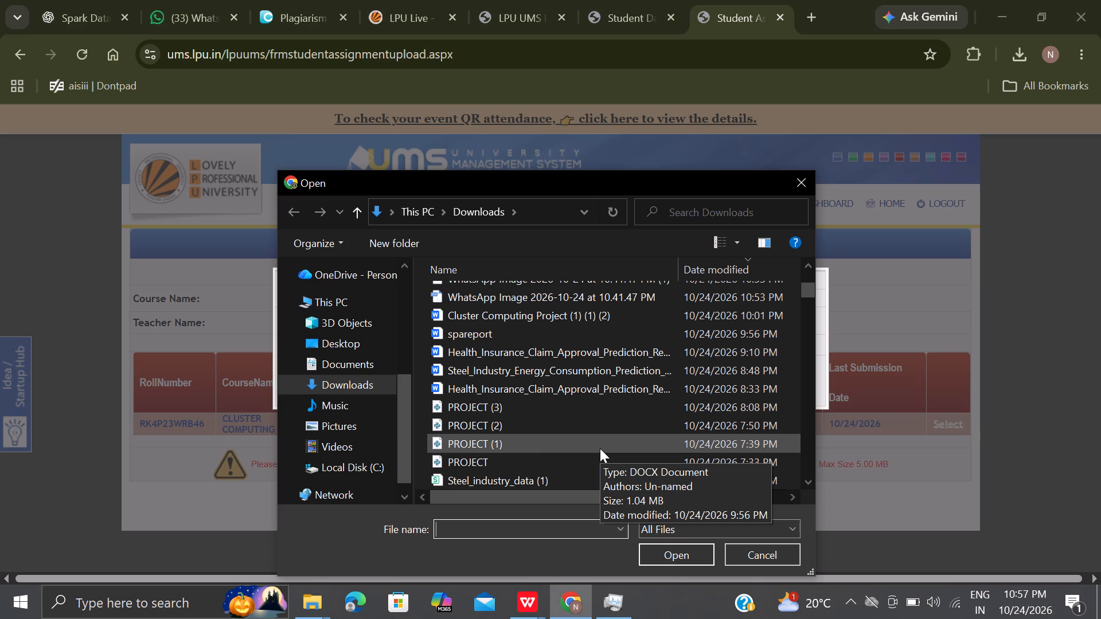
scroll(600, 448, down, 1)
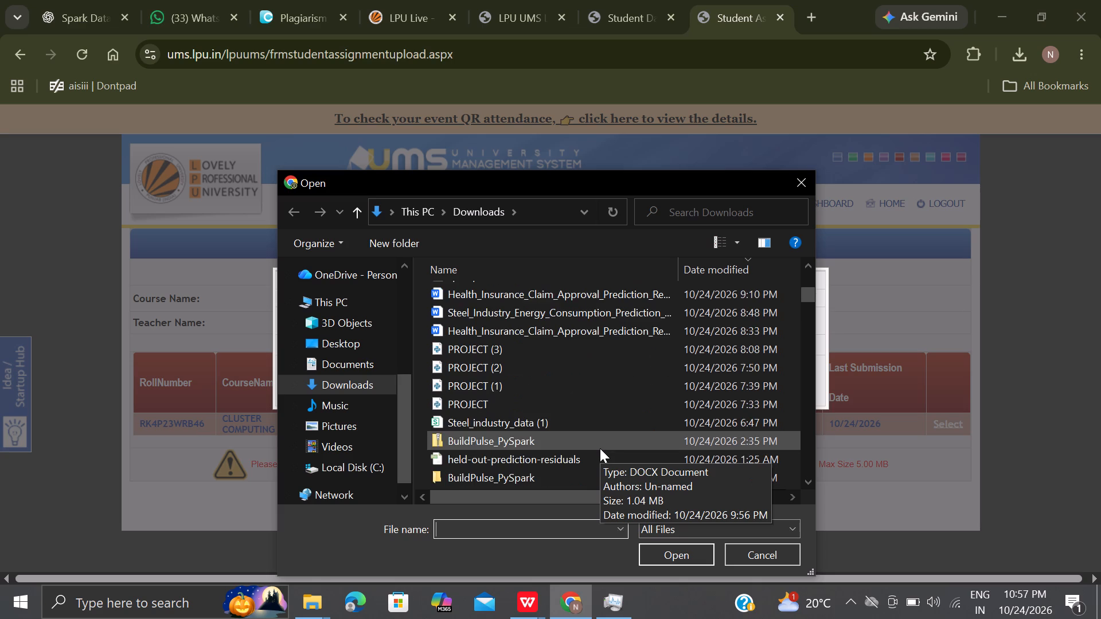
scroll(600, 448, down, 4)
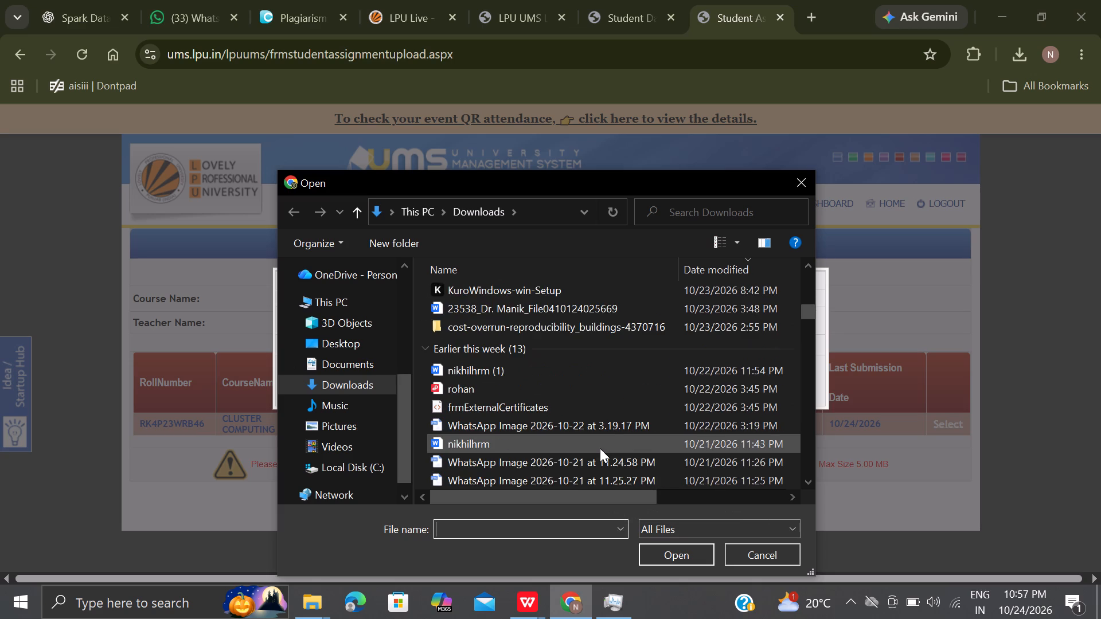
scroll(600, 448, down, 1)
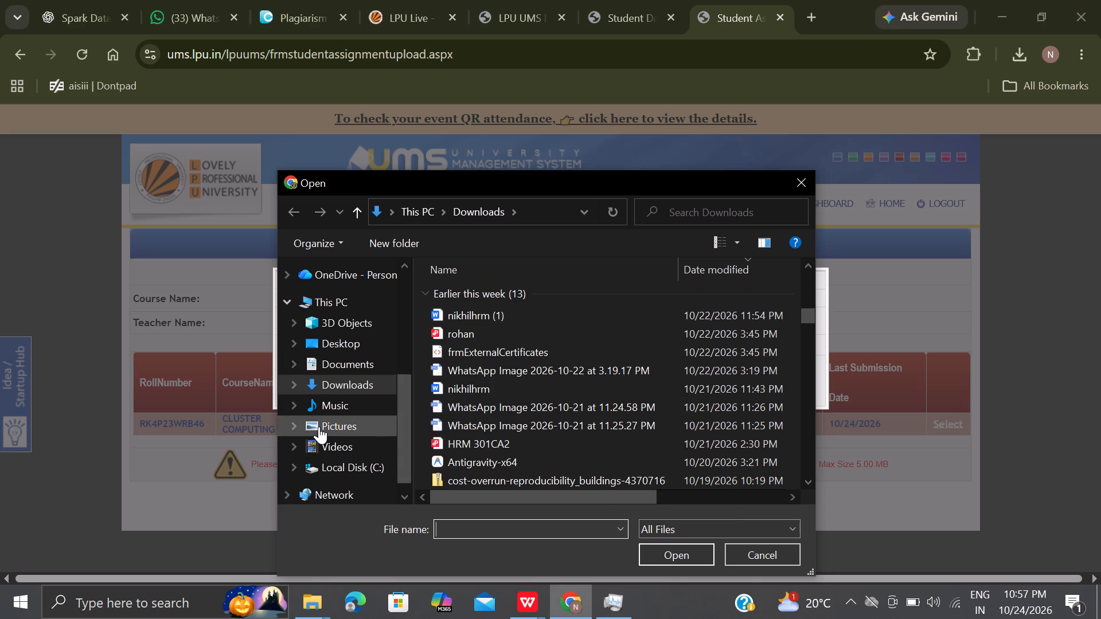
Choose report2 from the spa folder on Local Disk (C:) as the file for the Cluster Computing project upload.
scroll(319, 426, down, 1)
click(310, 282)
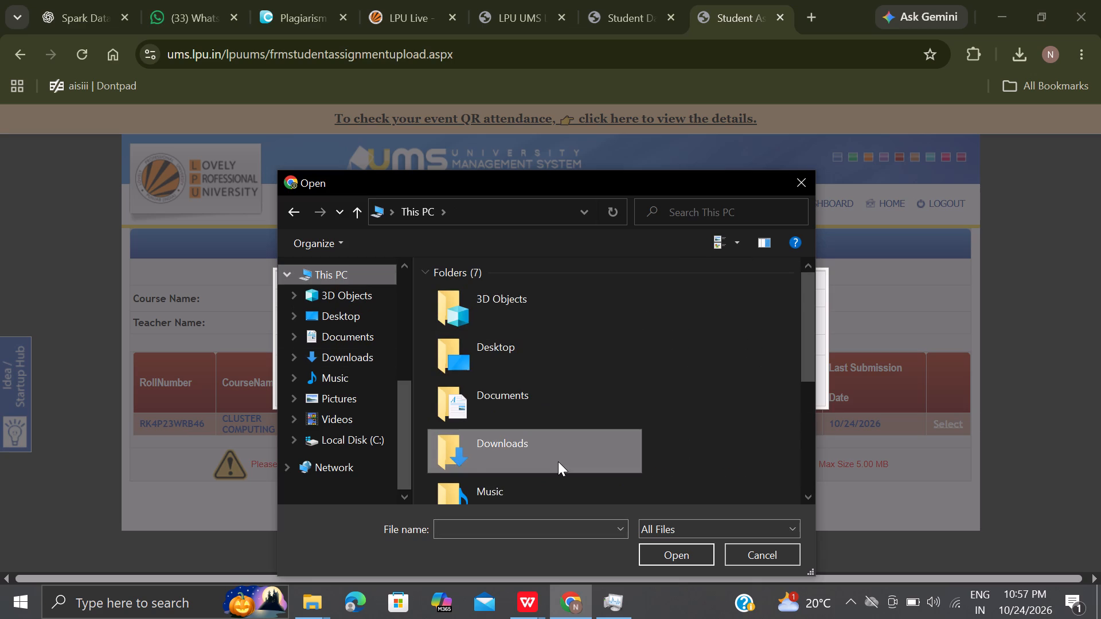
scroll(558, 461, down, 3)
double_click(558, 461)
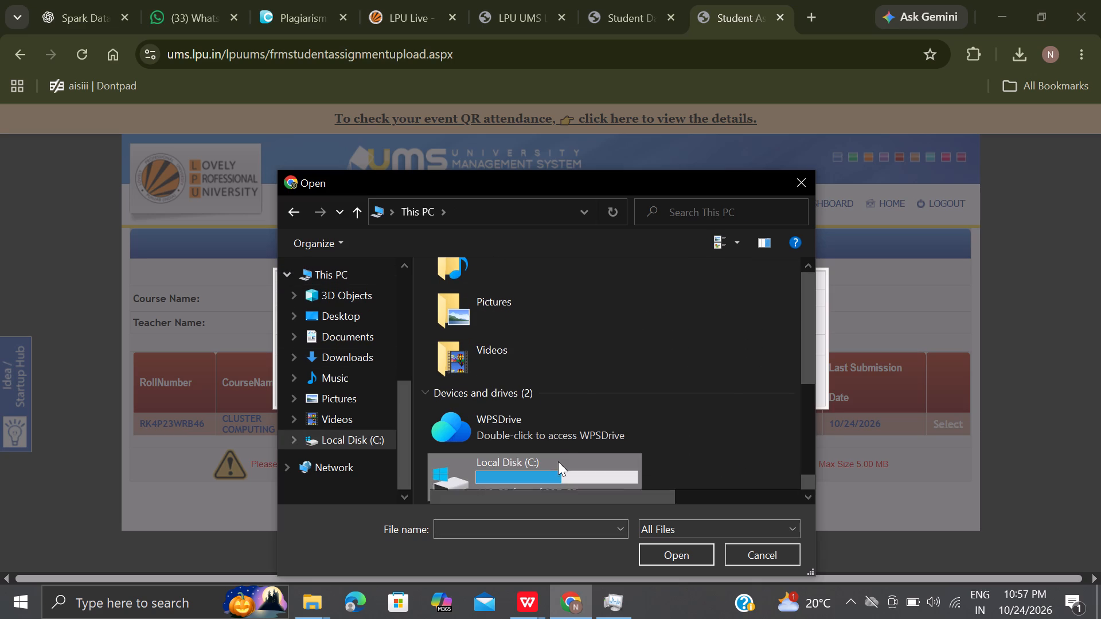
scroll(558, 461, down, 2)
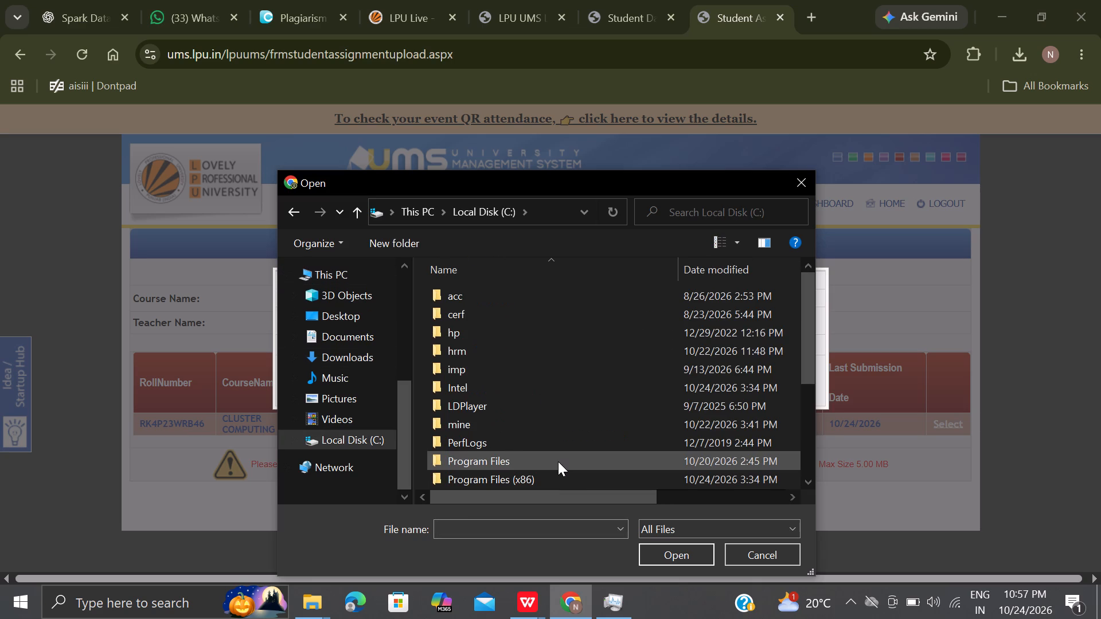
scroll(558, 461, down, 2)
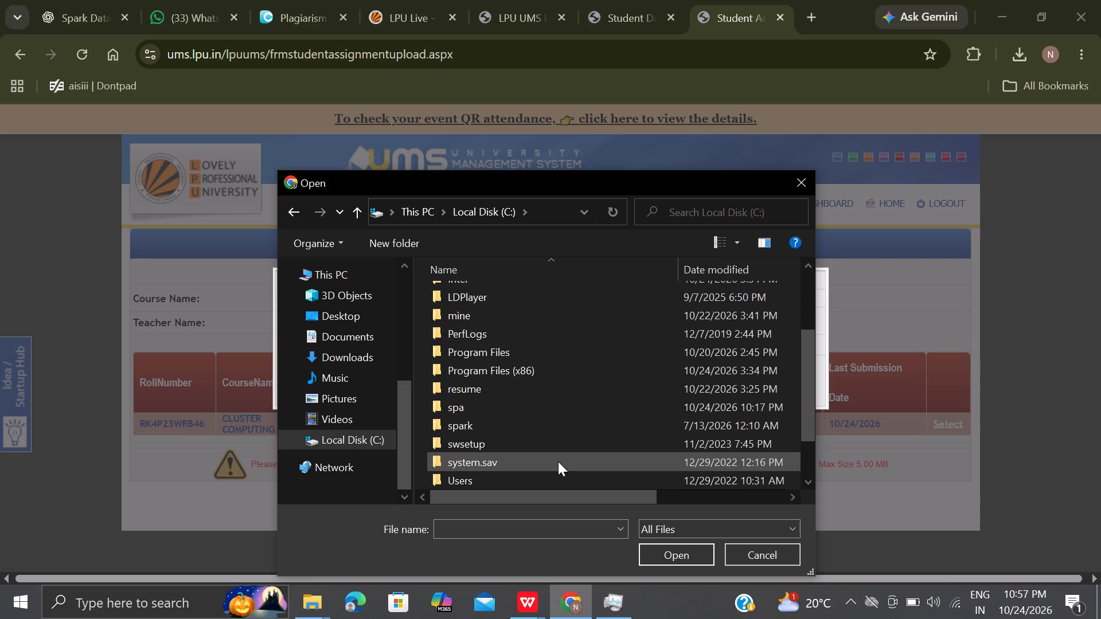
scroll(558, 461, down, 1)
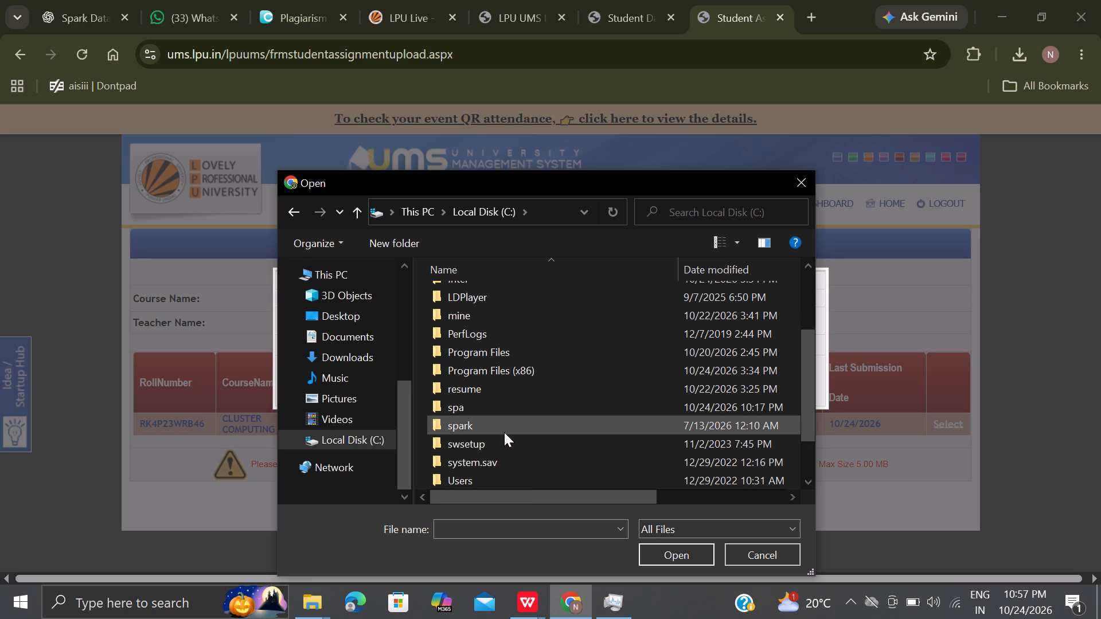
double_click(478, 406)
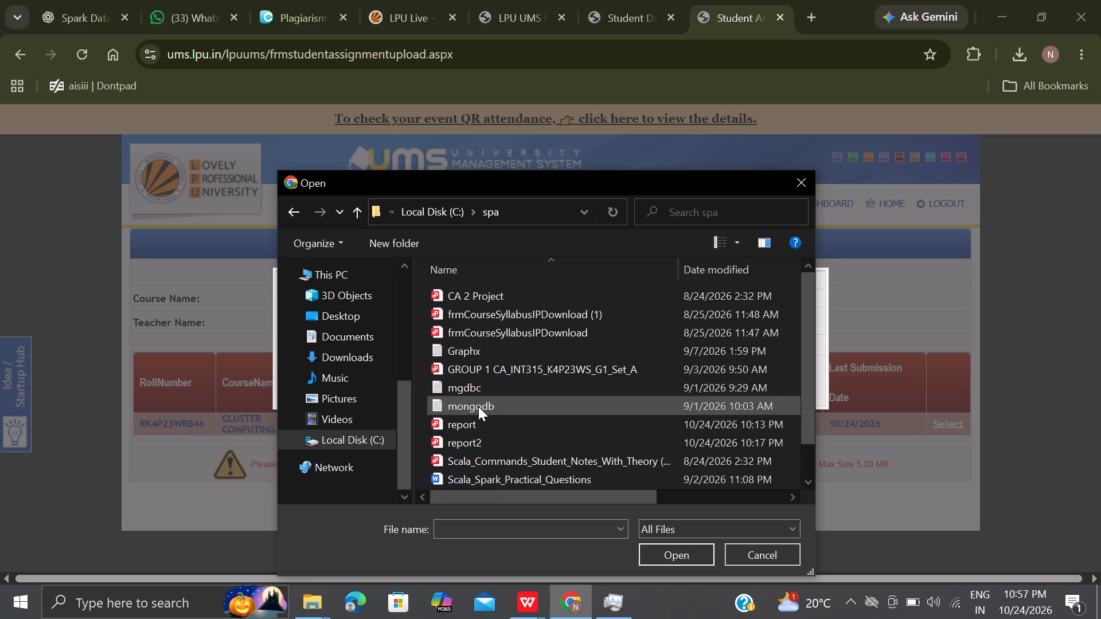
double_click(478, 434)
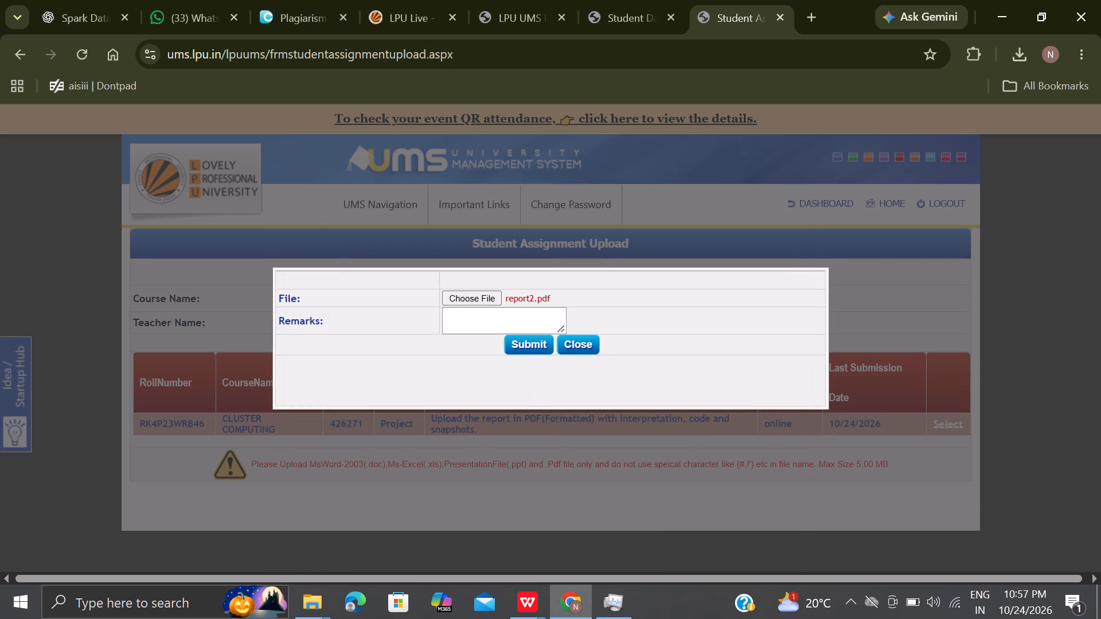
Enter the student ID number as the remark and submit the assignment upload, checking the open report2.pdf in WPS Office beforehand.
click(483, 320)
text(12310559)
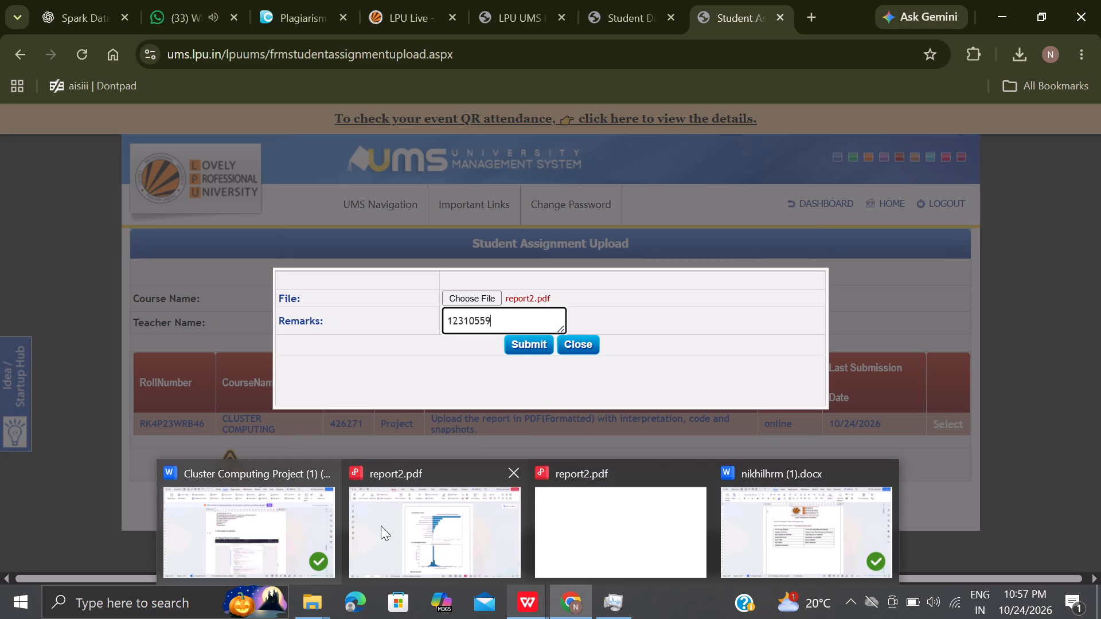
click(381, 526)
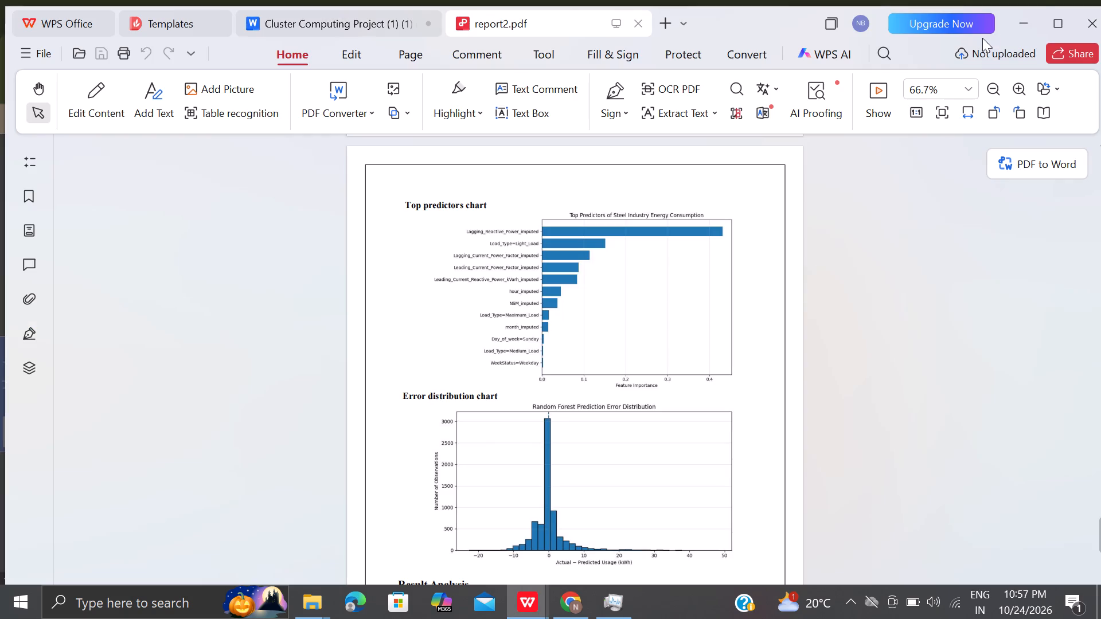
click(1010, 23)
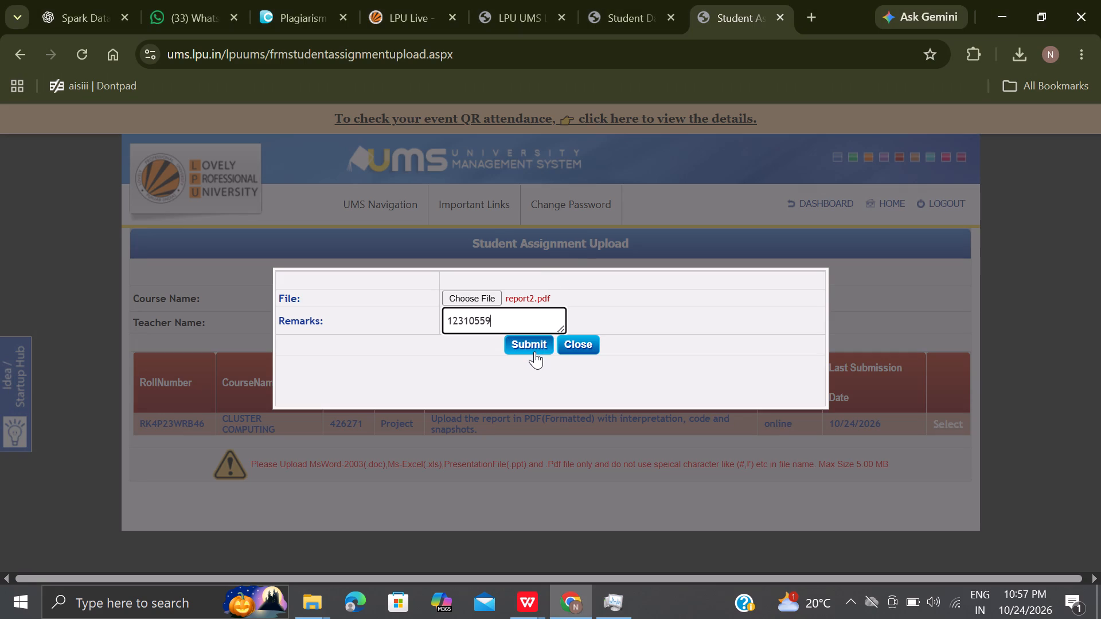
click(534, 351)
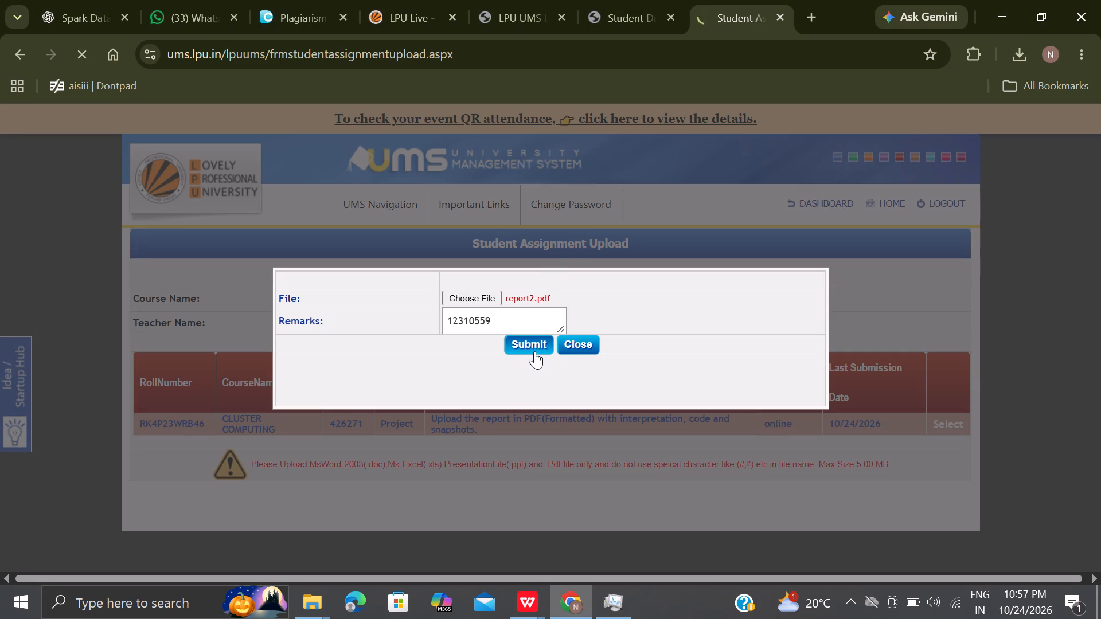
click(708, 158)
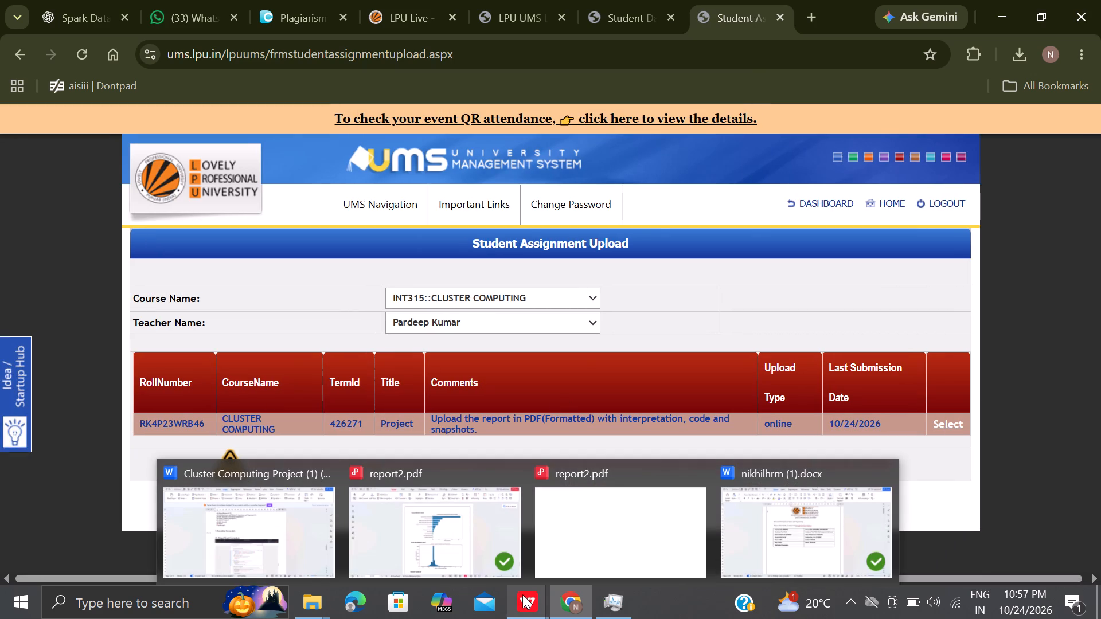
Check the empty Execution Screenshots section of the Cluster Computing Project document in WPS Office, and return to Chrome.
click(261, 540)
scroll(542, 392, up, 1)
click(571, 602)
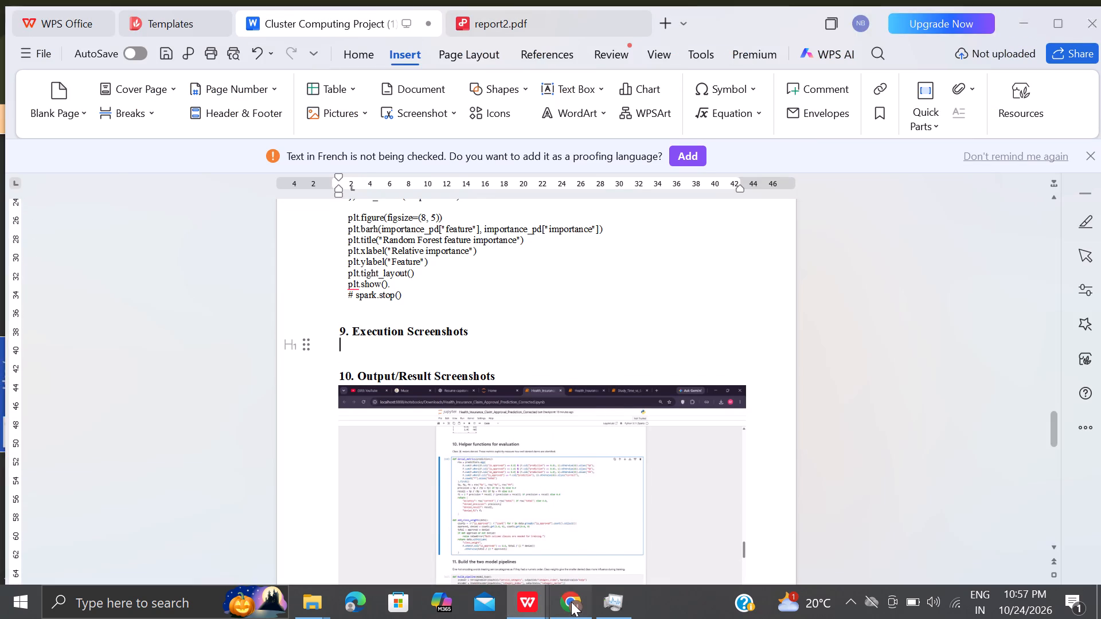
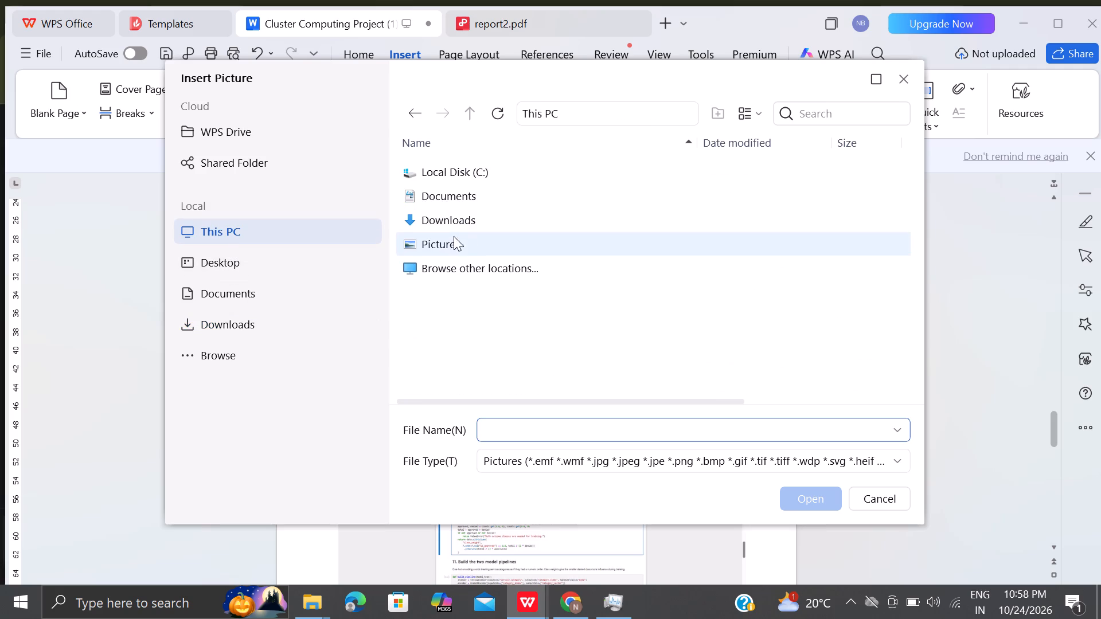
Insert the five WhatsApp images from 10.56 PM in the Downloads folder under the "9. Execution Screenshots" heading.
click(448, 217)
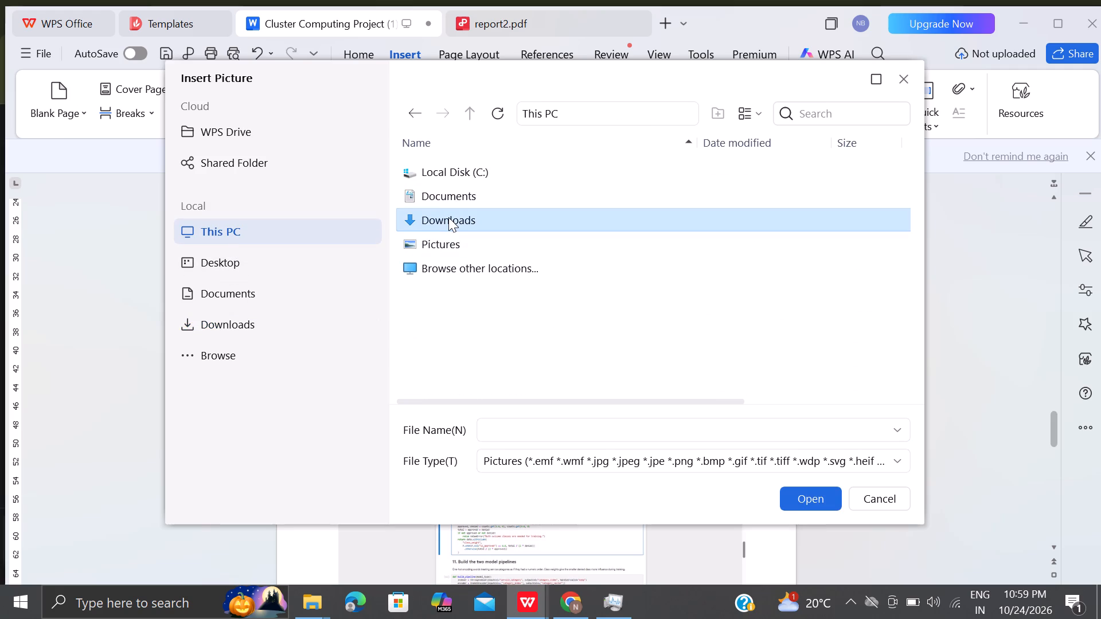
double_click(448, 217)
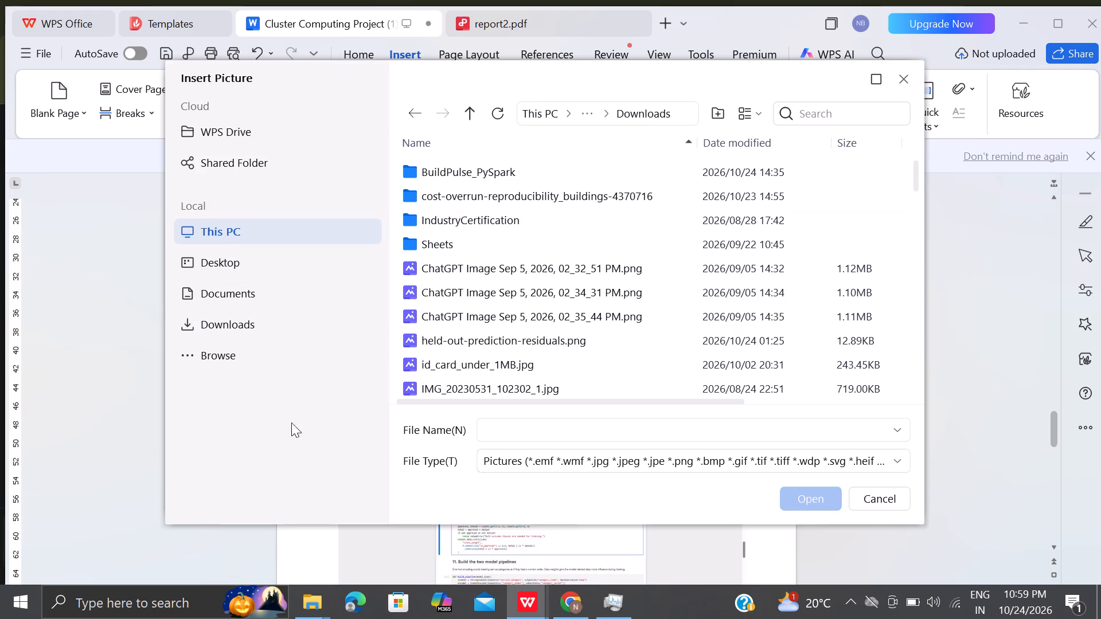
click(196, 355)
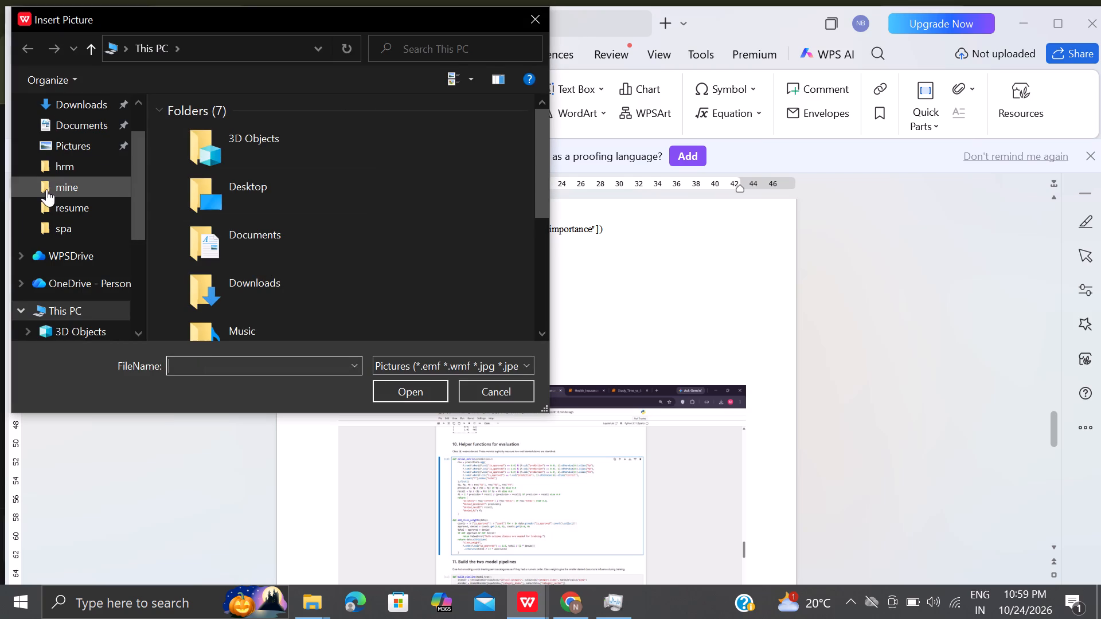
click(60, 102)
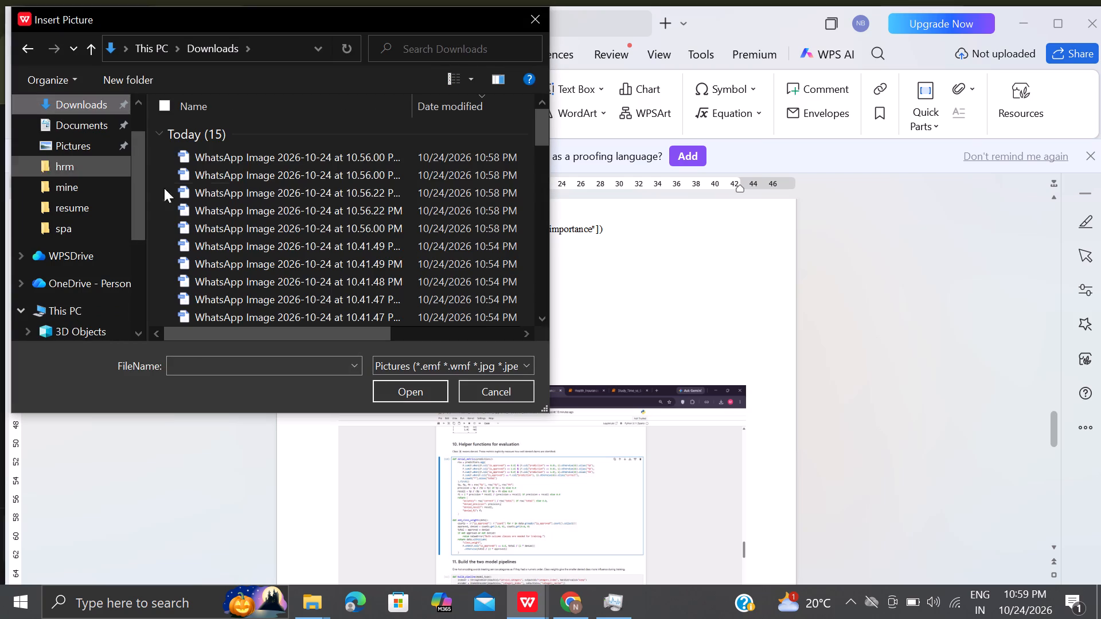
click(172, 151)
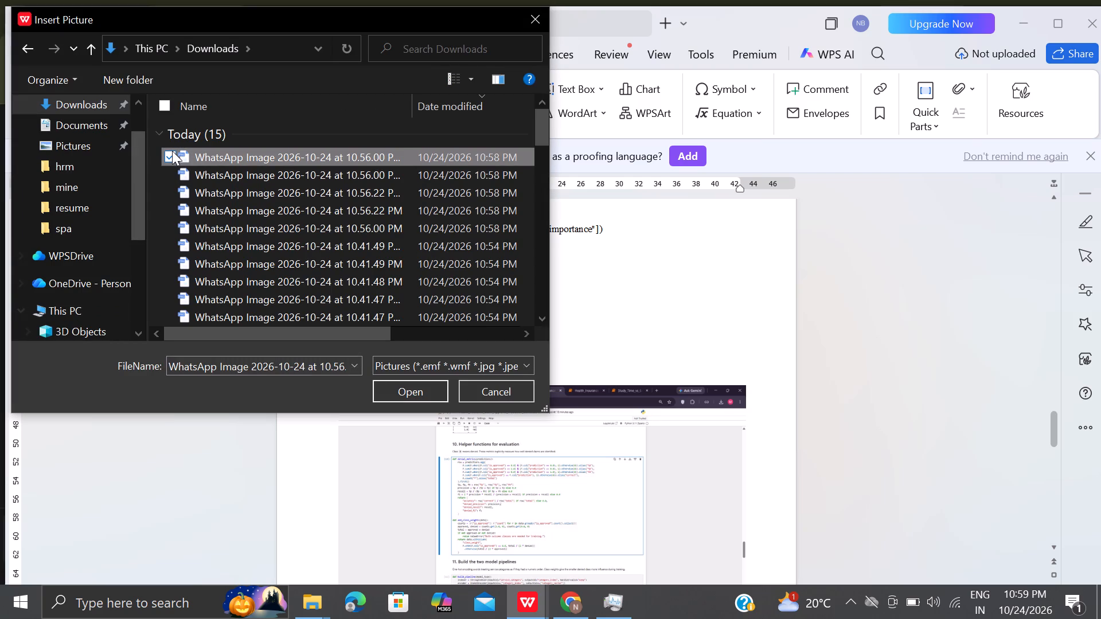
click(171, 171)
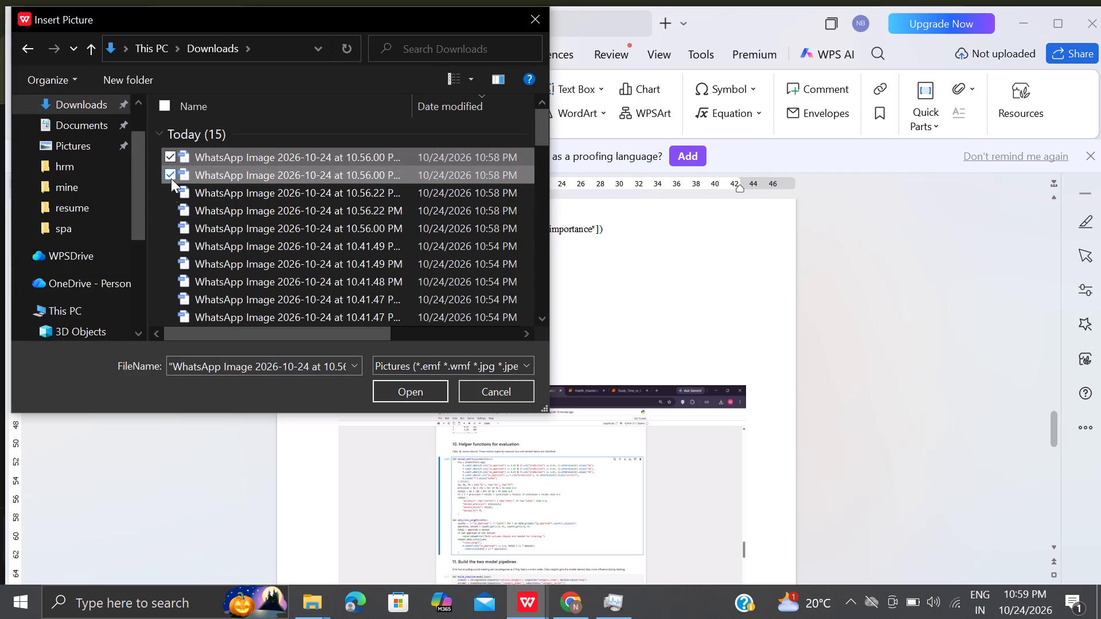
click(171, 193)
click(174, 208)
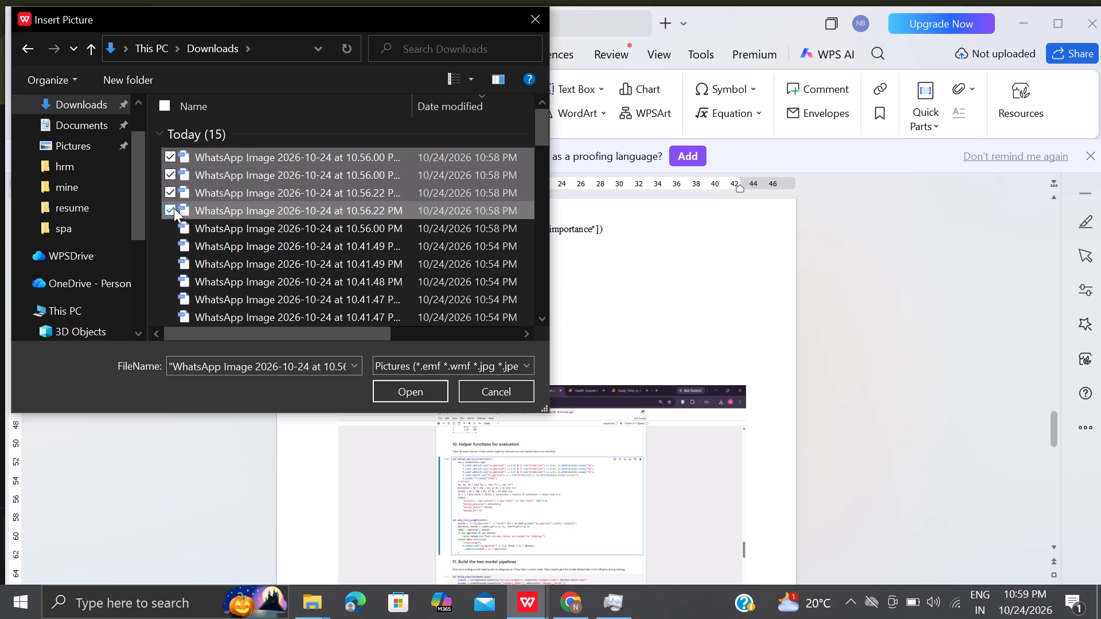
click(171, 226)
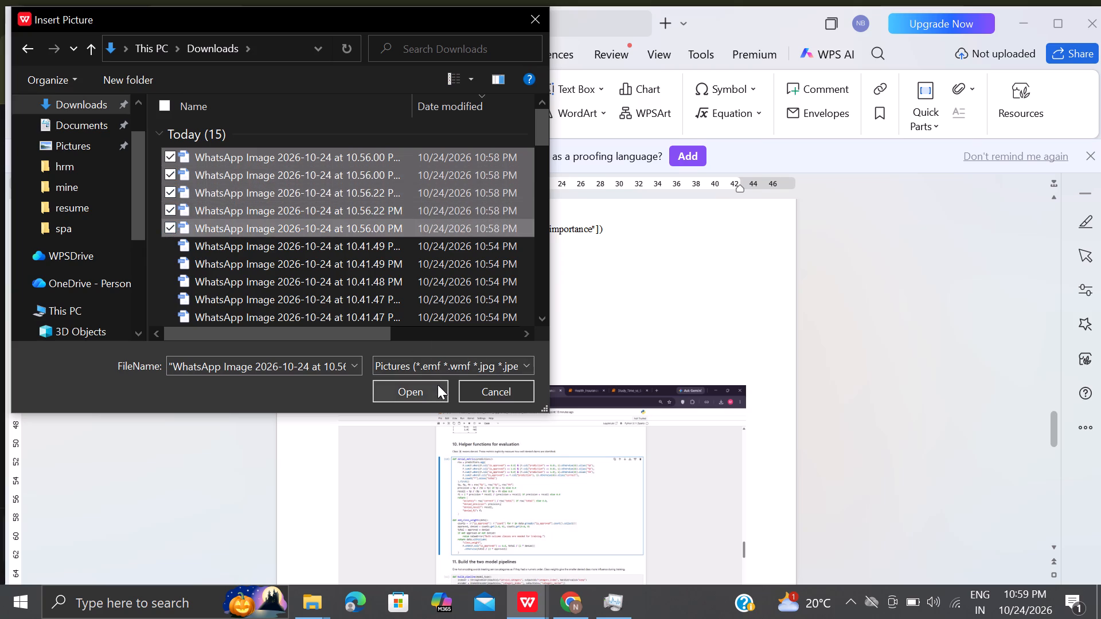
click(438, 385)
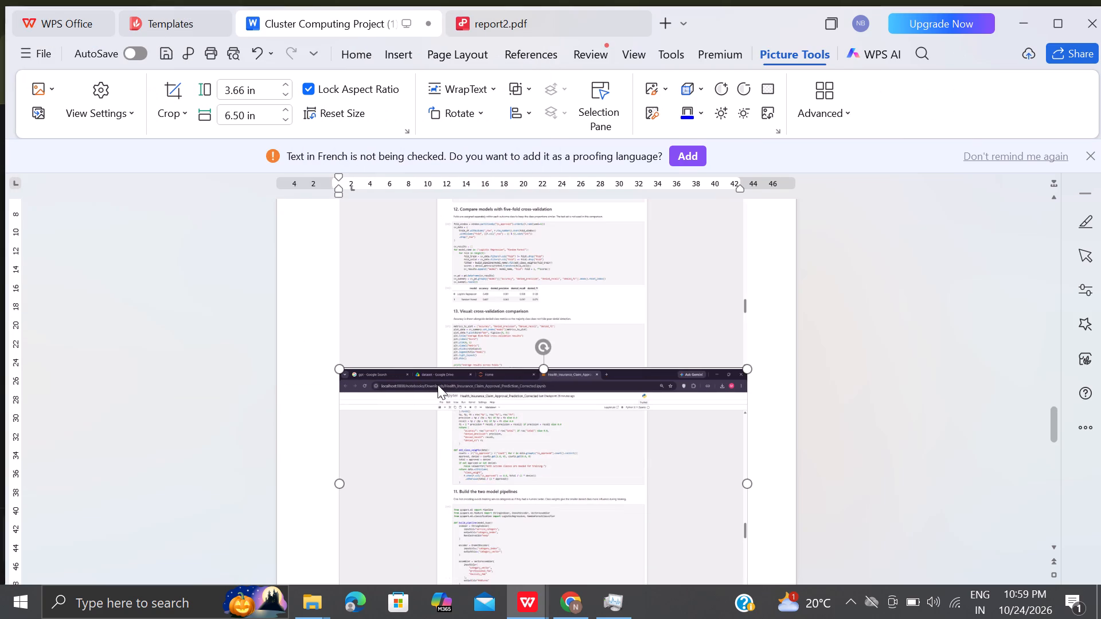
Examine the inserted pictures from the "9. Execution Screenshots" heading through to the "10. Output/Result Screenshots" heading, and deselect the last picture.
scroll(847, 318, up, 4)
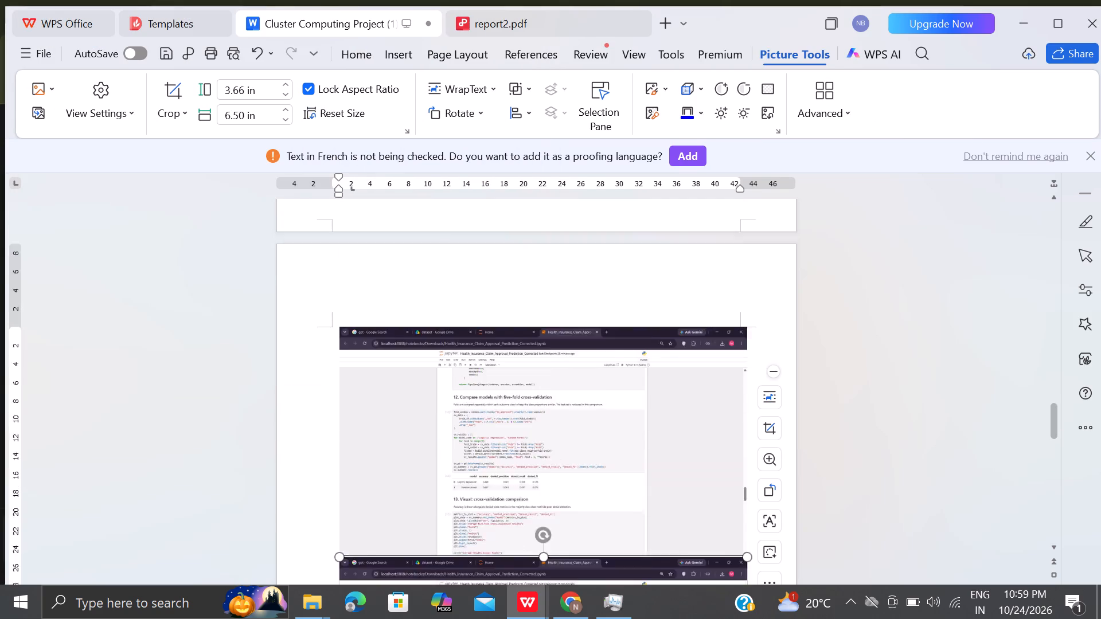
scroll(847, 318, up, 17)
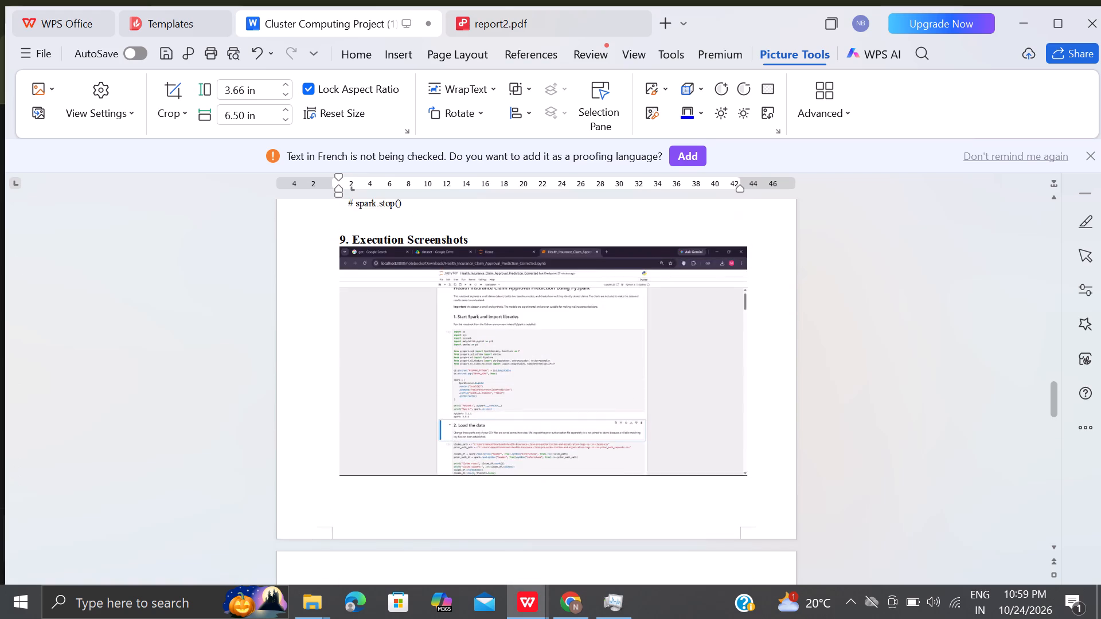
scroll(847, 318, up, 2)
scroll(847, 318, down, 20)
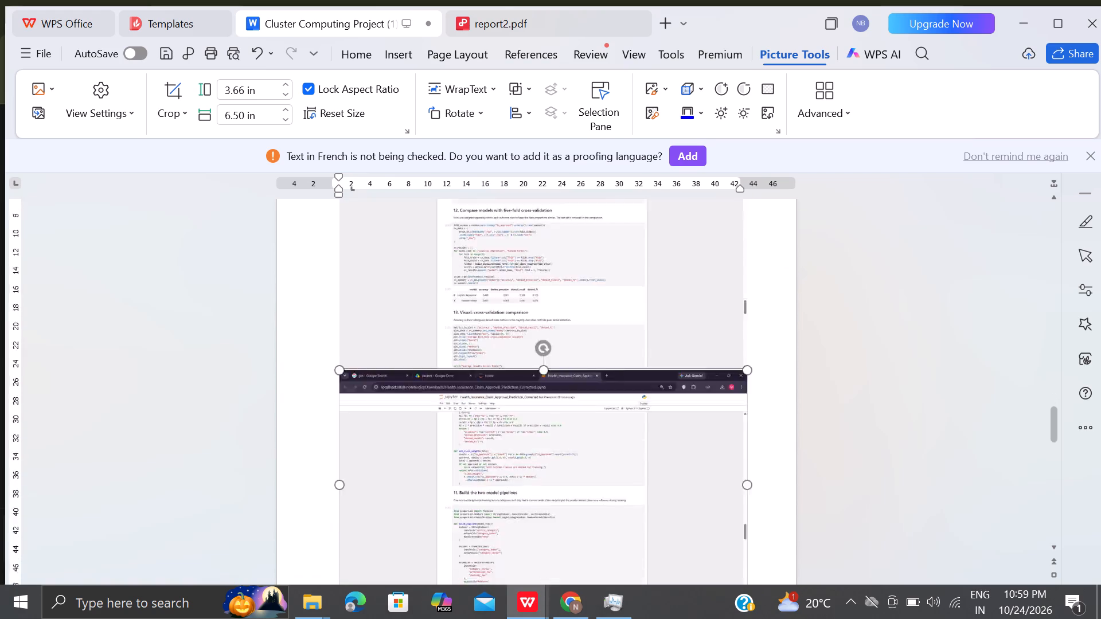
scroll(847, 318, down, 7)
scroll(847, 318, up, 3)
scroll(847, 318, down, 1)
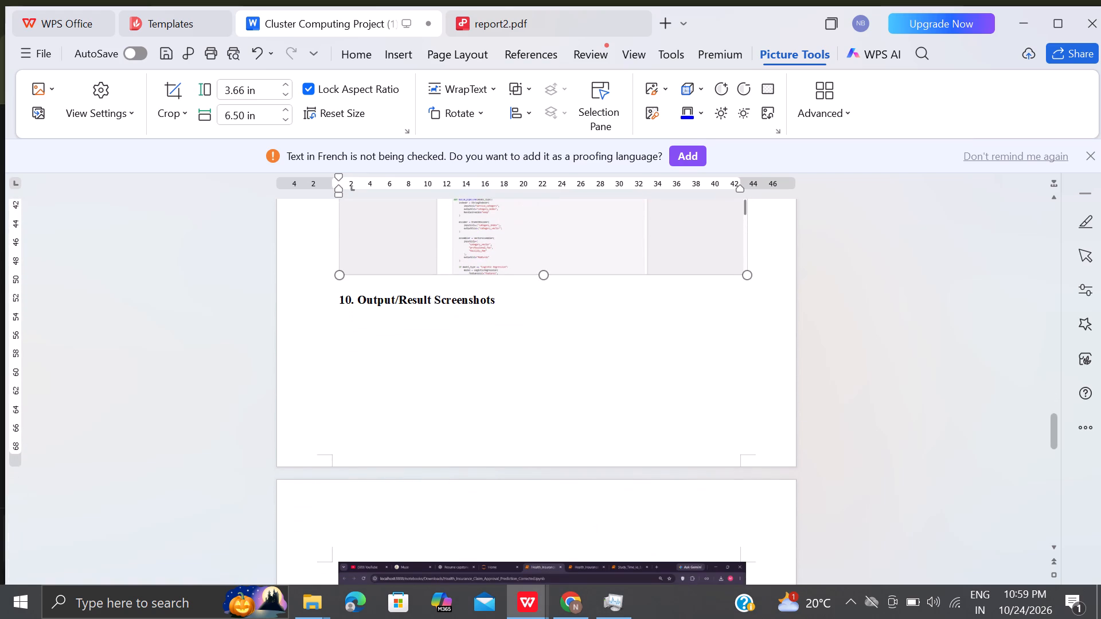
click(738, 312)
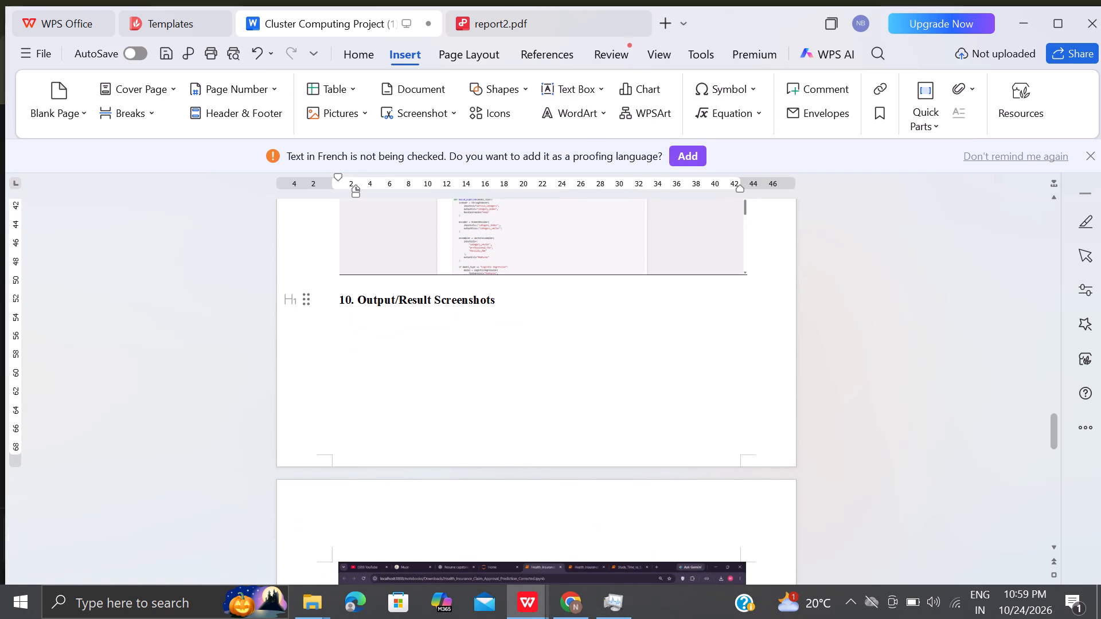
Insert blank lines above the "10. Output/Result Screenshots" heading to move it onto the following page with its screenshots.
click(758, 272)
key(Return)
key(Return)
key(Return)
key(Return)
key(Return)
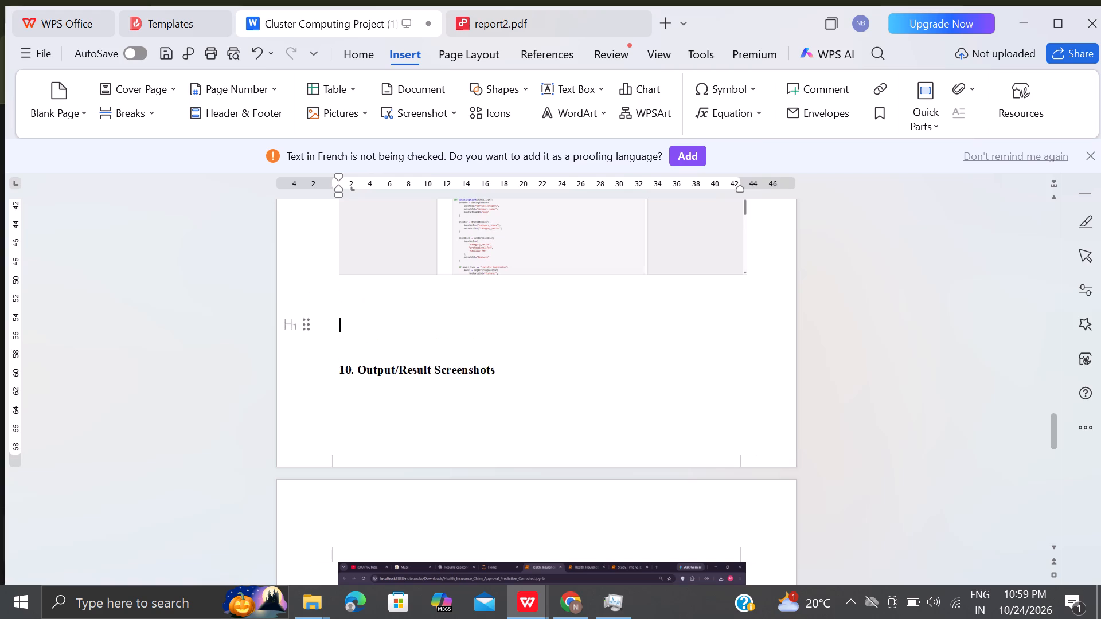
key(Return)
key(Return)
key(Return)
key(Return)
key(Return)
key(Return)
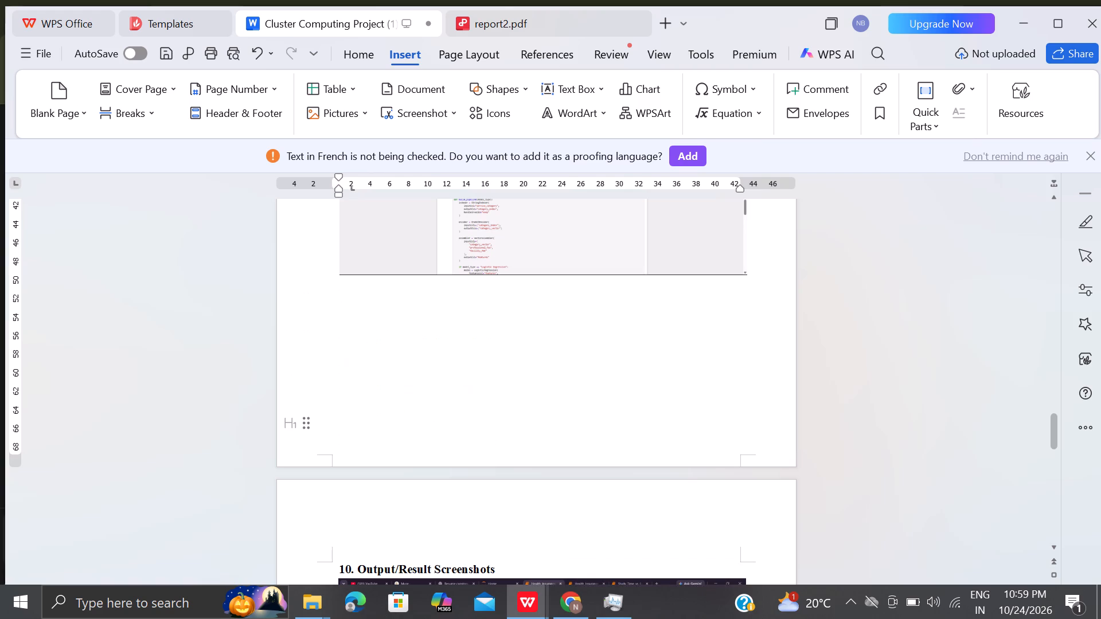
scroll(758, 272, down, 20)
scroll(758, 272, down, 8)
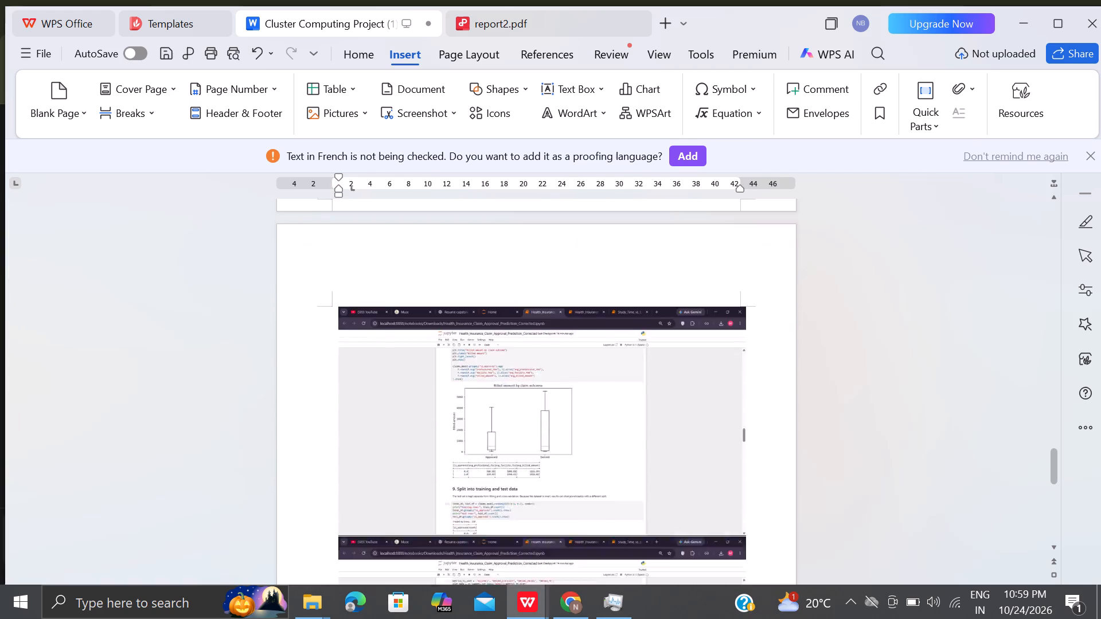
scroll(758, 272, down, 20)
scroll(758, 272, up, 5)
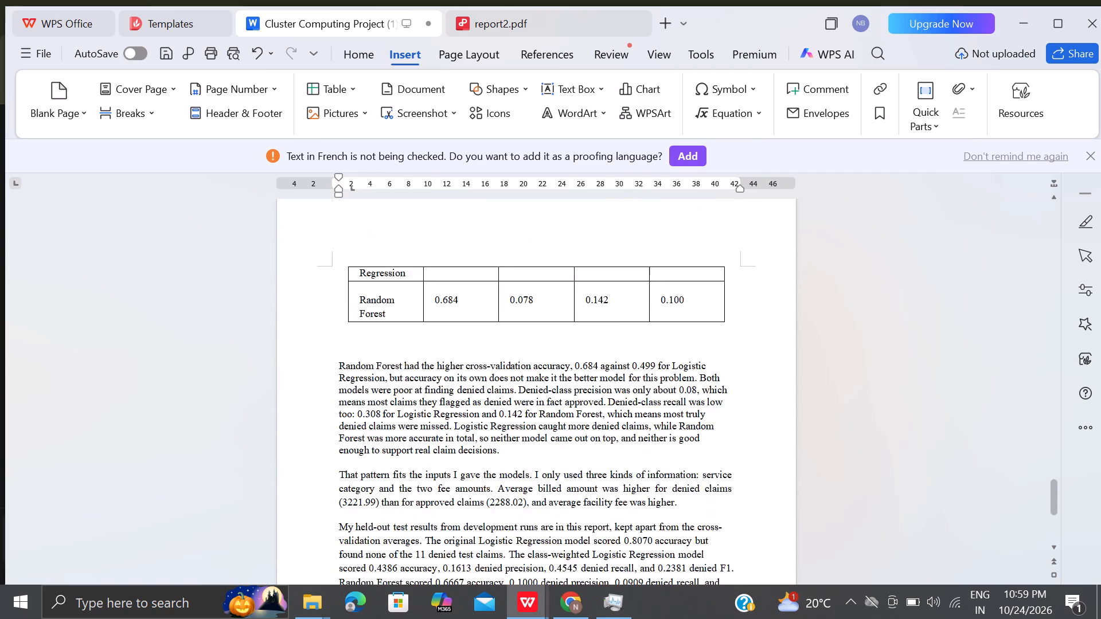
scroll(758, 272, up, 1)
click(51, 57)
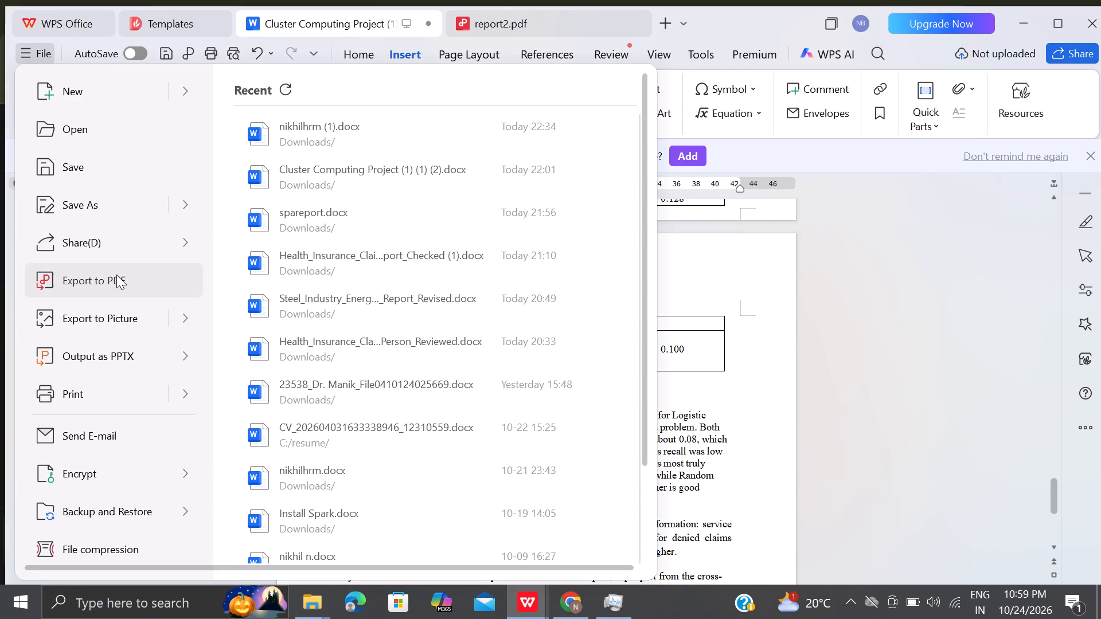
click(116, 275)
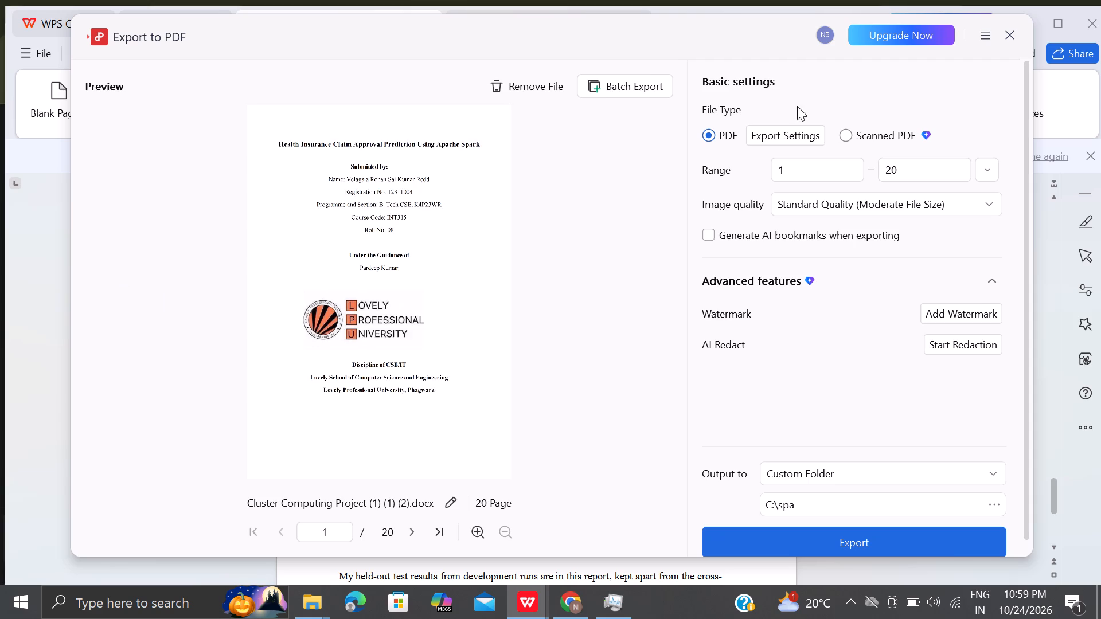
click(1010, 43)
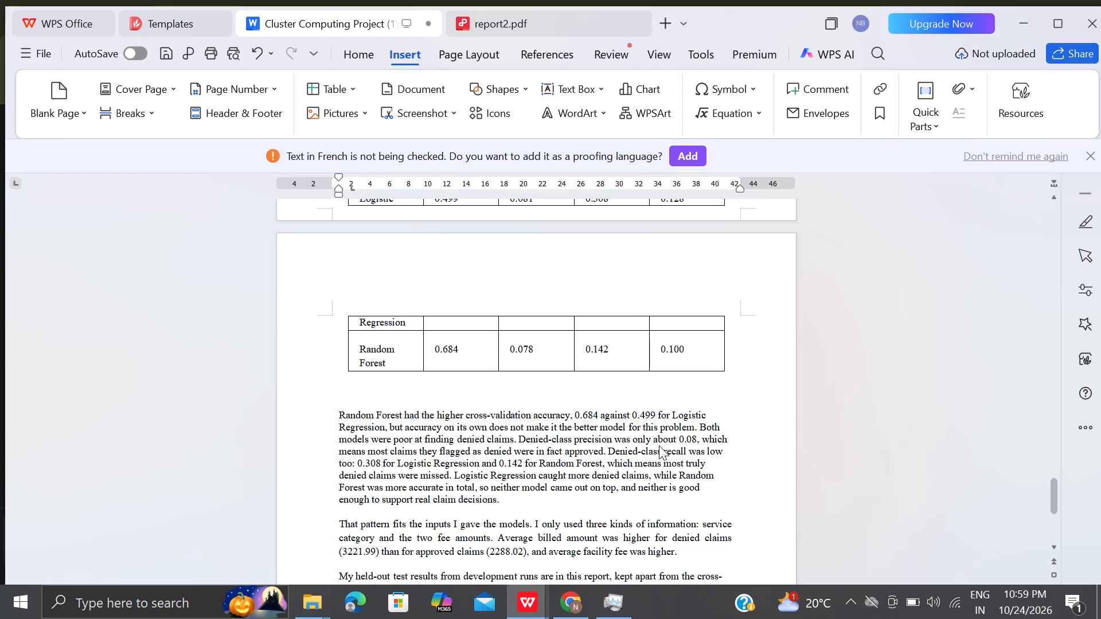
Replace the student's name on the cover page's Name line with the new student's name, keeping Registration No on its own line.
scroll(647, 471, up, 7)
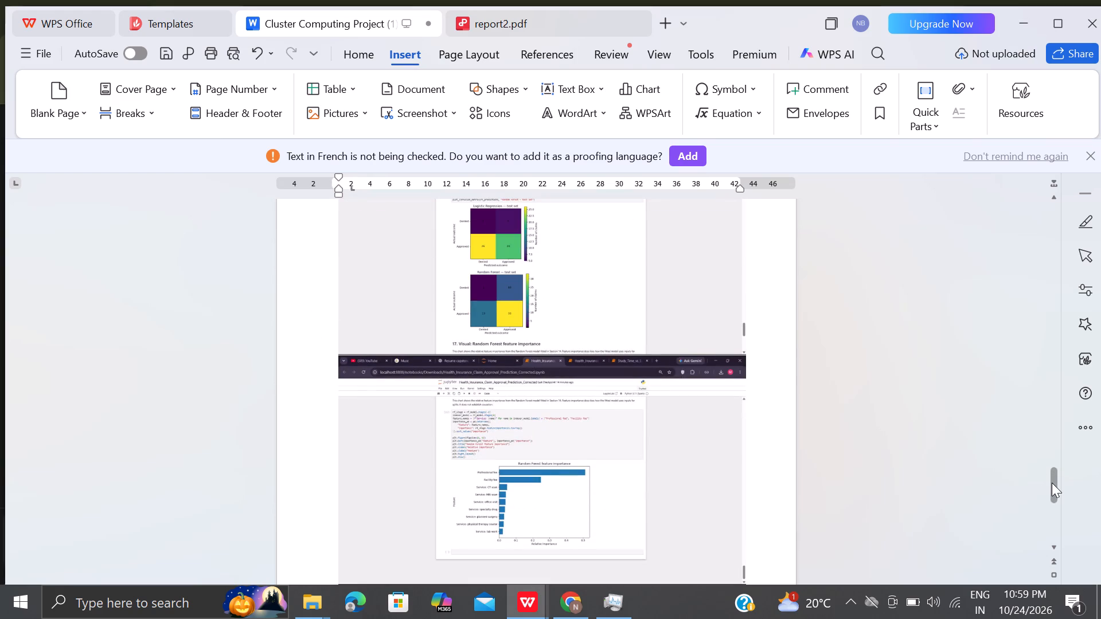
drag(1052, 483, 1051, 120)
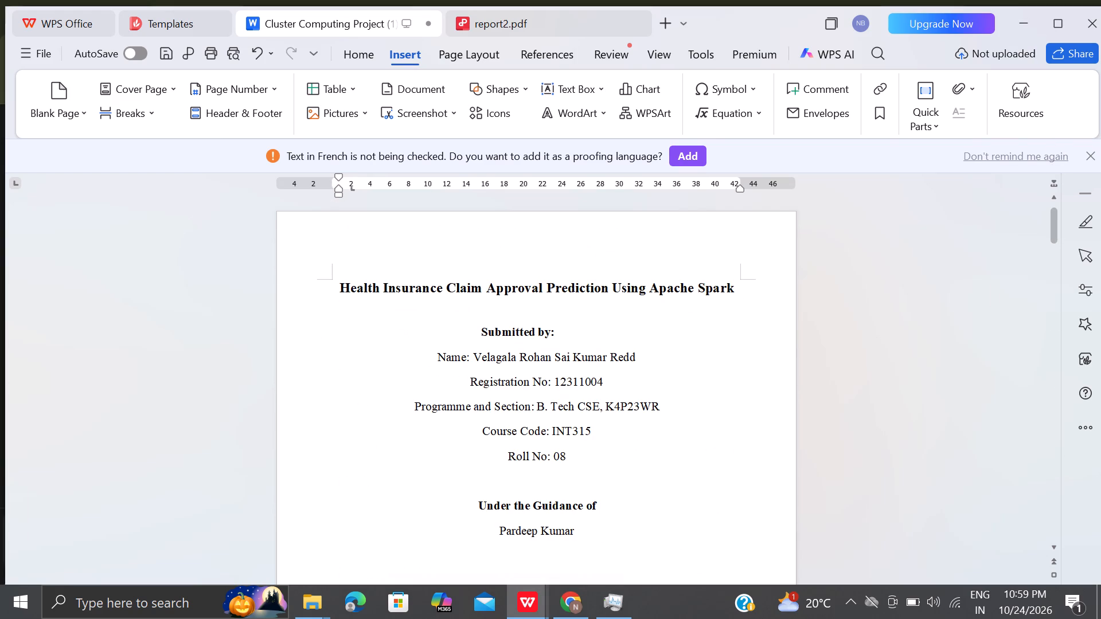
click(639, 357)
key(BackSpace)
key(BackSpace)
key(BackSpace)
key(BackSpace)
key(BackSpace)
key(BackSpace)
key(BackSpace)
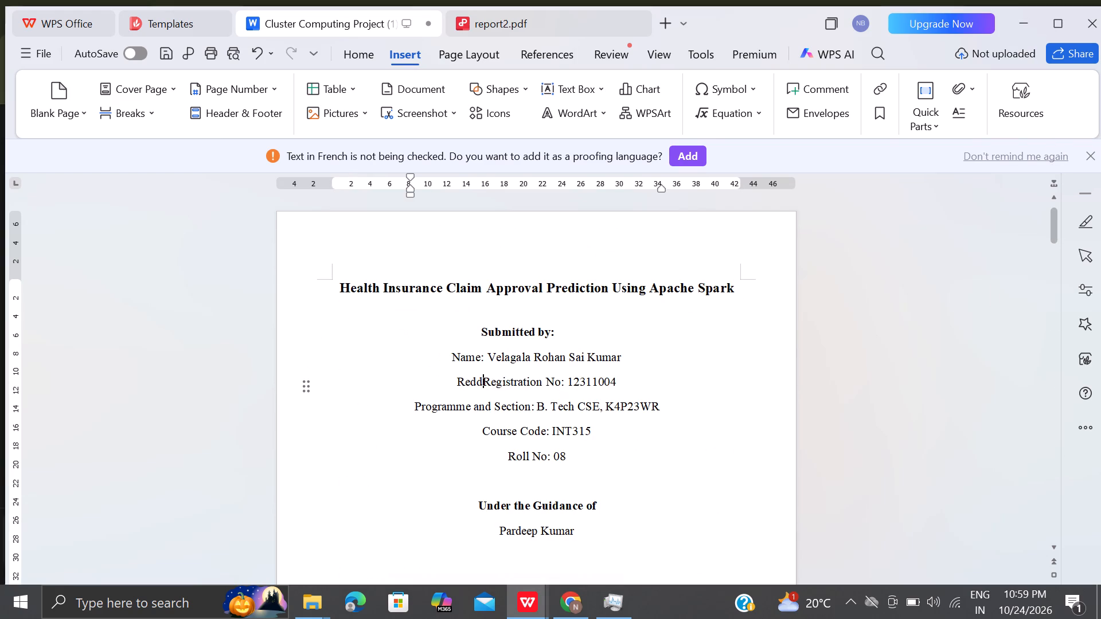
key(BackSpace)
key(BackSpace)
key(BackSpace)
key(BackSpace)
key(BackSpace)
key(BackSpace)
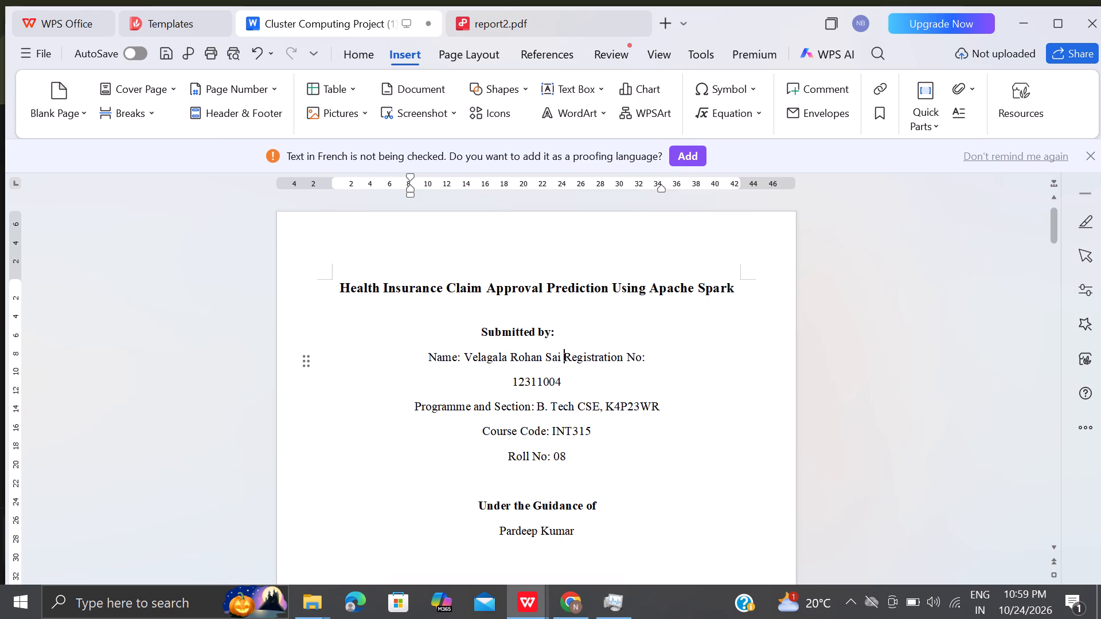
key(BackSpace)
key(BackSpace)
key(BackSpace)
key(BackSpace)
key(BackSpace)
key(BackSpace)
key(BackSpace)
key(BackSpace)
key(BackSpace)
key(BackSpace)
key(BackSpace)
key(BackSpace)
key(BackSpace)
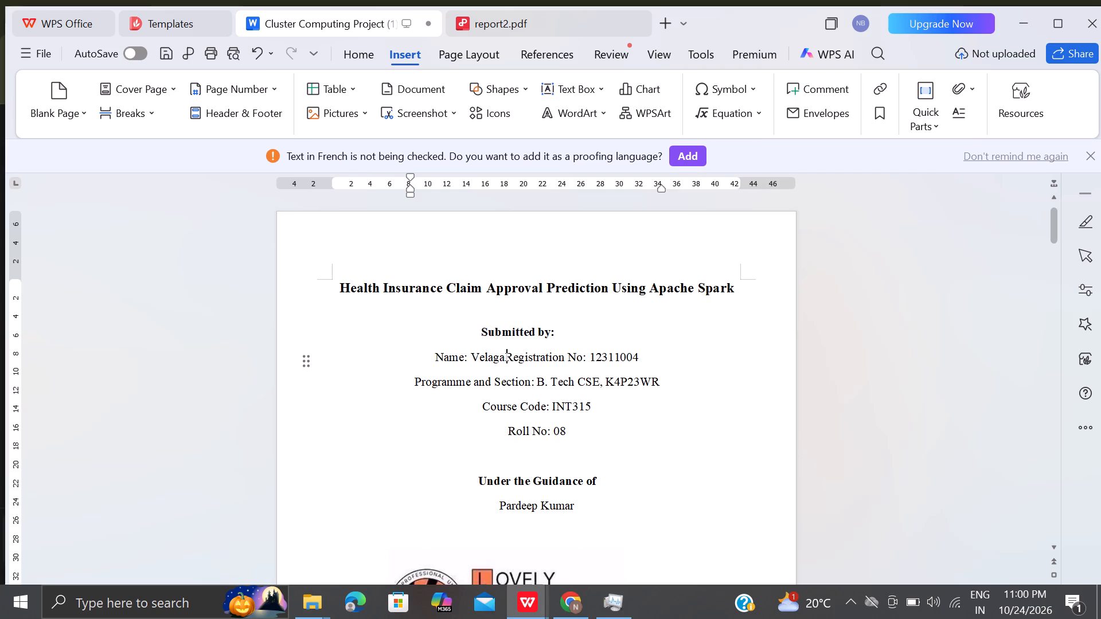
key(BackSpace)
key(BackSpace)
key(BackSpace)
key(BackSpace)
key(BackSpace)
key(BackSpace)
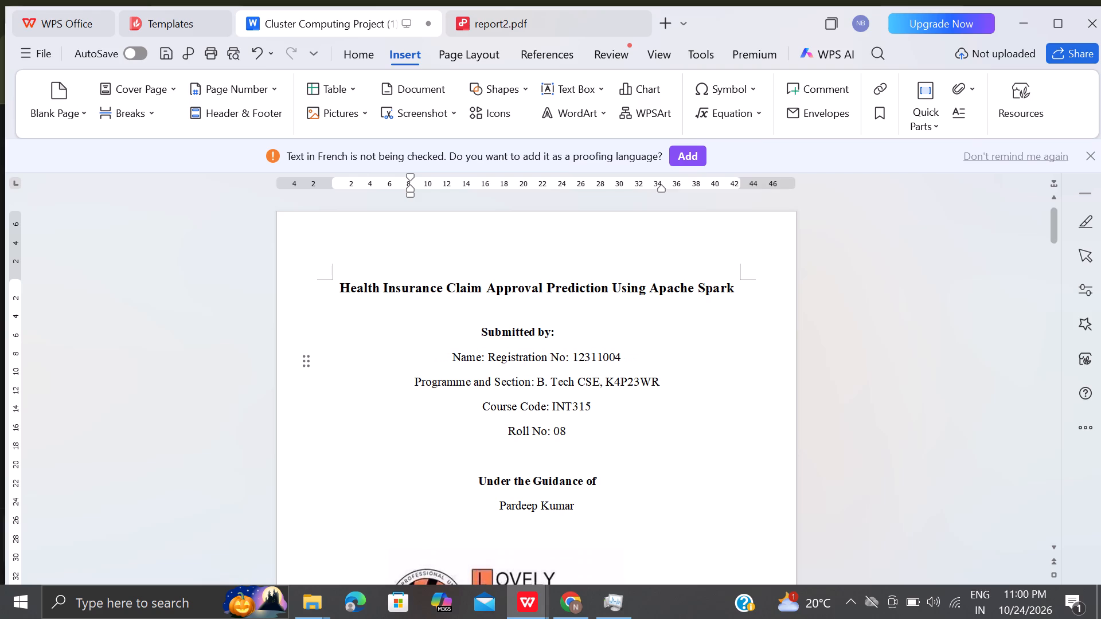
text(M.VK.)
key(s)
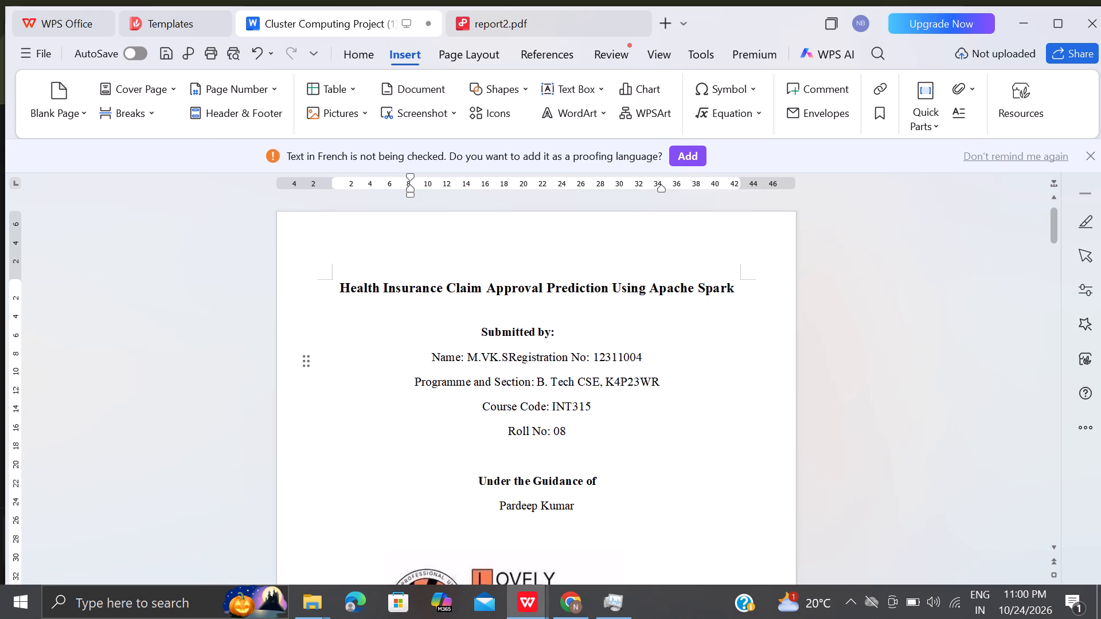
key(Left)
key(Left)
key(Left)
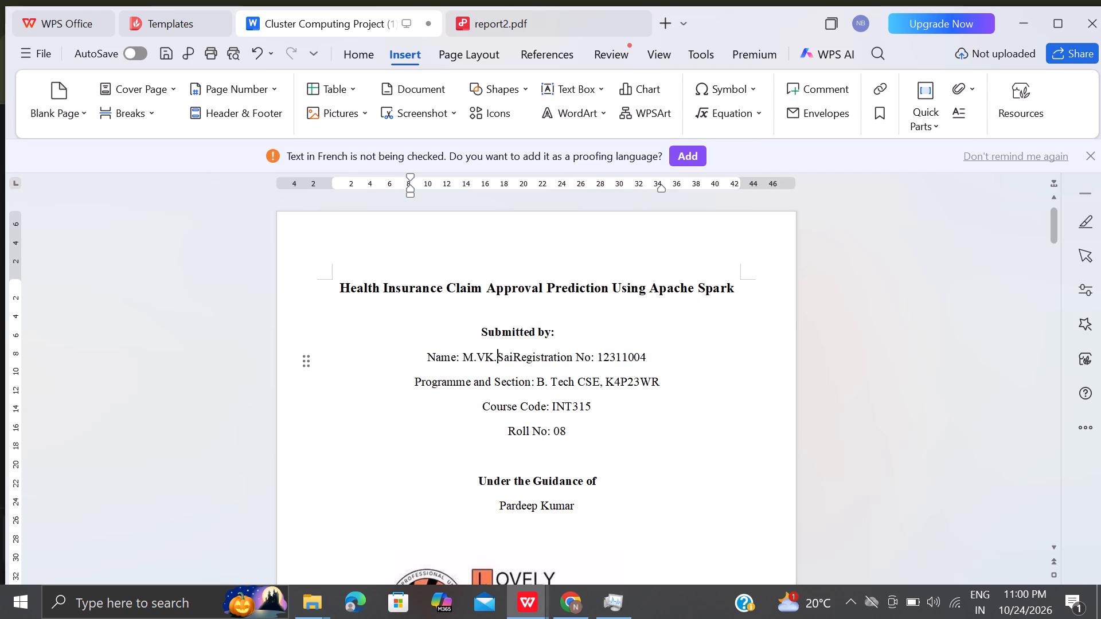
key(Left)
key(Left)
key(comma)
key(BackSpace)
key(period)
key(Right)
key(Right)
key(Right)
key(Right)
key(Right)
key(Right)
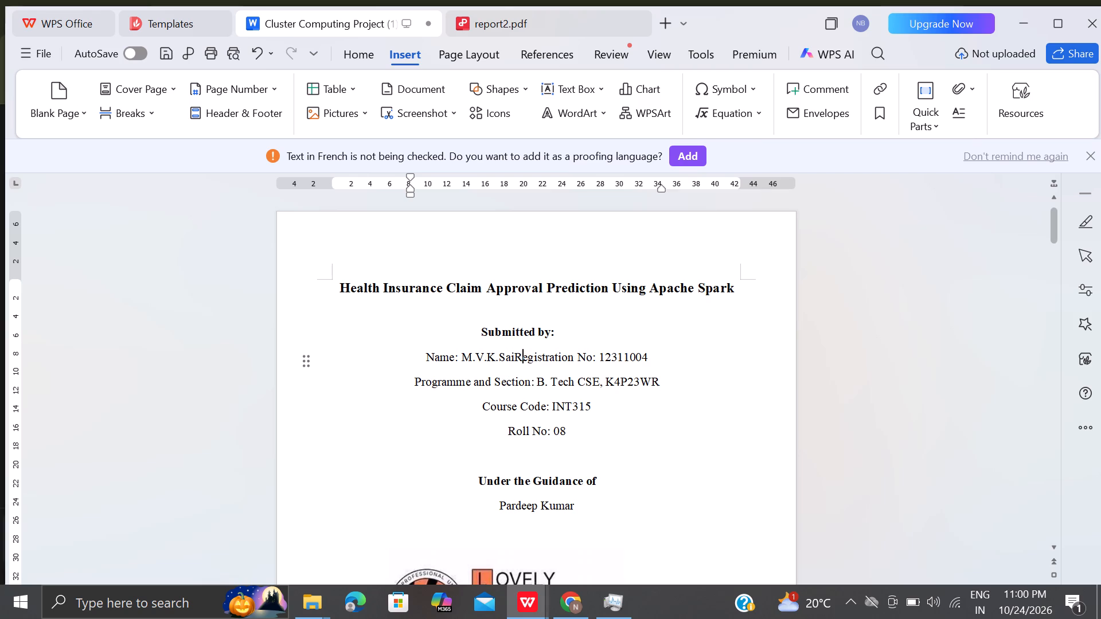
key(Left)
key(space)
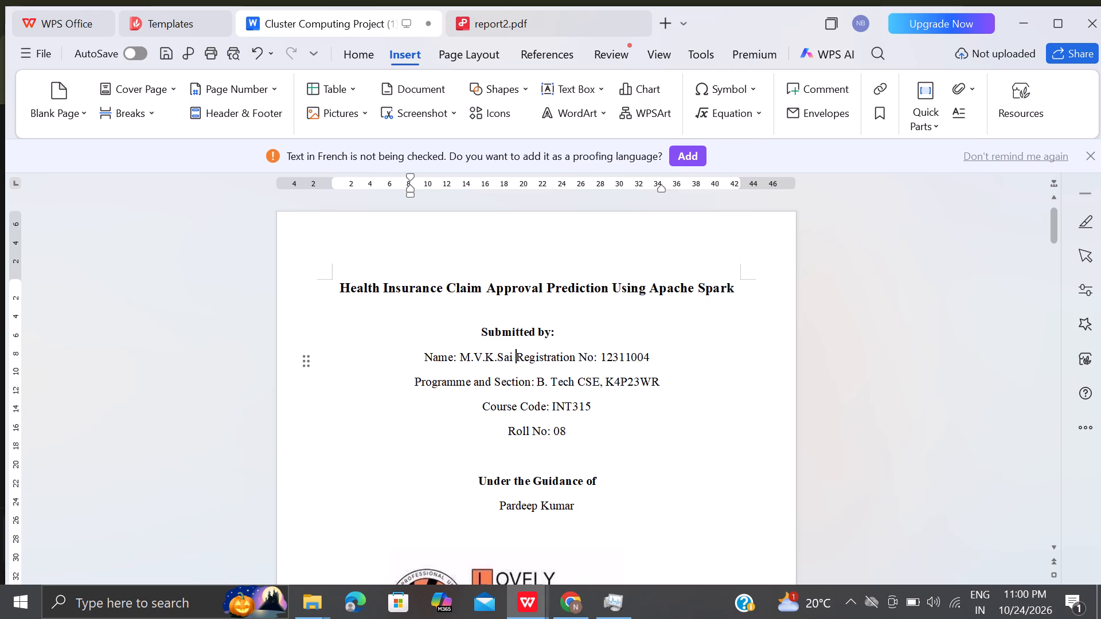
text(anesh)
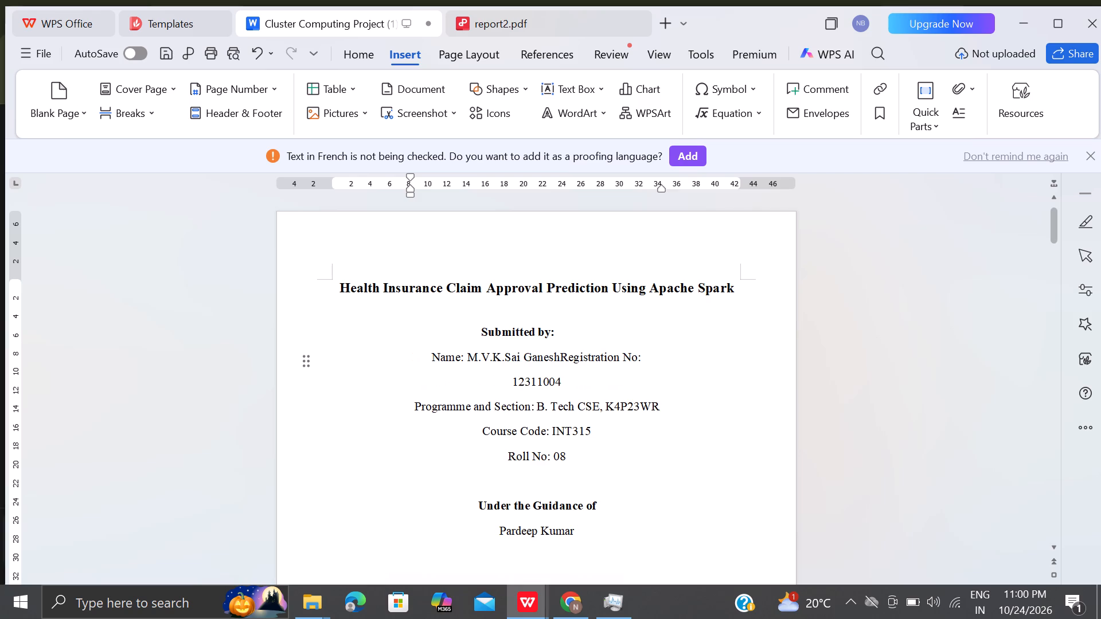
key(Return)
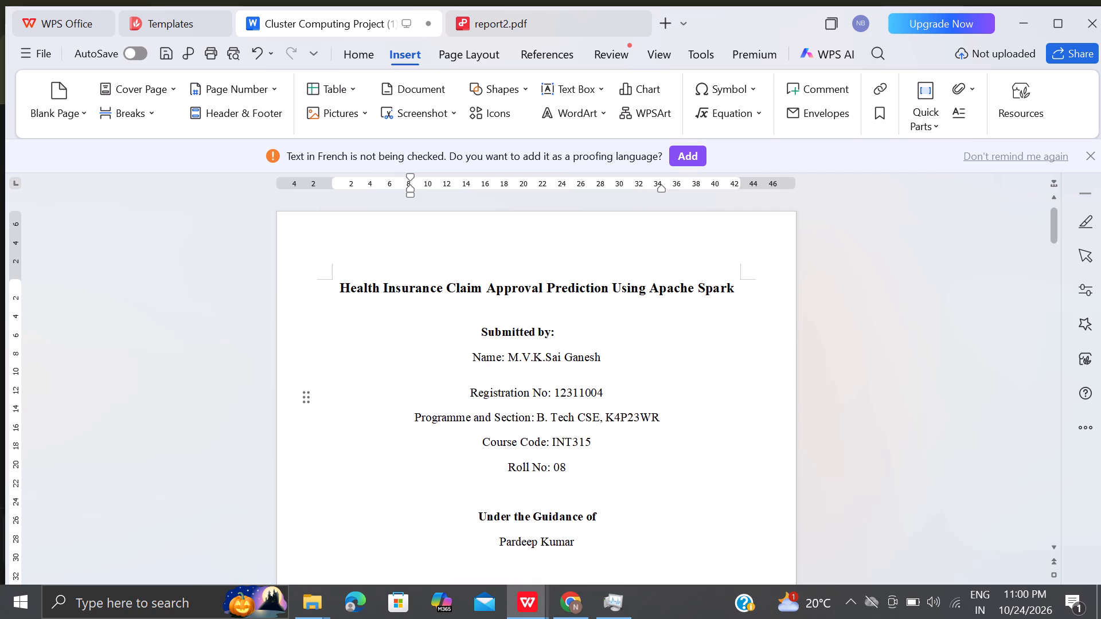
click(521, 370)
Replace the ending of the cover page's registration number to match the new student's number.
click(584, 472)
click(606, 390)
key(BackSpace)
key(BackSpace)
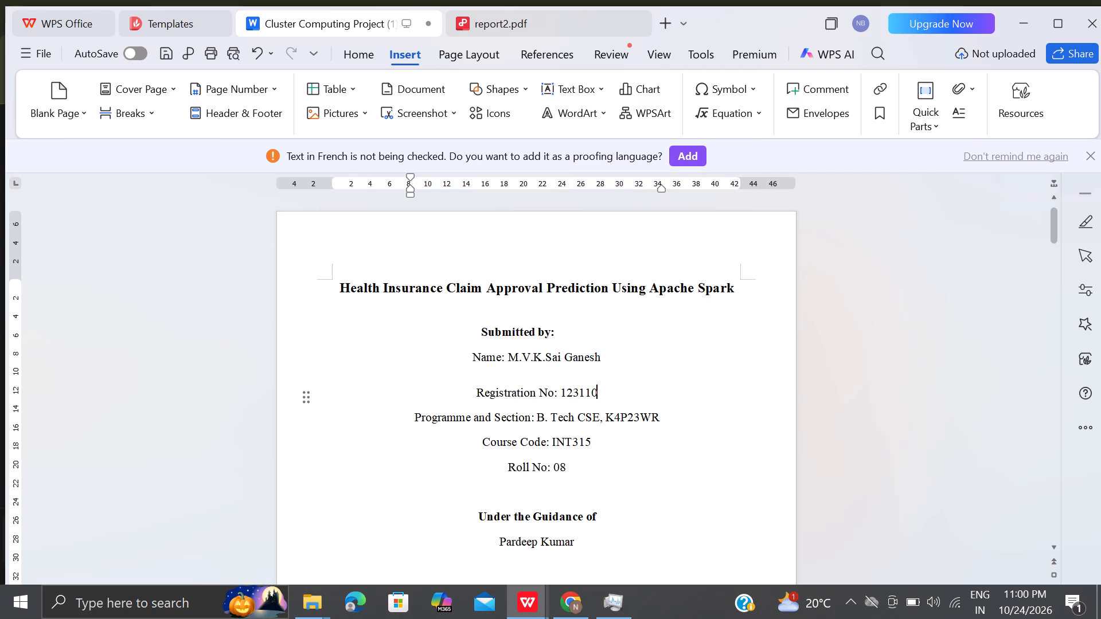
key(BackSpace)
key(BackSpace)
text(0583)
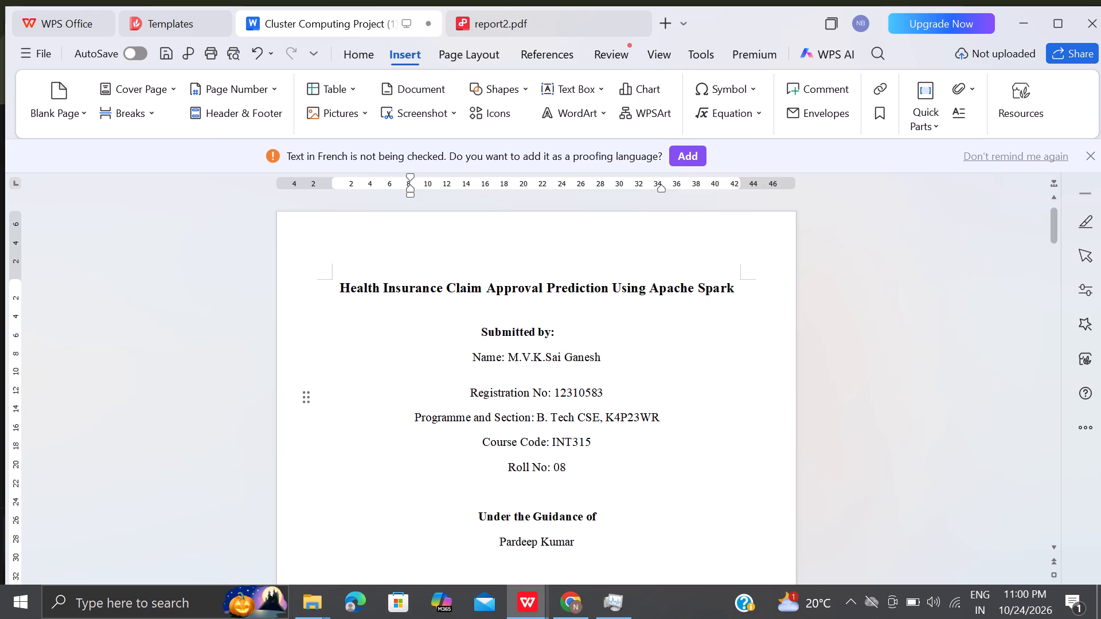
Replace the cover page's roll number with the new student's roll number.
click(569, 467)
key(BackSpace)
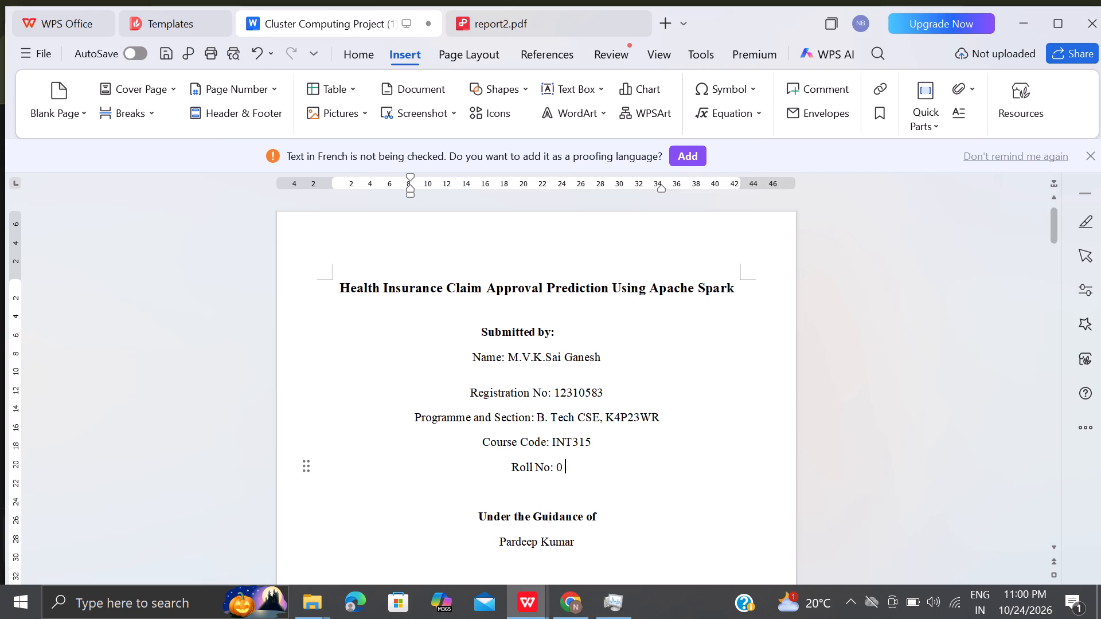
key(BackSpace)
text(57)
Review the edited report from the cover page through the code pages to the closing model results and Conclusion section.
scroll(829, 505, down, 6)
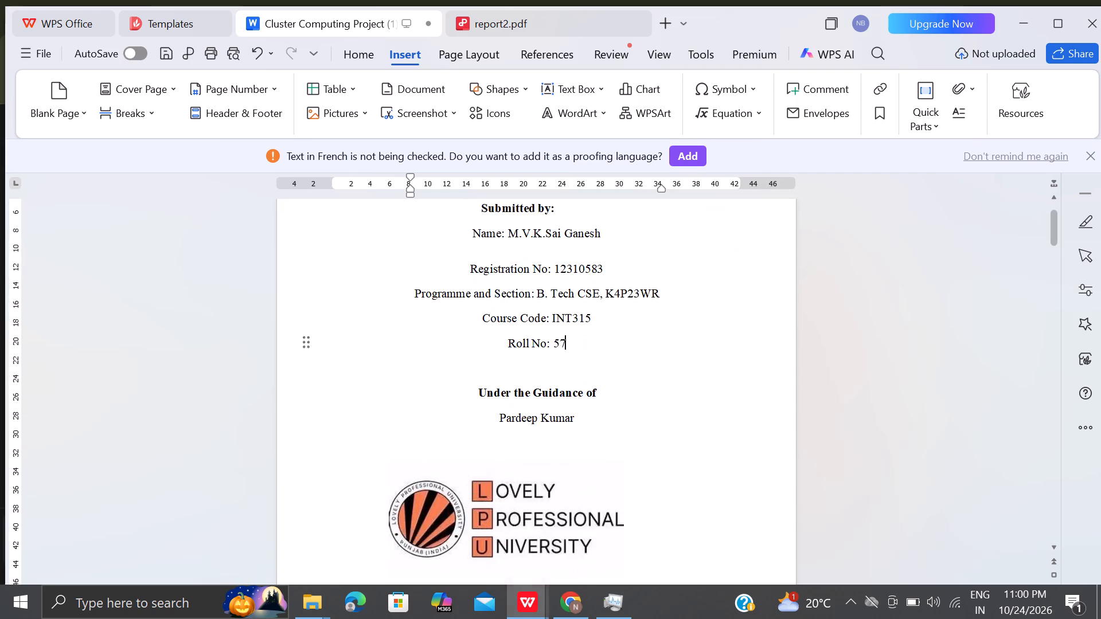
scroll(829, 505, down, 9)
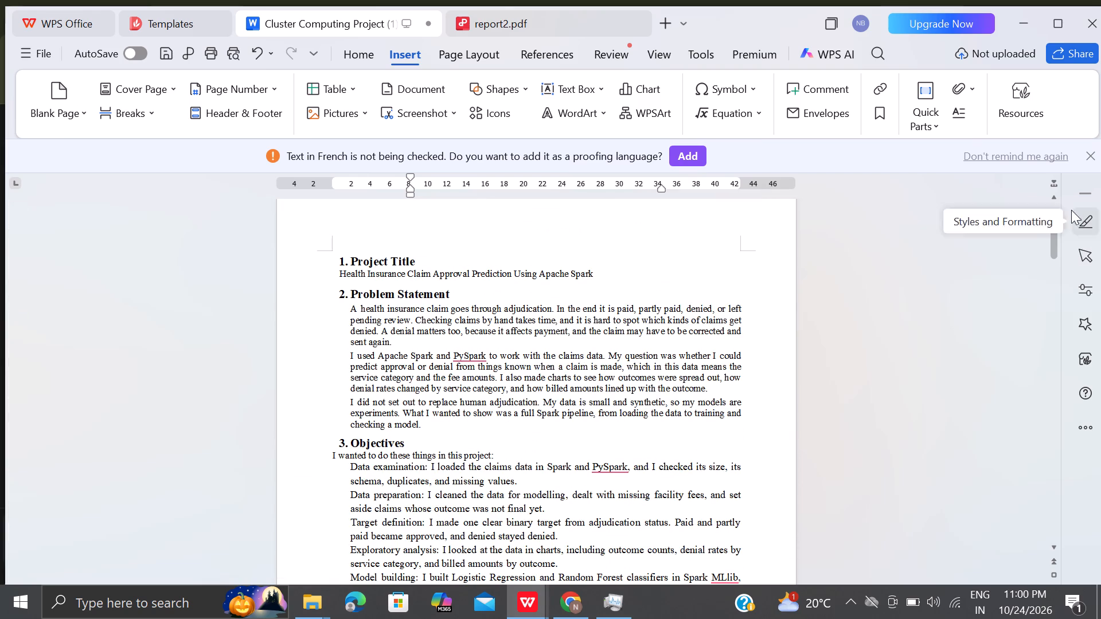
drag(1054, 236, 1076, 125)
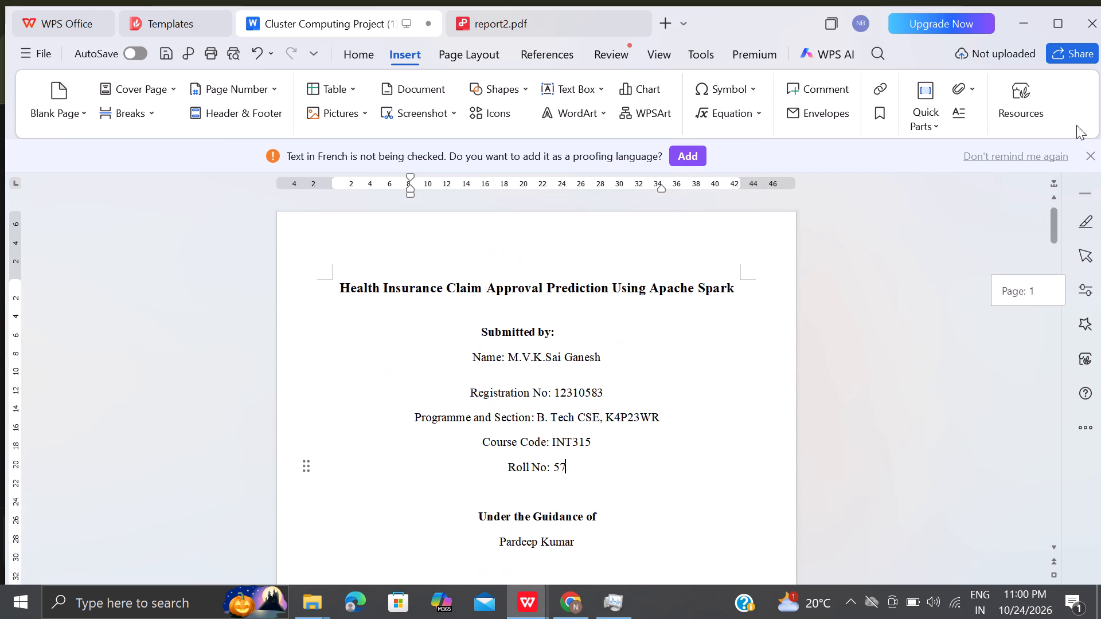
drag(1076, 125, 1076, 108)
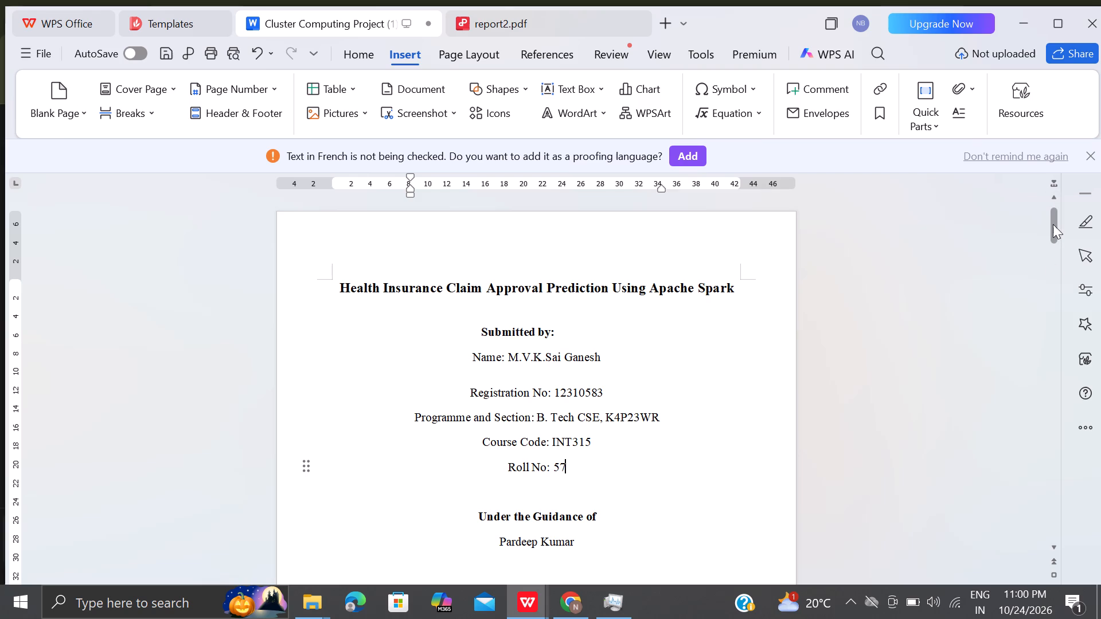
drag(1053, 224, 1067, 154)
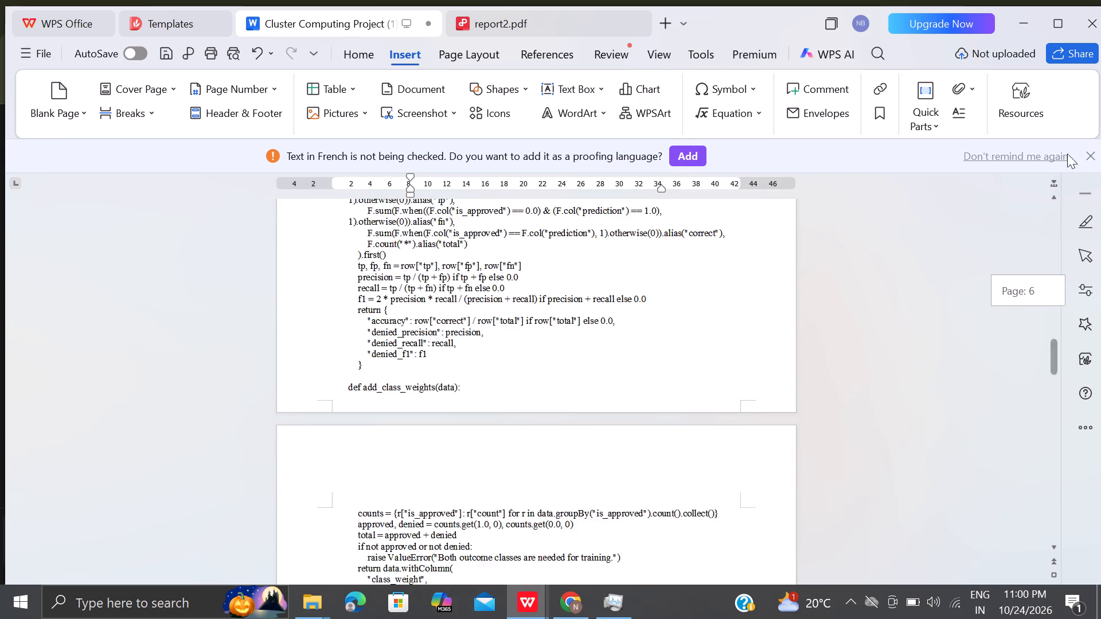
drag(1067, 154, 1051, 197)
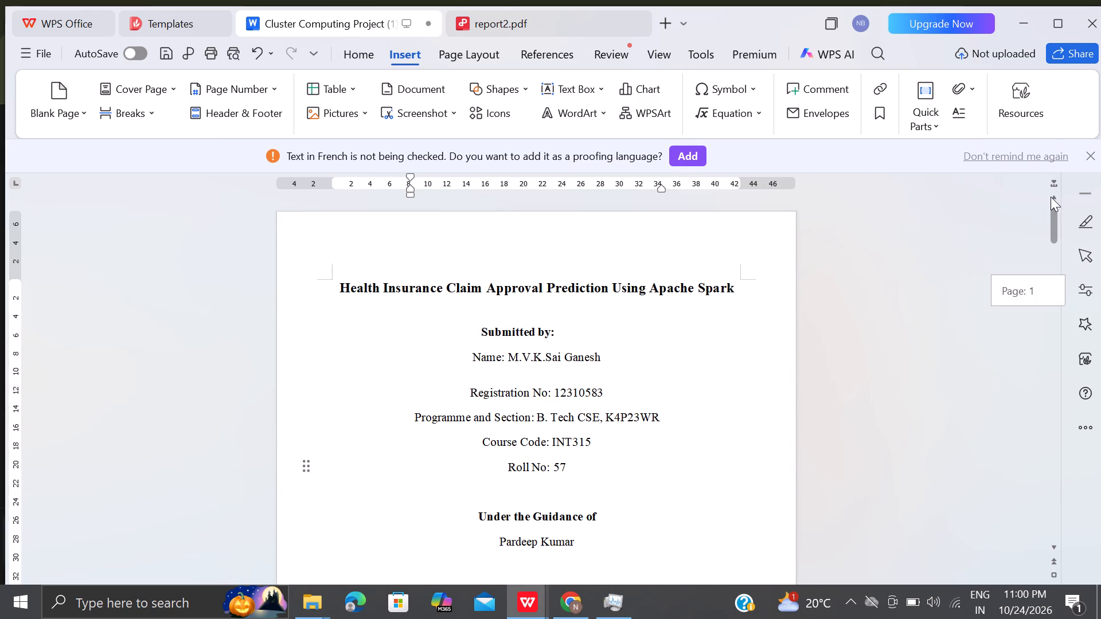
drag(1051, 197, 1066, 586)
scroll(897, 450, up, 5)
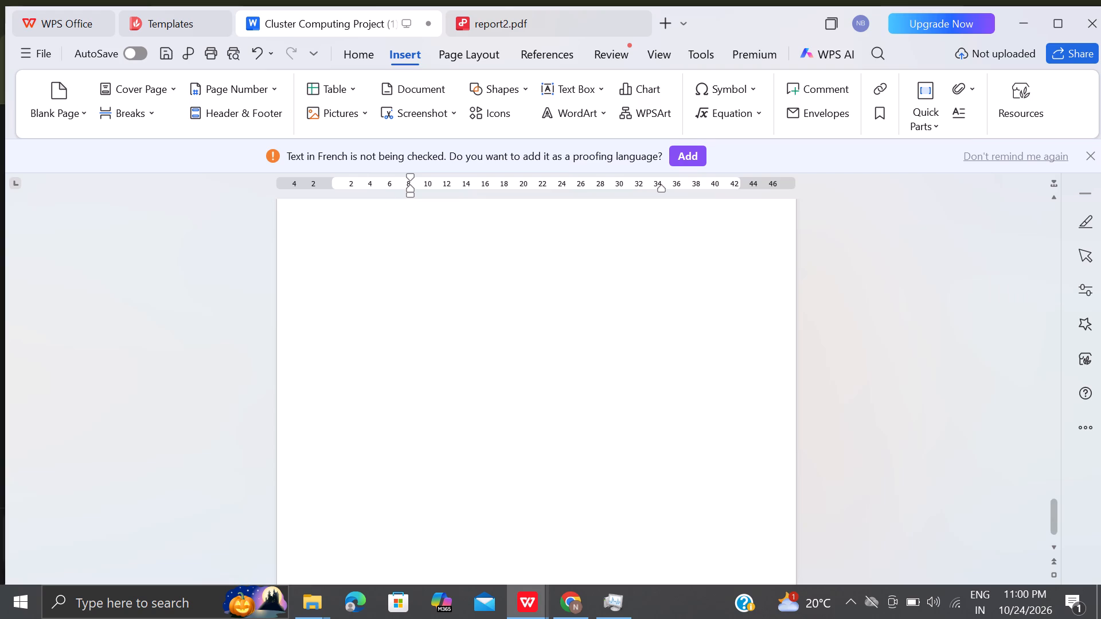
scroll(897, 450, up, 11)
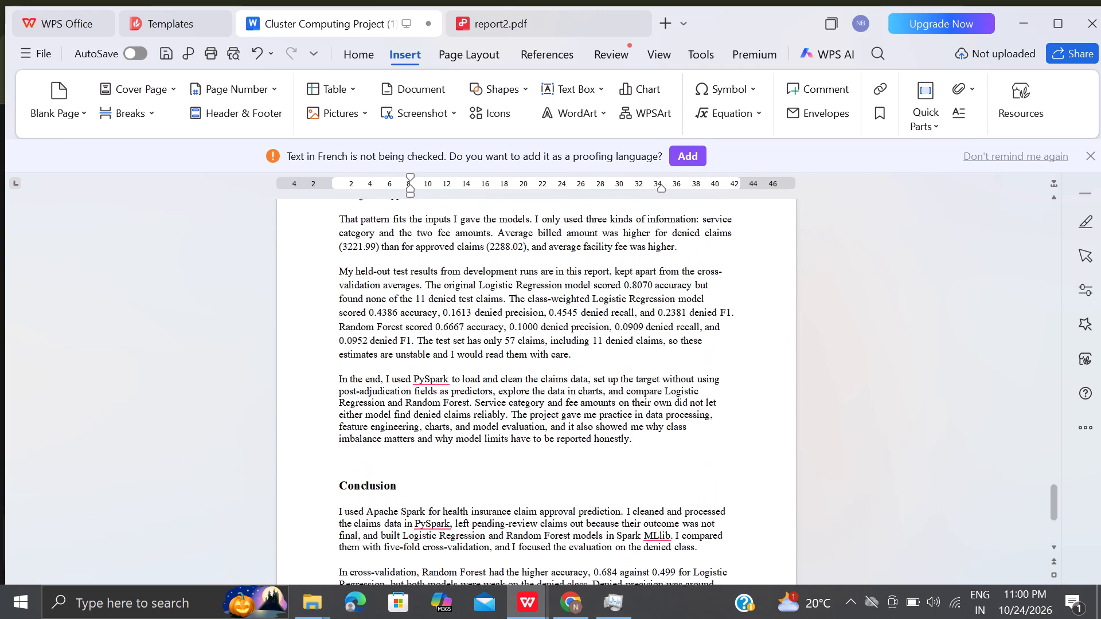
scroll(897, 450, up, 5)
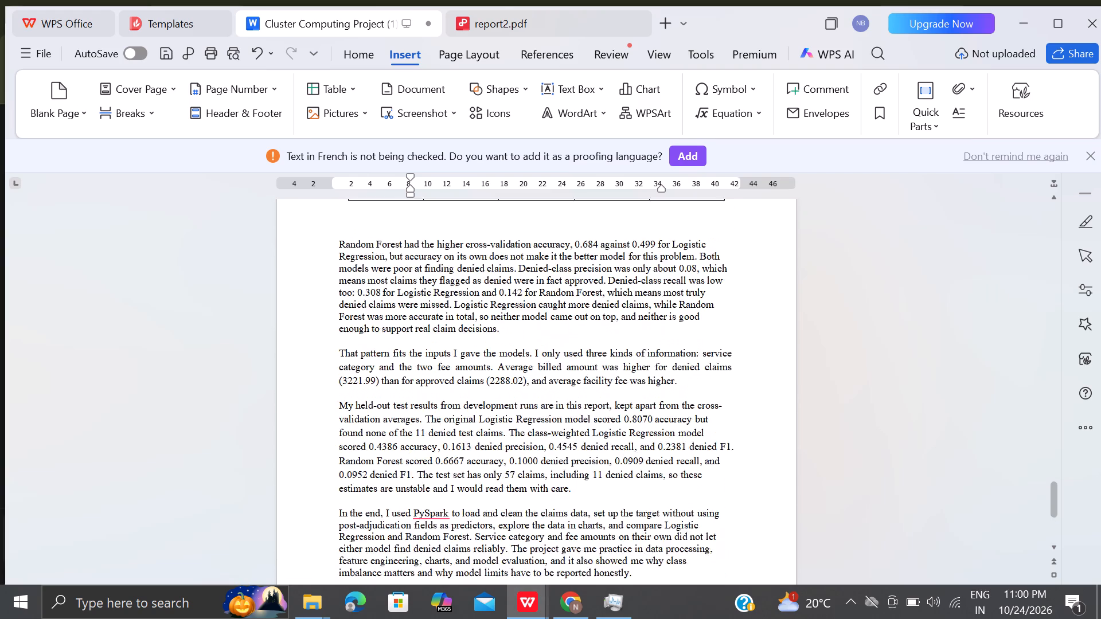
Review the report backward from the Conclusion through the output screenshots and source code pages to the cover page.
scroll(897, 450, up, 20)
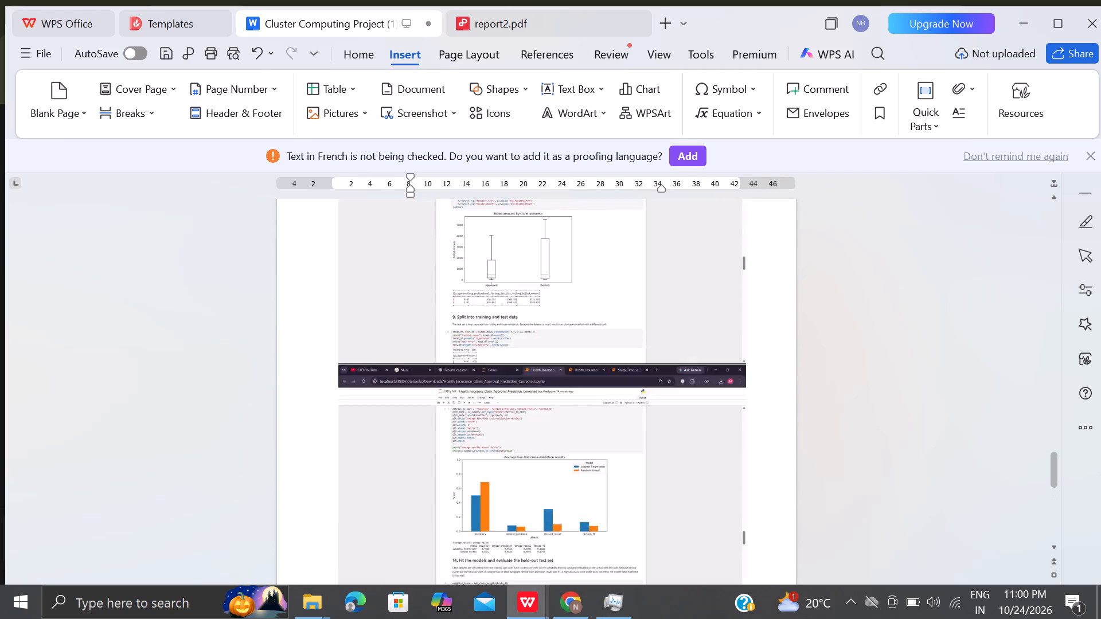
scroll(897, 450, up, 12)
scroll(897, 450, up, 9)
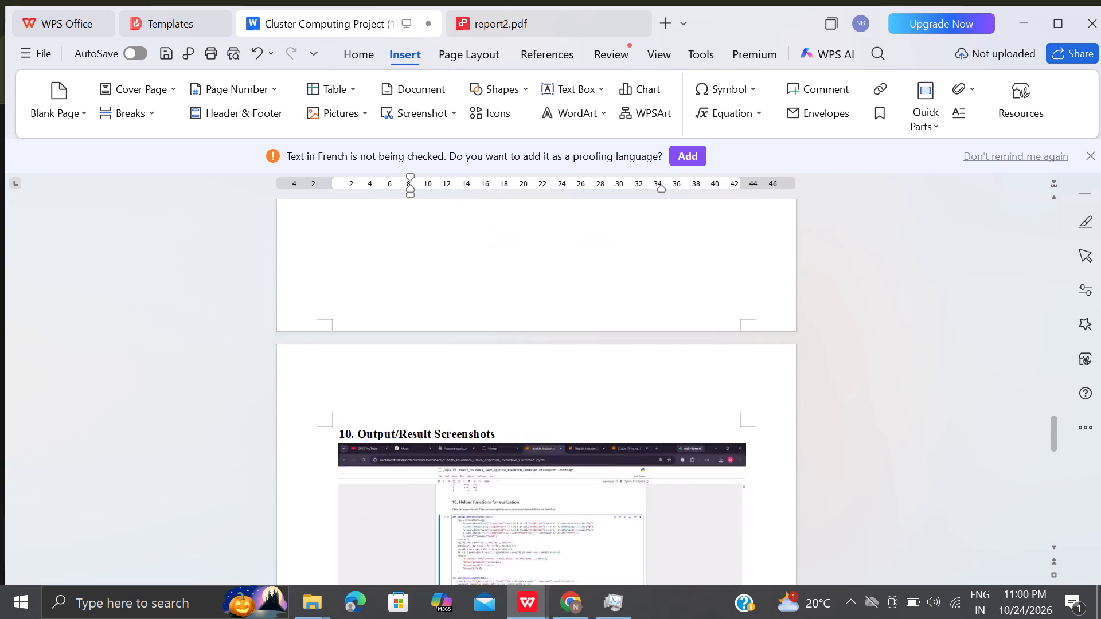
scroll(897, 450, up, 4)
scroll(897, 450, up, 19)
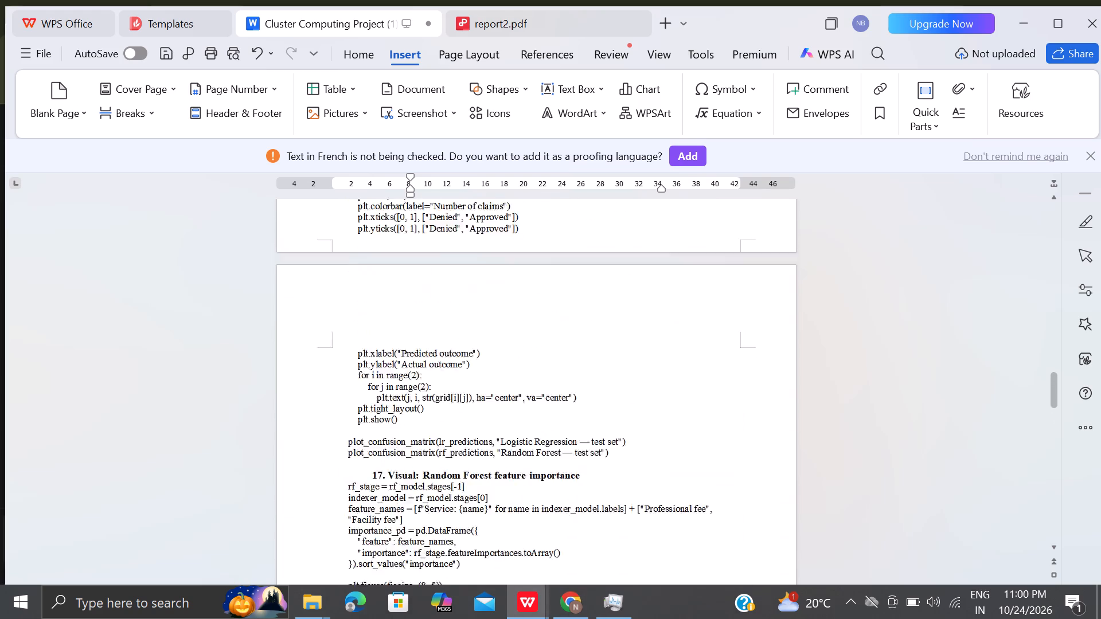
scroll(897, 450, up, 1)
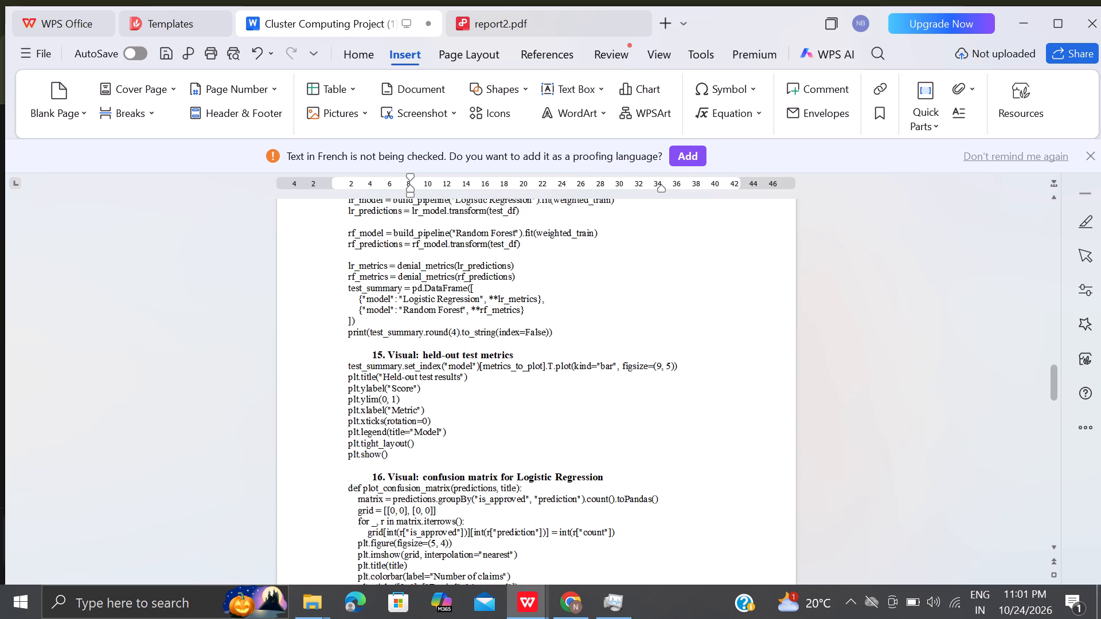
scroll(533, 322, up, 13)
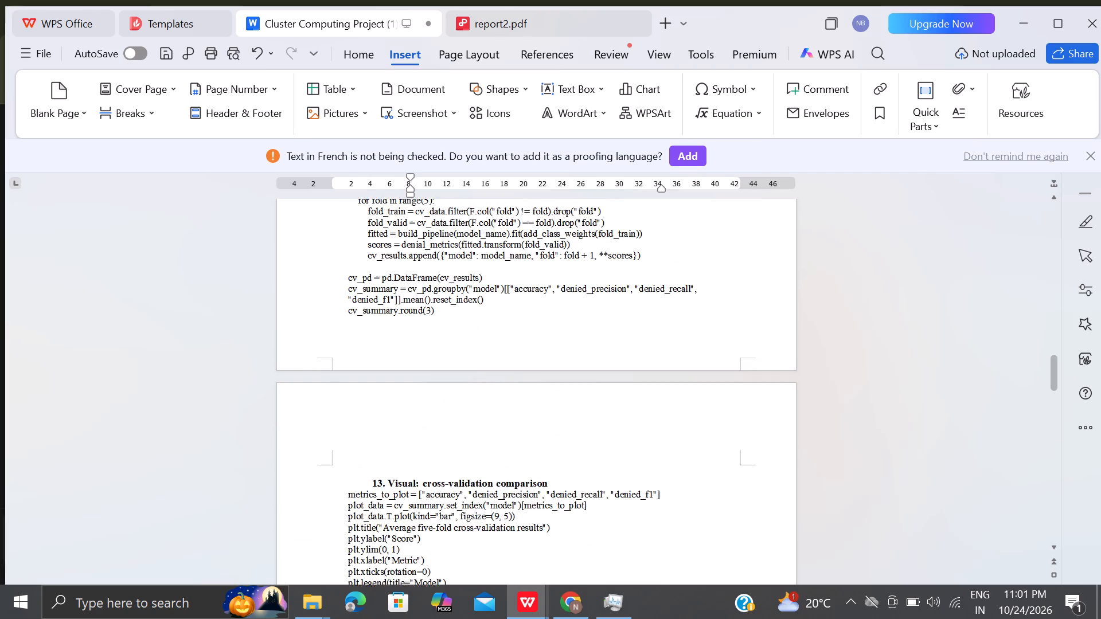
scroll(533, 322, up, 20)
scroll(533, 322, up, 4)
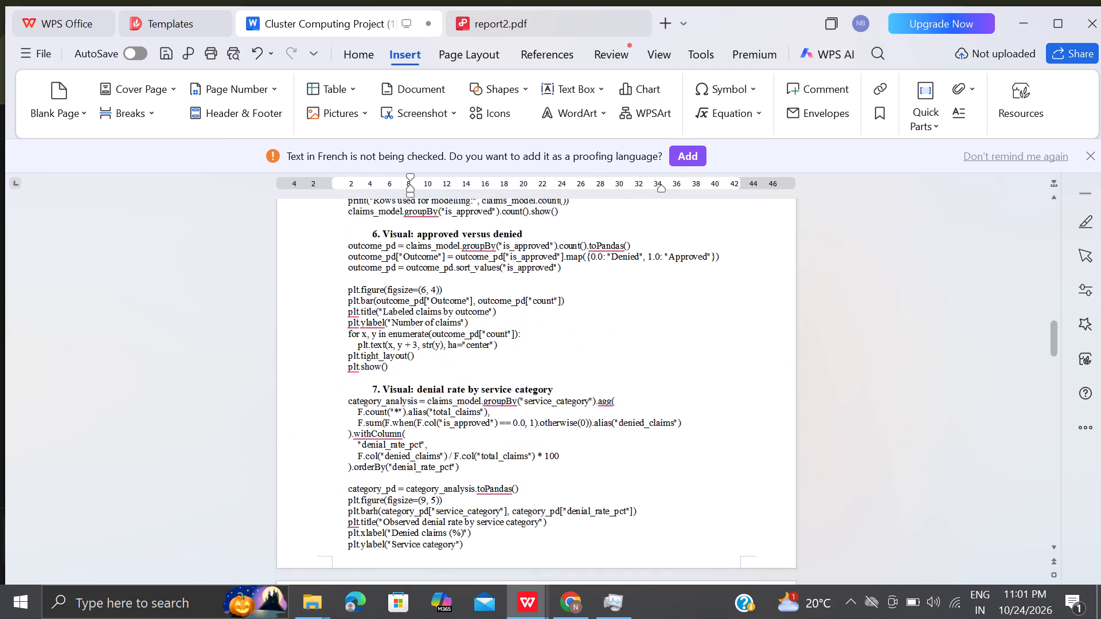
scroll(533, 322, up, 1)
scroll(599, 215, down, 1)
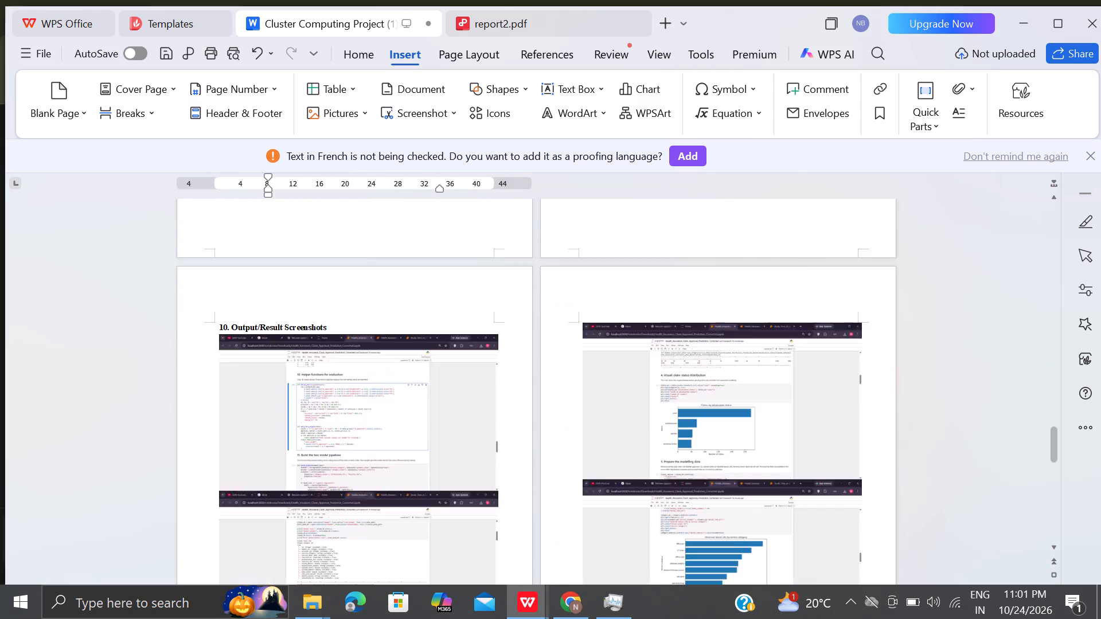
scroll(487, 379, up, 10)
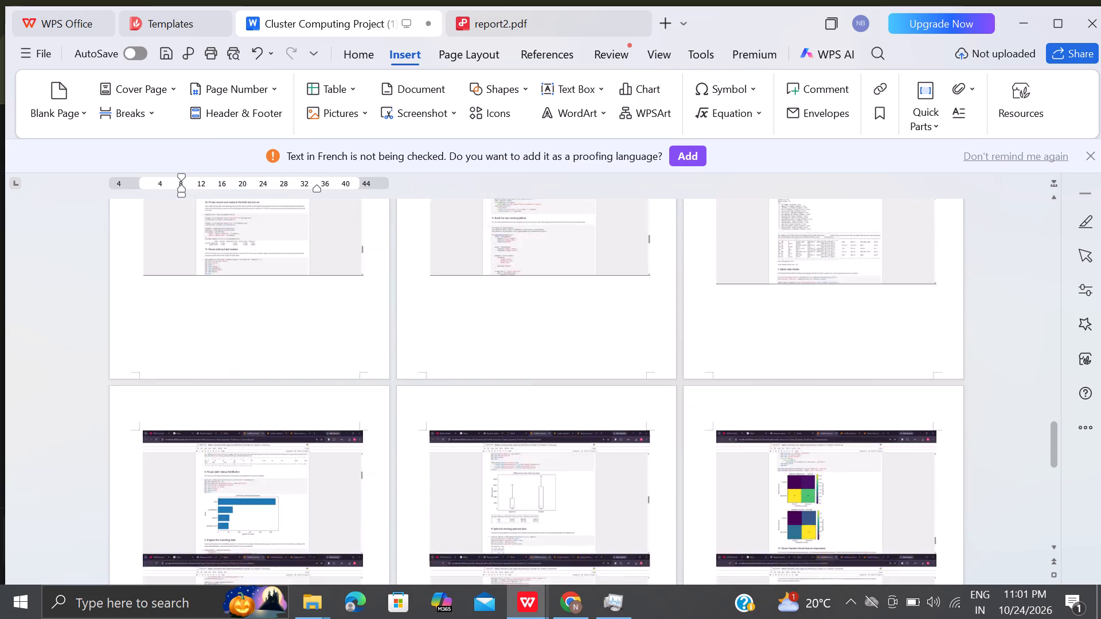
scroll(487, 379, up, 20)
scroll(487, 379, up, 1)
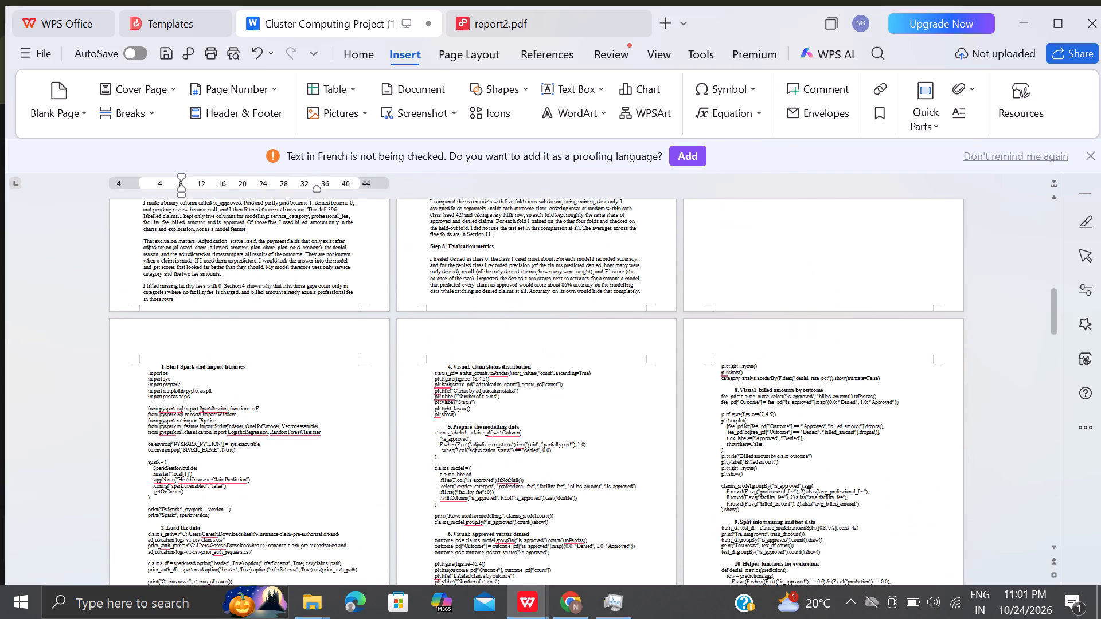
scroll(487, 379, up, 12)
scroll(487, 379, down, 1)
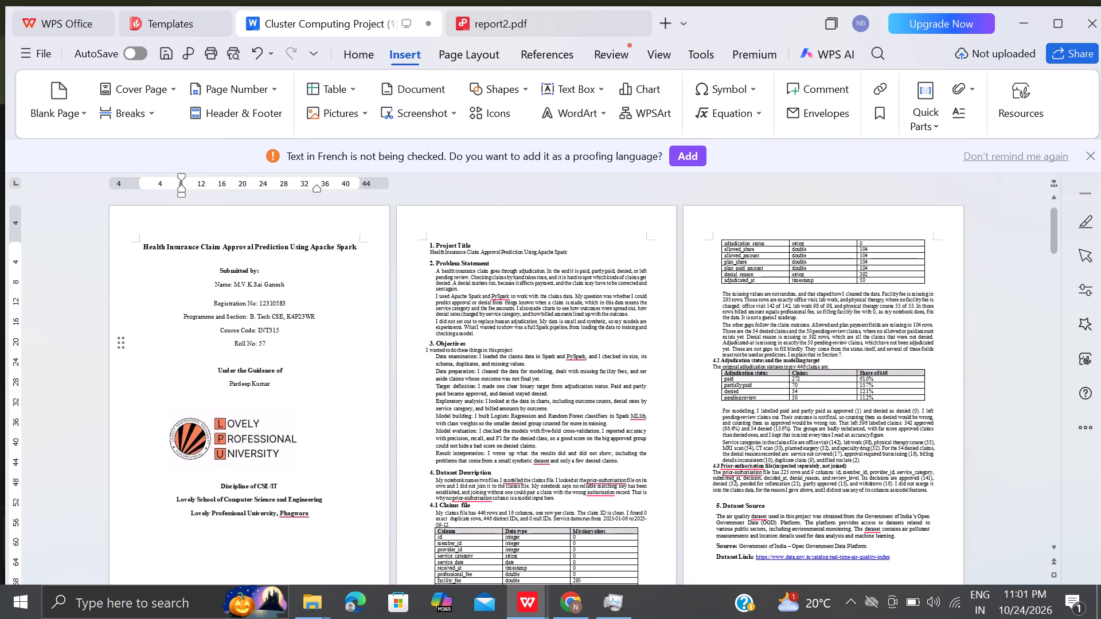
Check the layout of the opening pages side by side, from the cover page through Implementation / Methodology and Complete Source Code.
scroll(487, 379, down, 1)
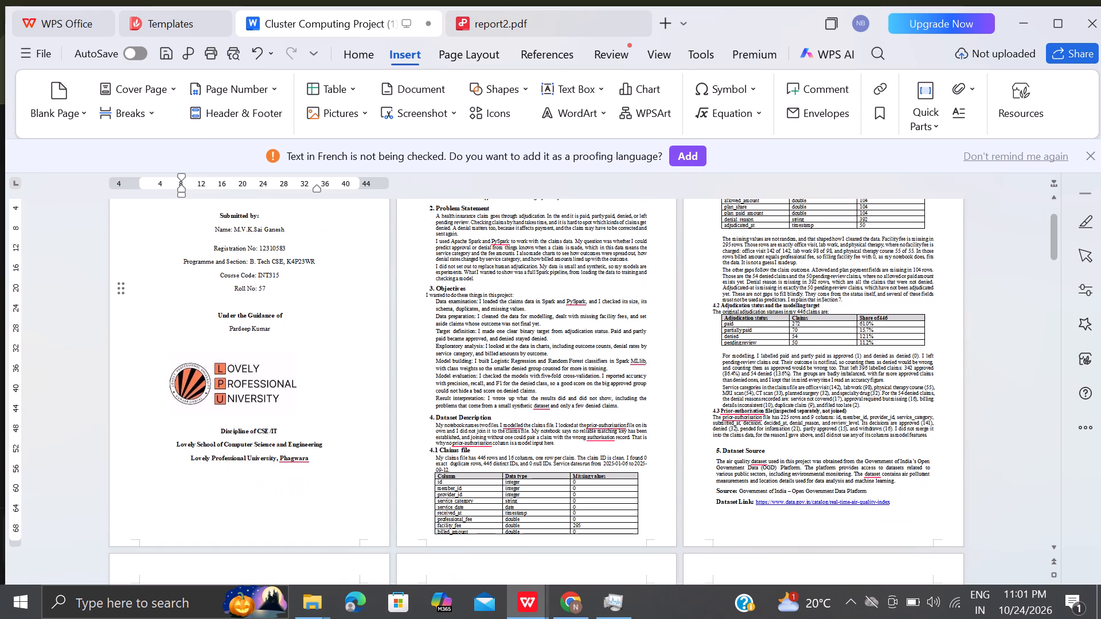
scroll(563, 356, right, 2)
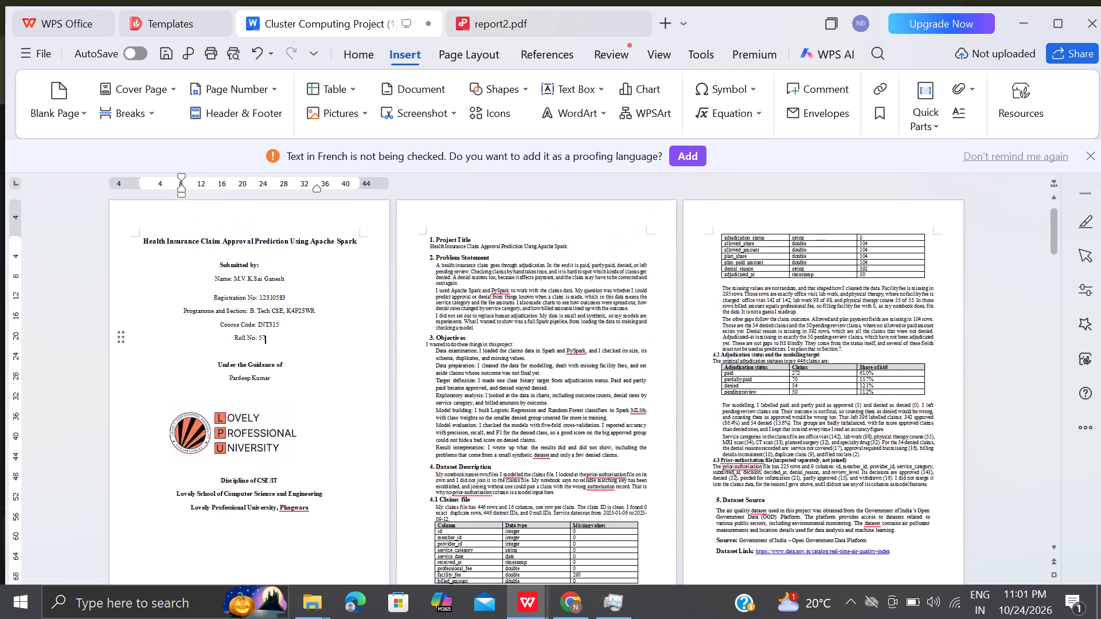
scroll(563, 356, right, 1)
scroll(563, 356, down, 3)
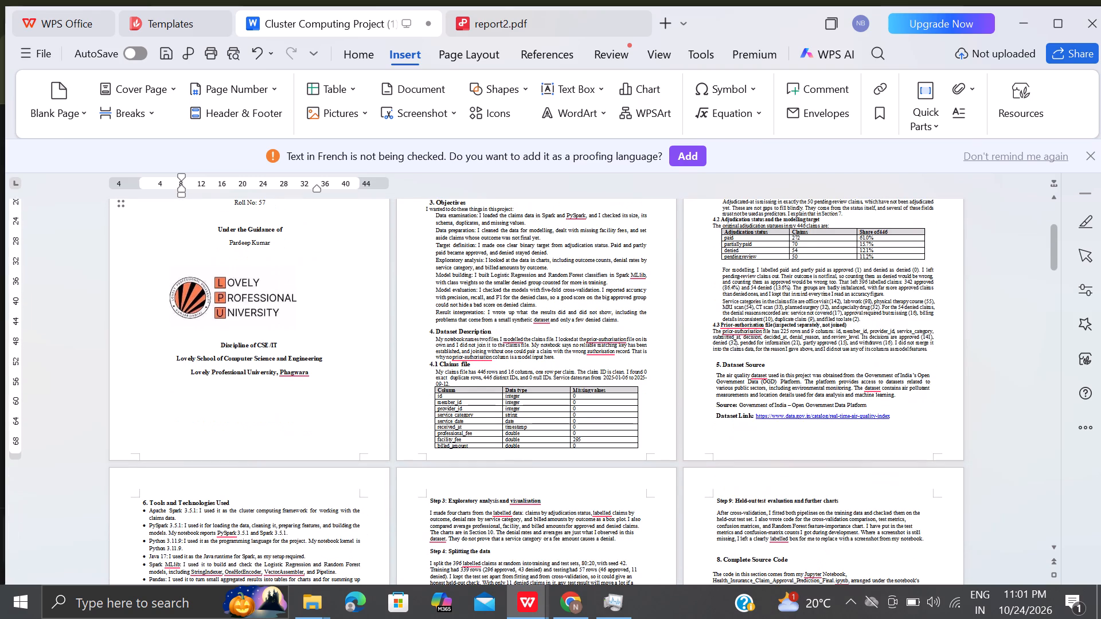
scroll(563, 356, down, 3)
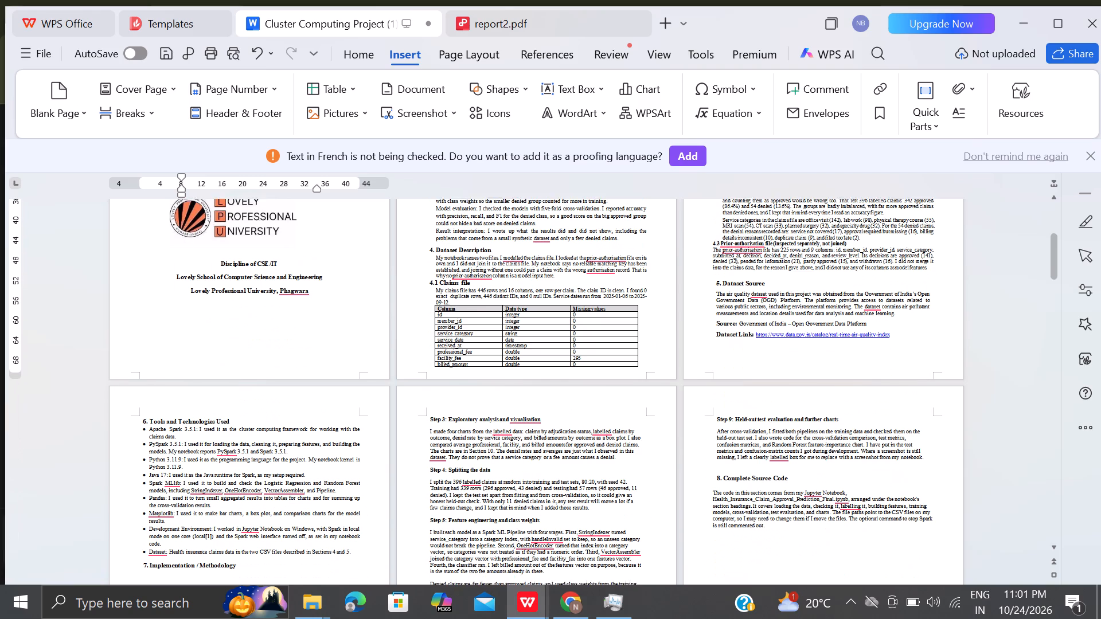
scroll(563, 356, down, 1)
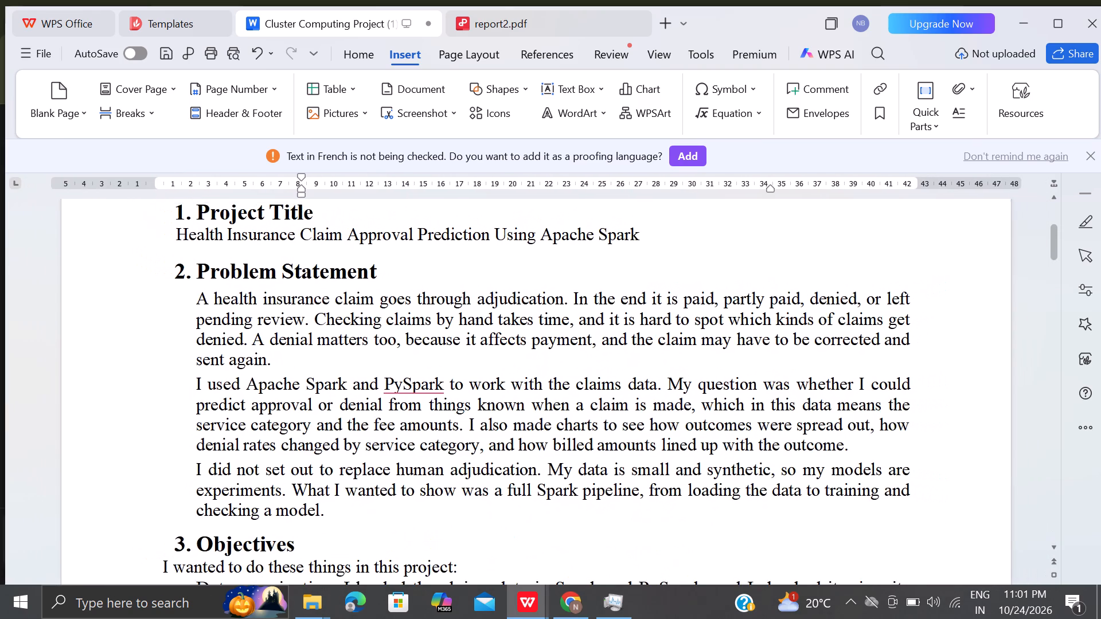
scroll(496, 417, down, 1)
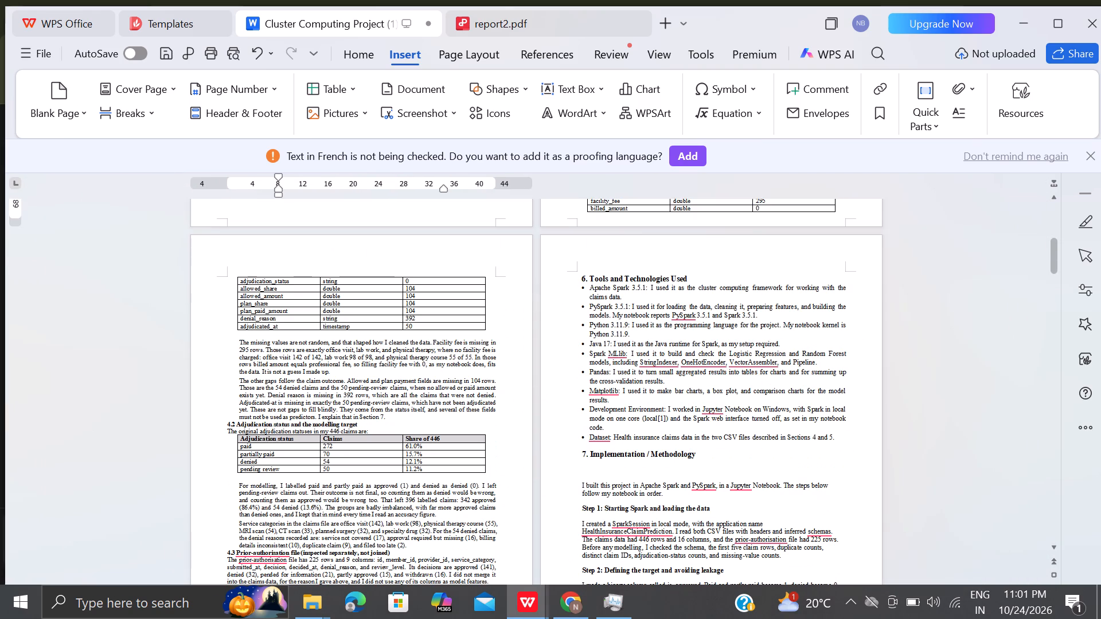
scroll(634, 412, down, 2)
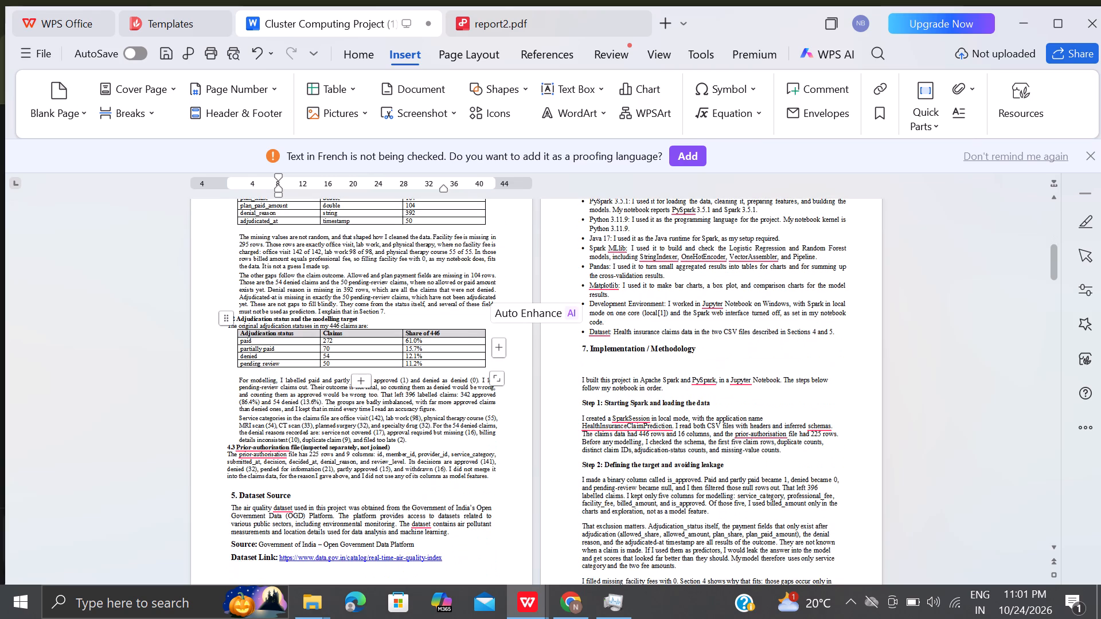
click(512, 390)
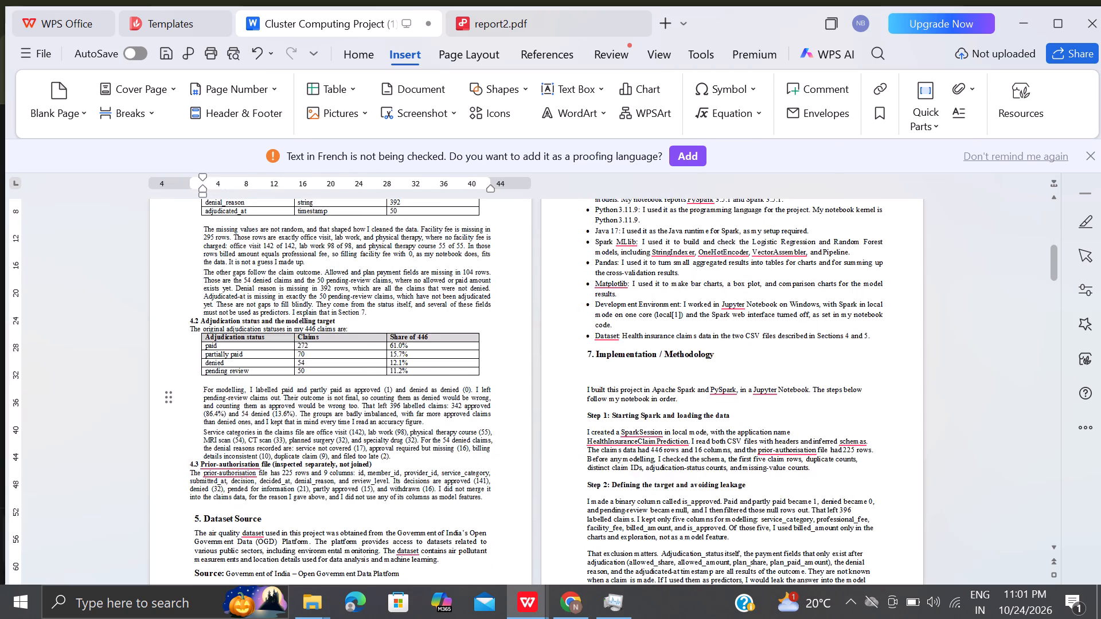
Read through the report from Project Title through the dataset tables and methodology steps to the start of the source code.
scroll(425, 390, up, 2)
scroll(425, 390, down, 1)
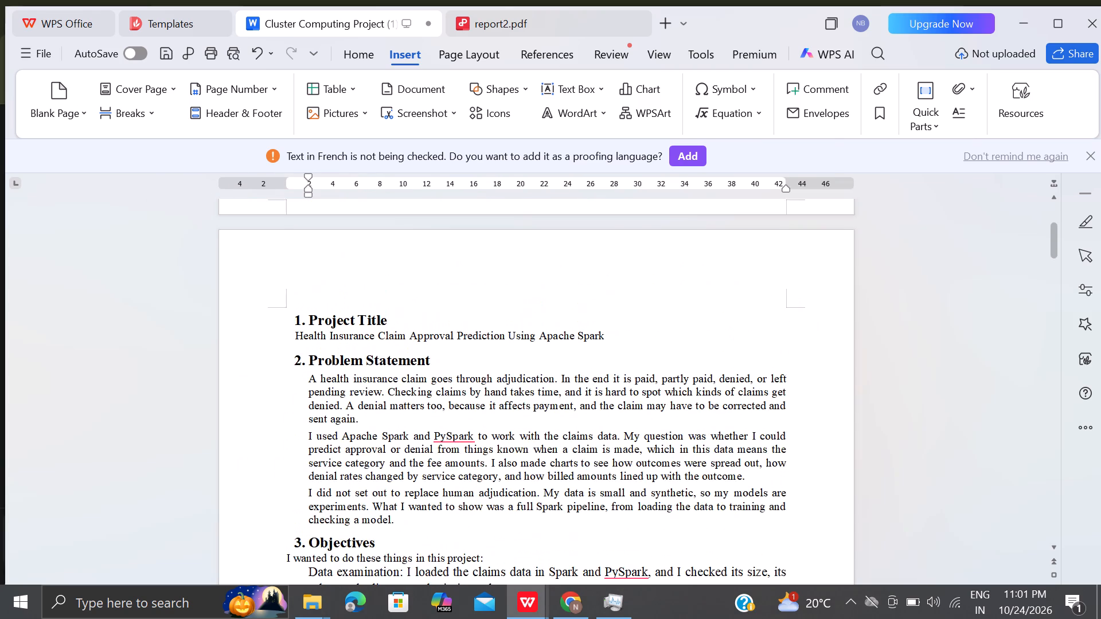
scroll(425, 390, down, 4)
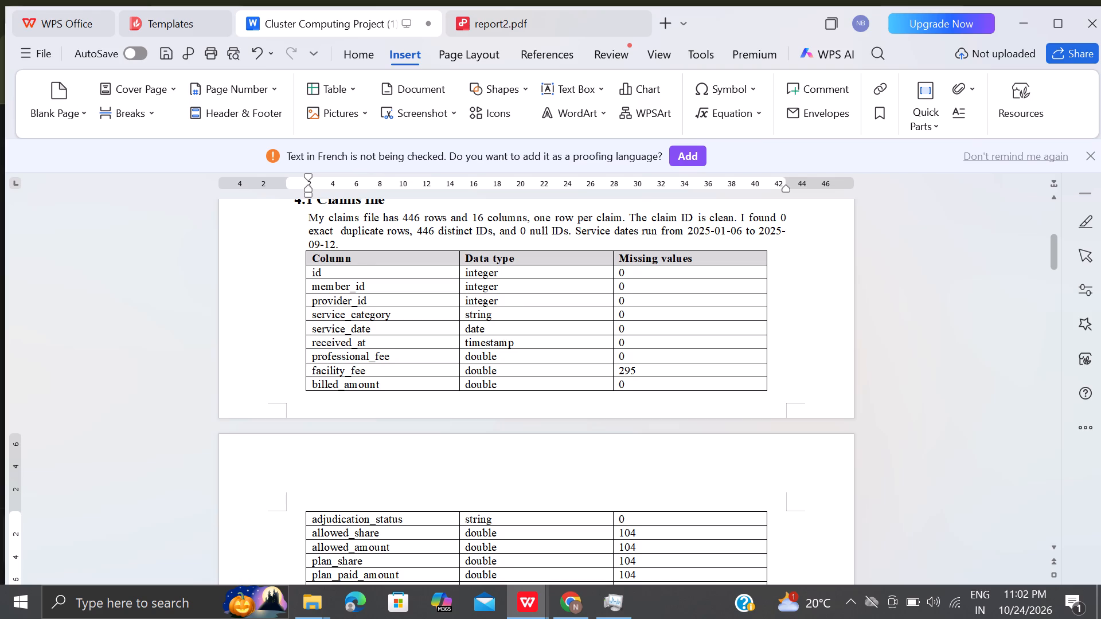
scroll(538, 397, down, 5)
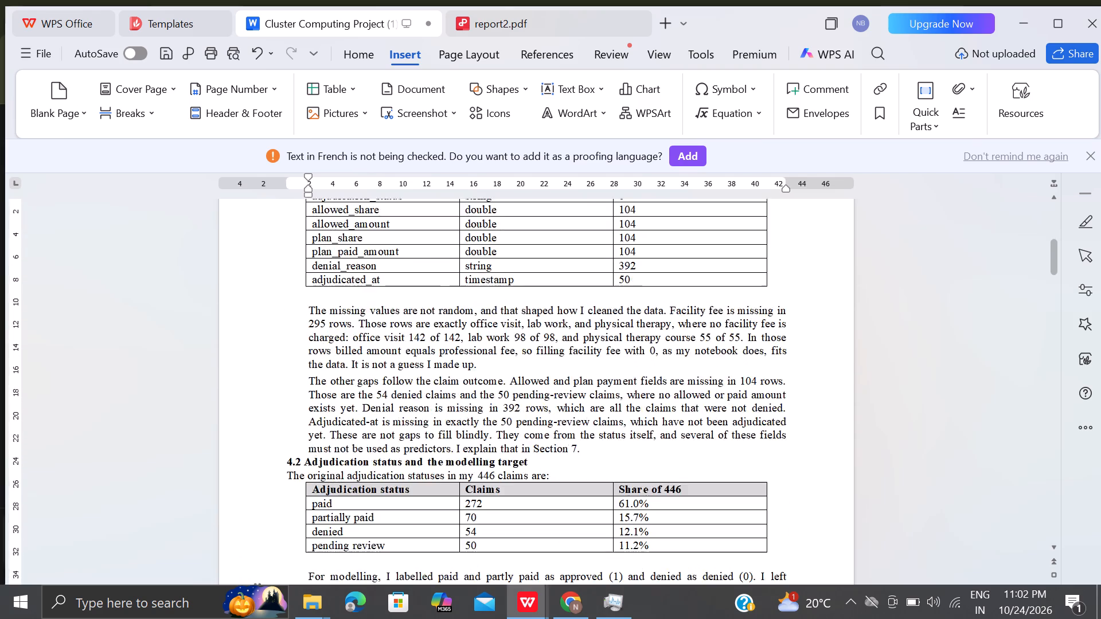
scroll(538, 397, down, 3)
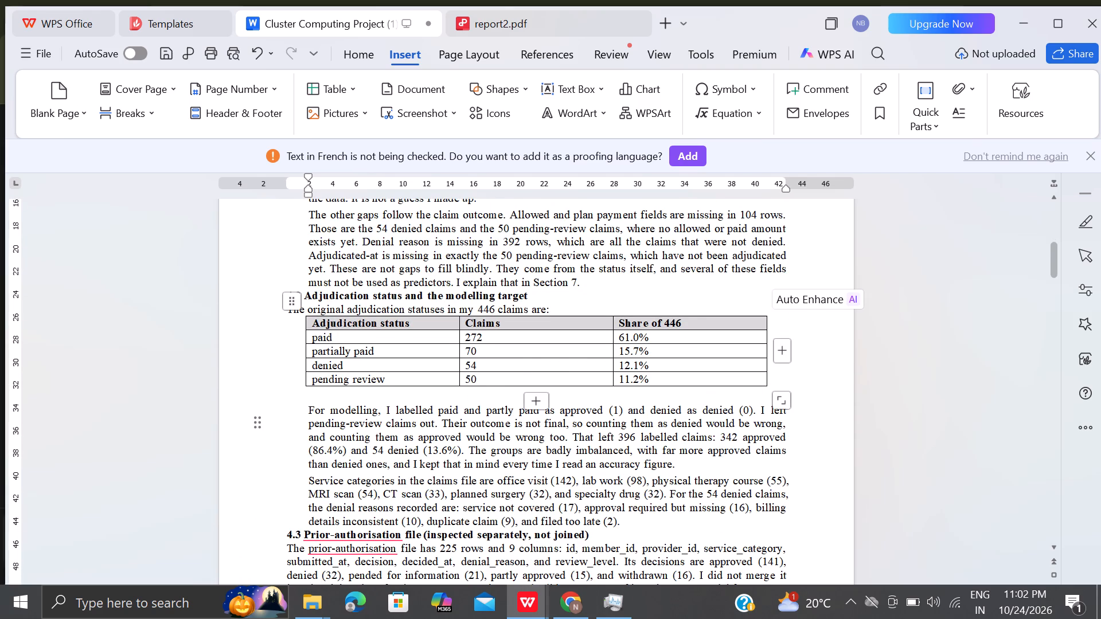
scroll(522, 402, down, 2)
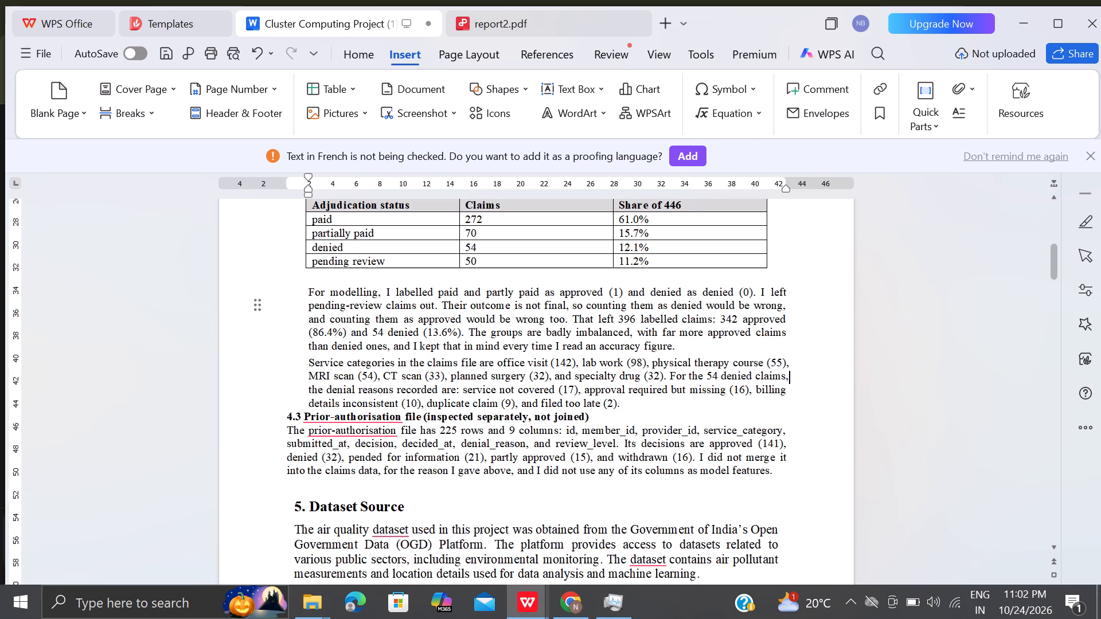
scroll(620, 367, down, 16)
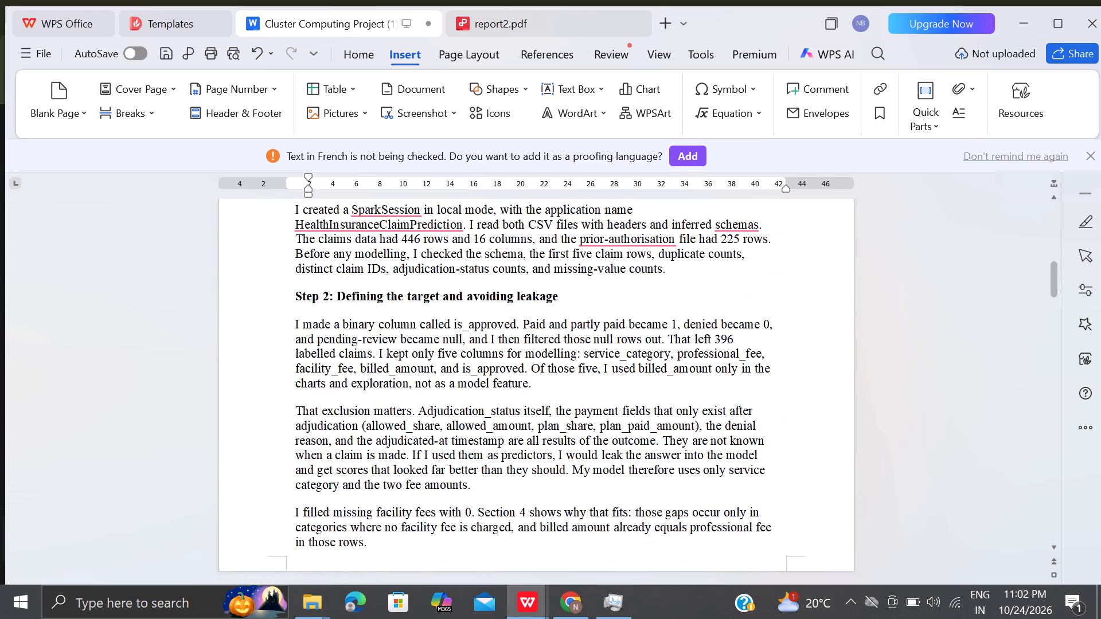
scroll(620, 367, down, 15)
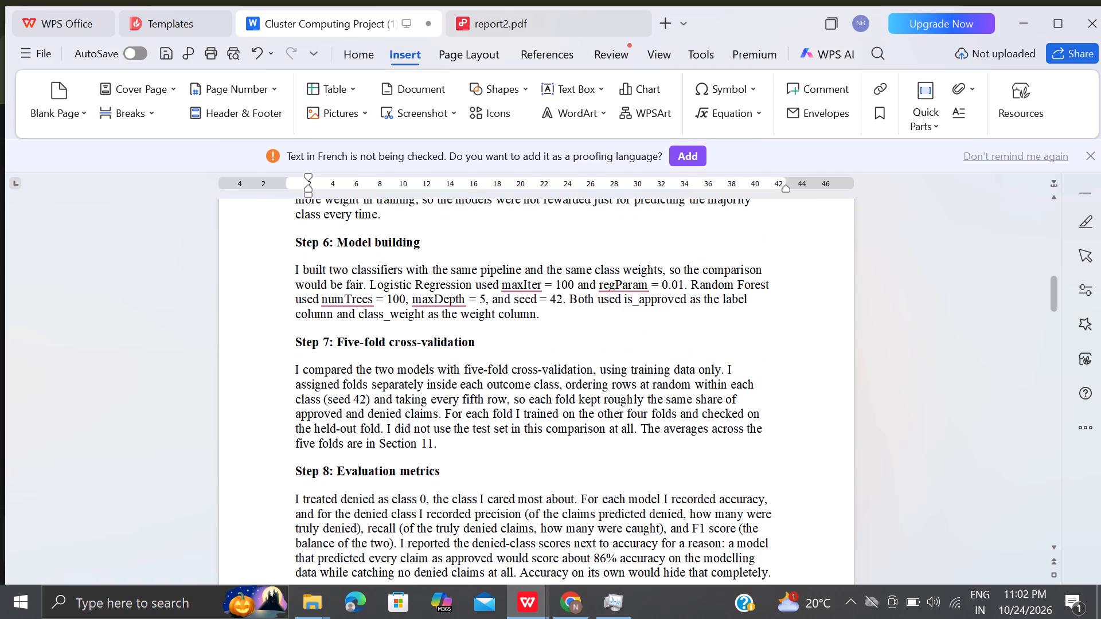
scroll(620, 367, down, 12)
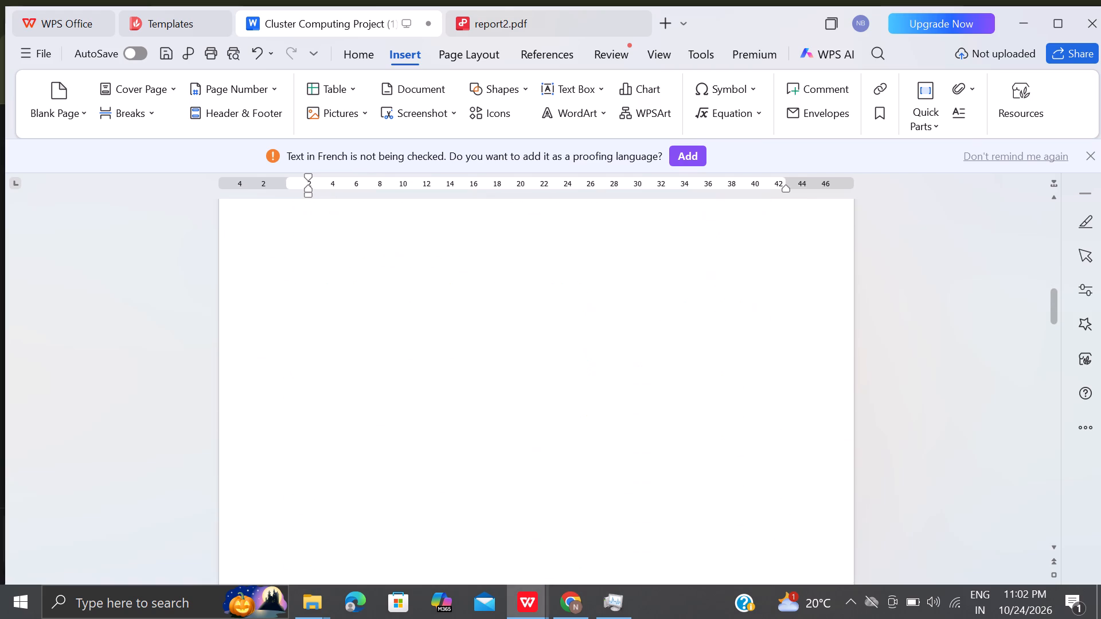
scroll(620, 367, down, 10)
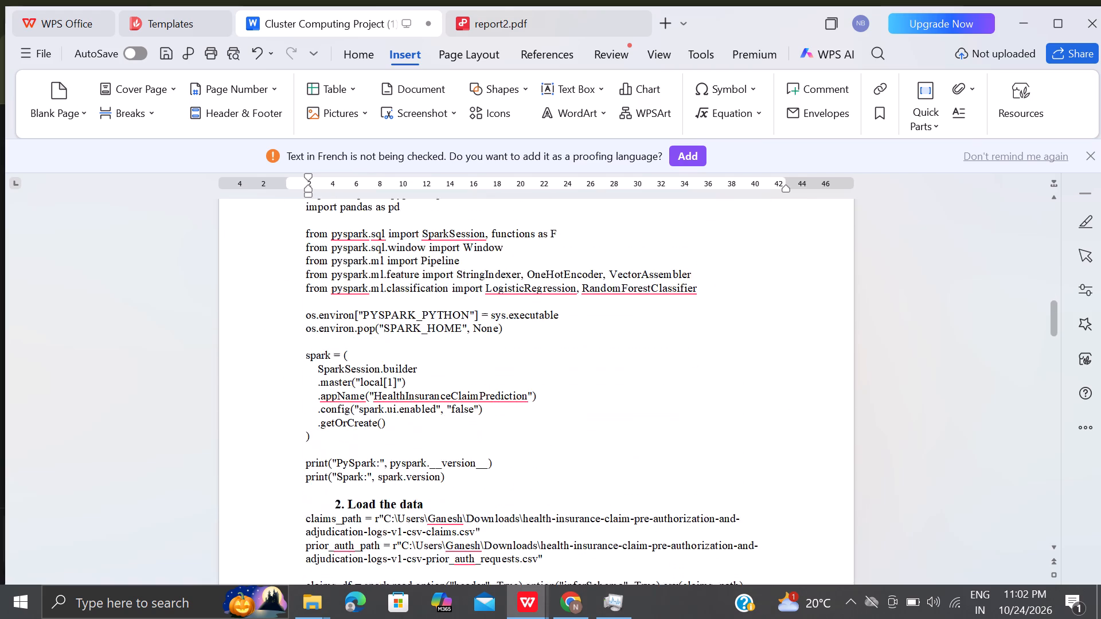
scroll(620, 367, down, 3)
Recheck the report backward from Complete Source Code through the methodology, Dataset Source and claims tables to Project Title.
scroll(620, 367, up, 15)
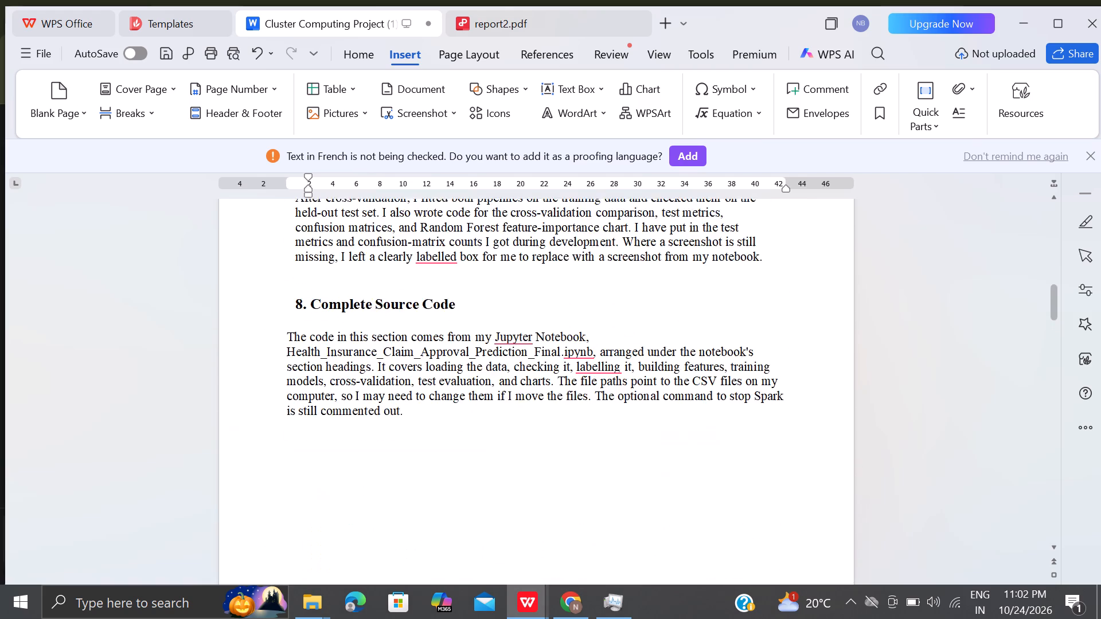
scroll(620, 367, up, 12)
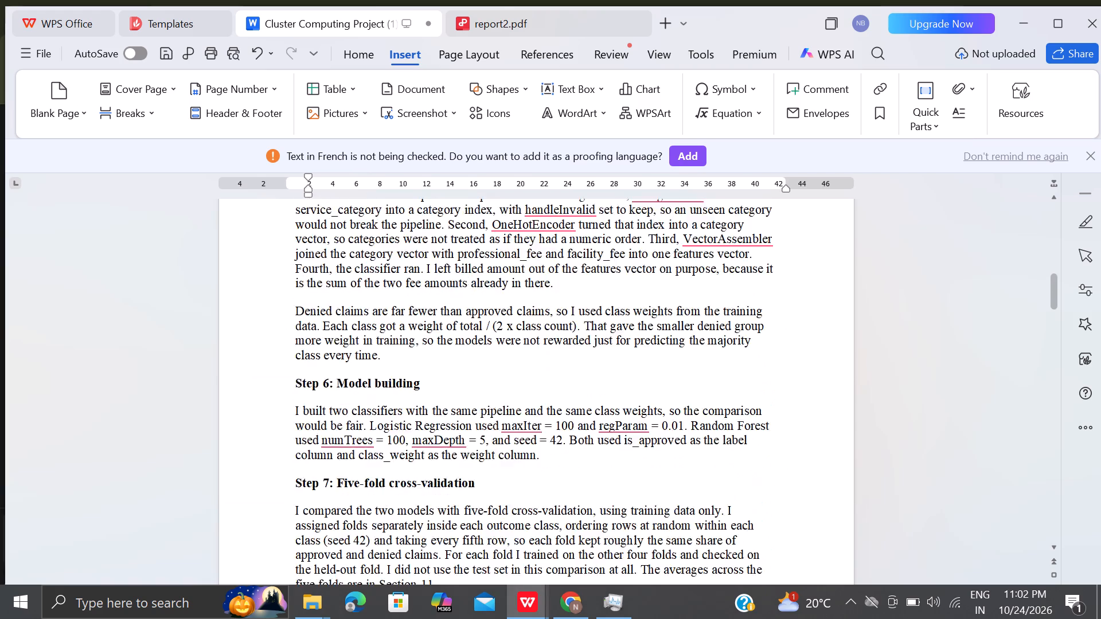
scroll(620, 367, up, 8)
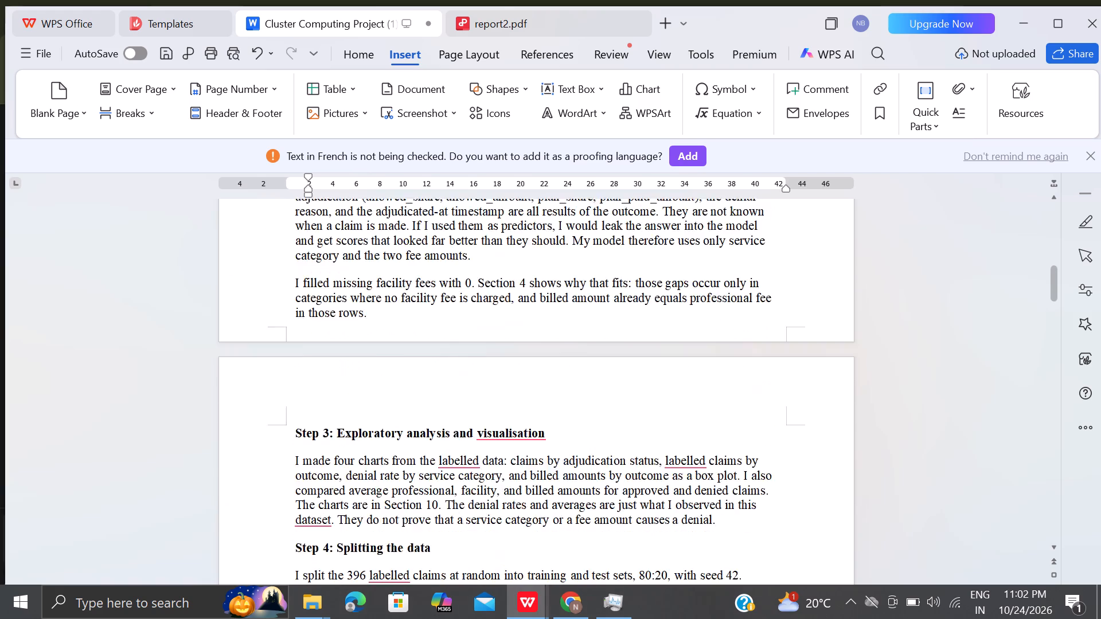
scroll(620, 367, up, 4)
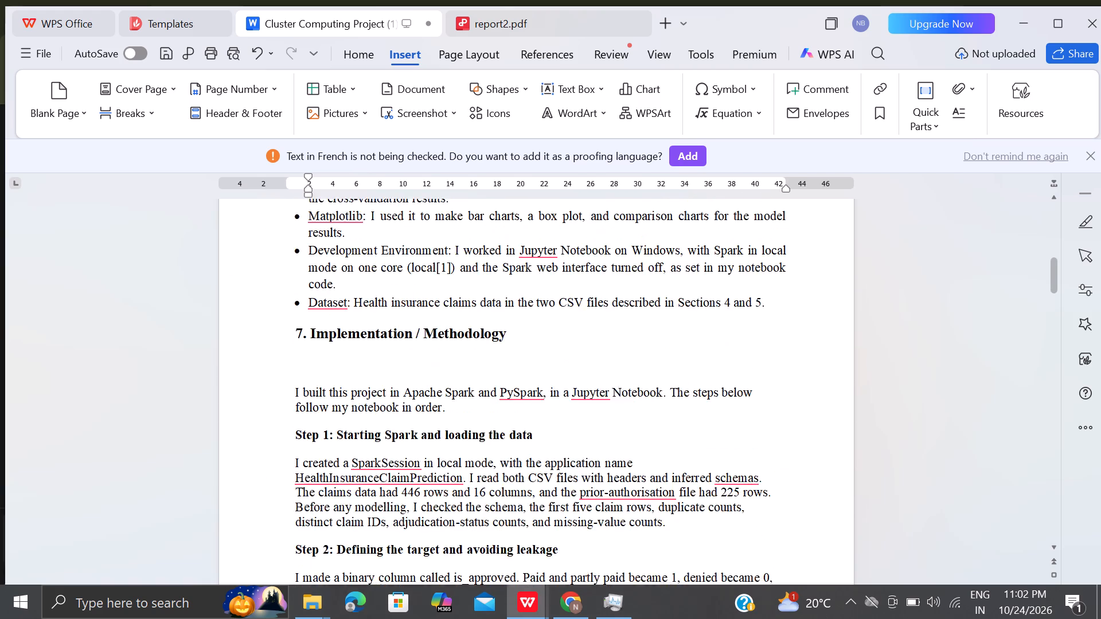
scroll(620, 367, up, 7)
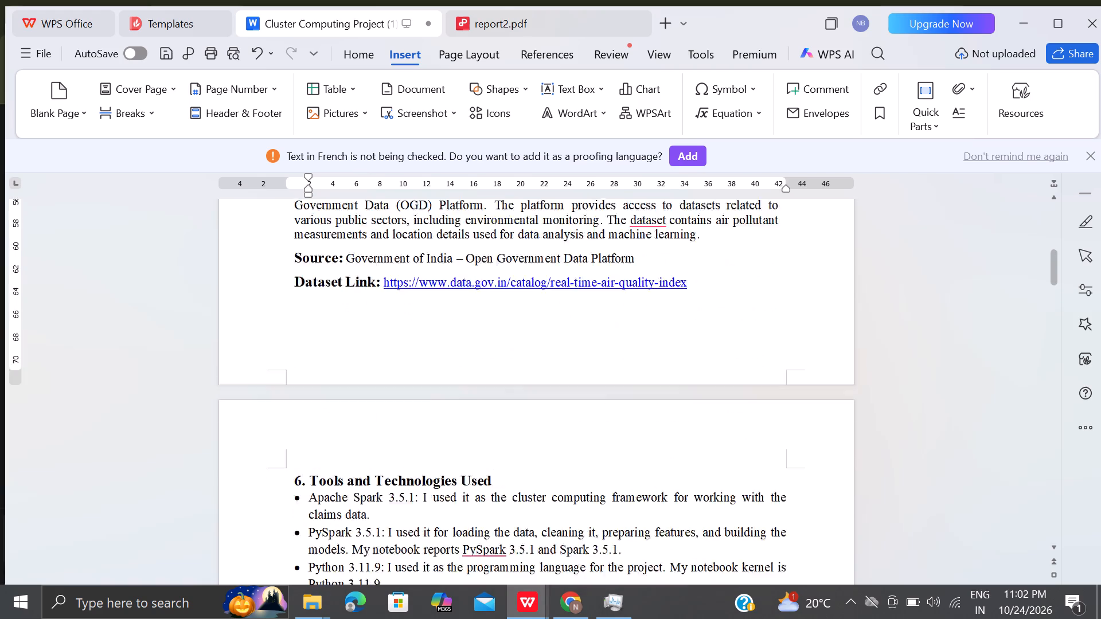
scroll(620, 367, up, 5)
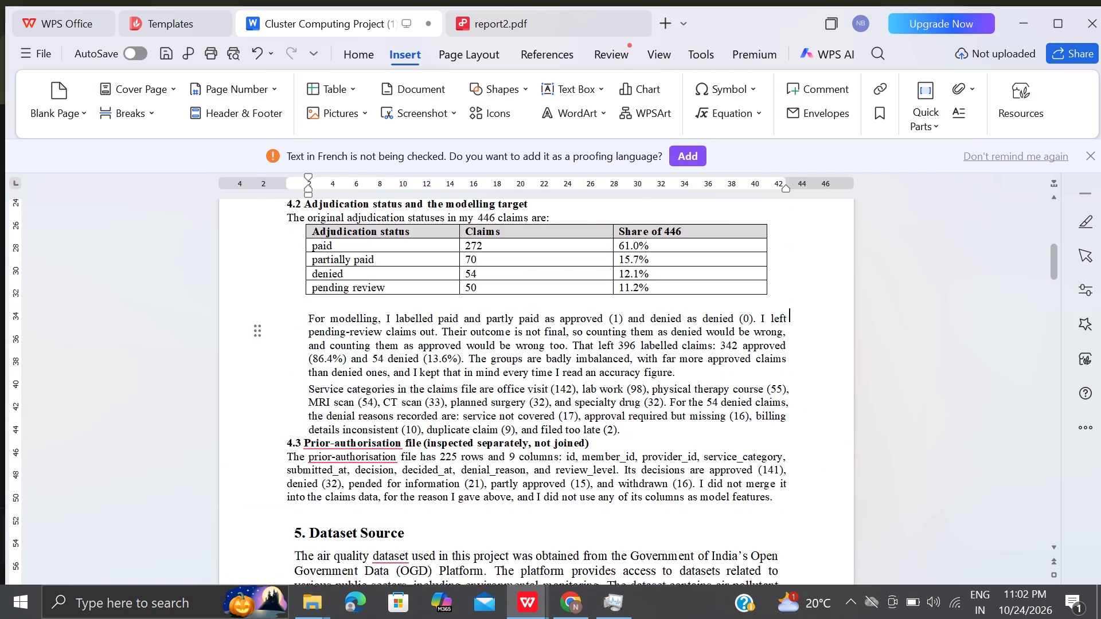
scroll(620, 367, up, 1)
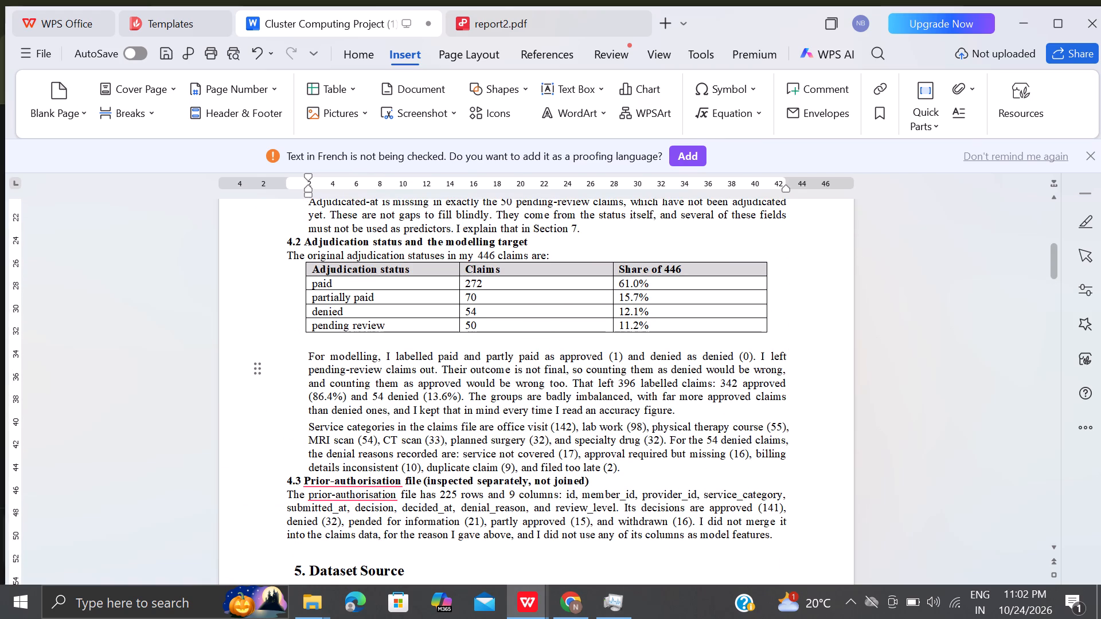
scroll(546, 351, up, 1)
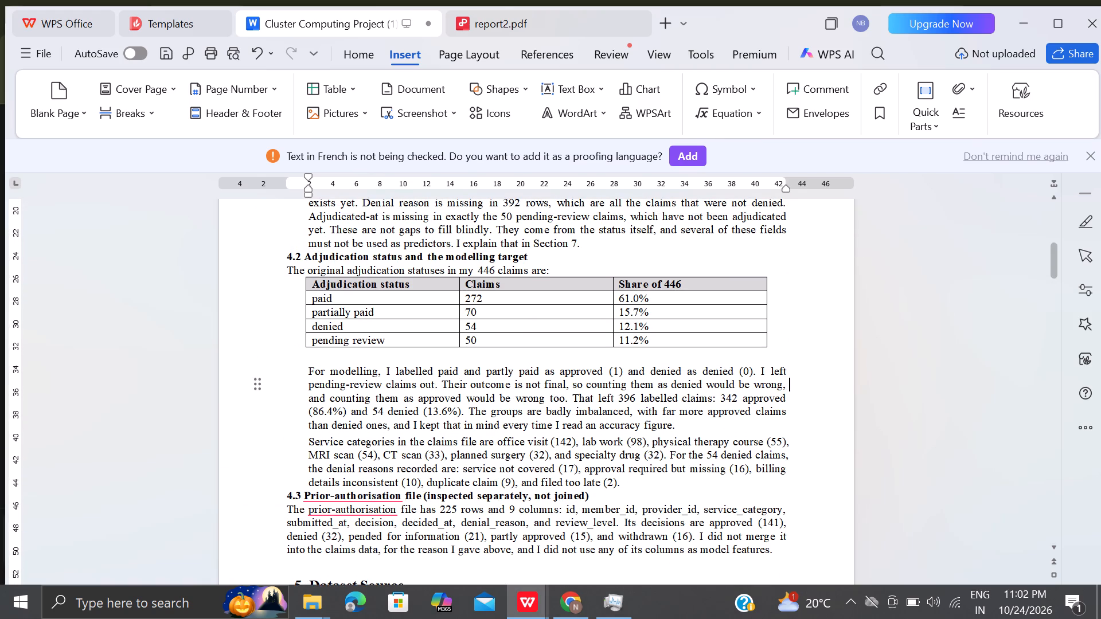
scroll(597, 334, up, 4)
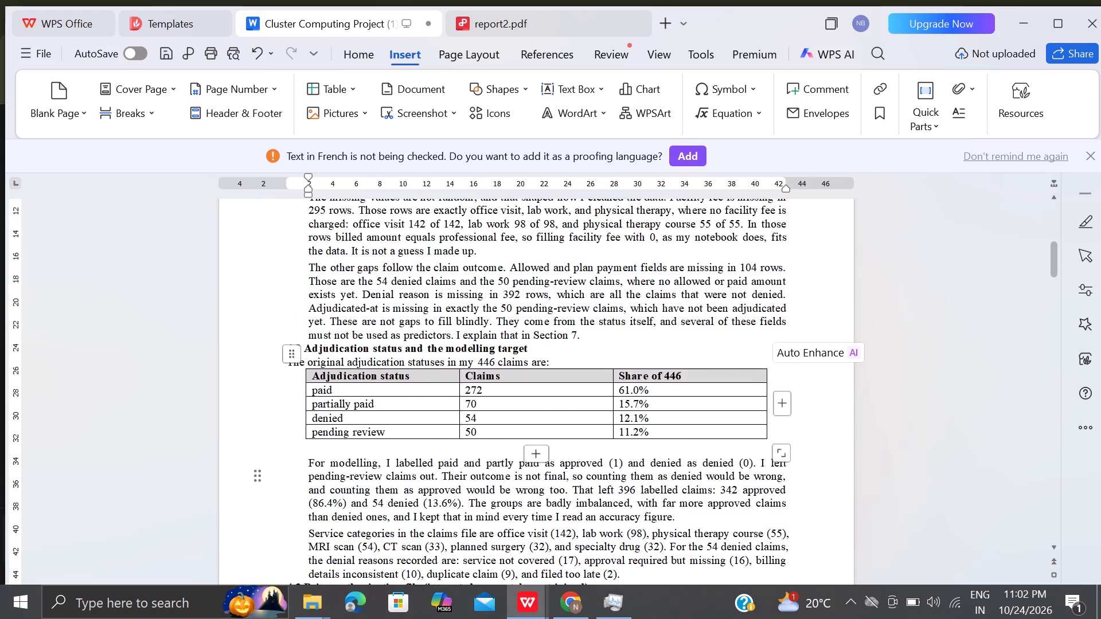
scroll(597, 334, up, 5)
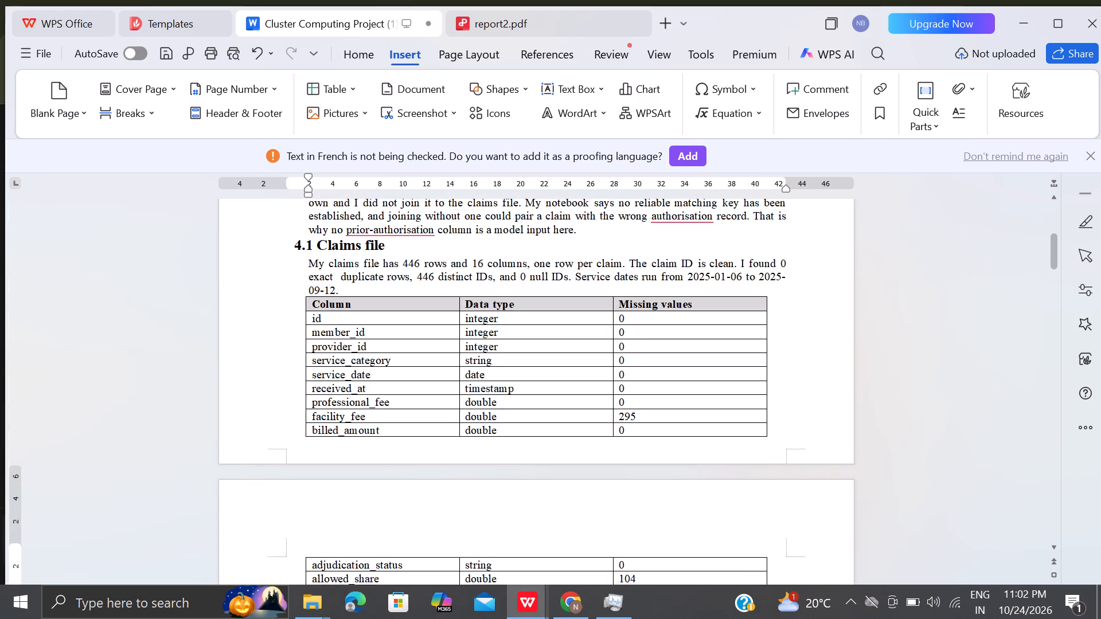
scroll(597, 334, up, 7)
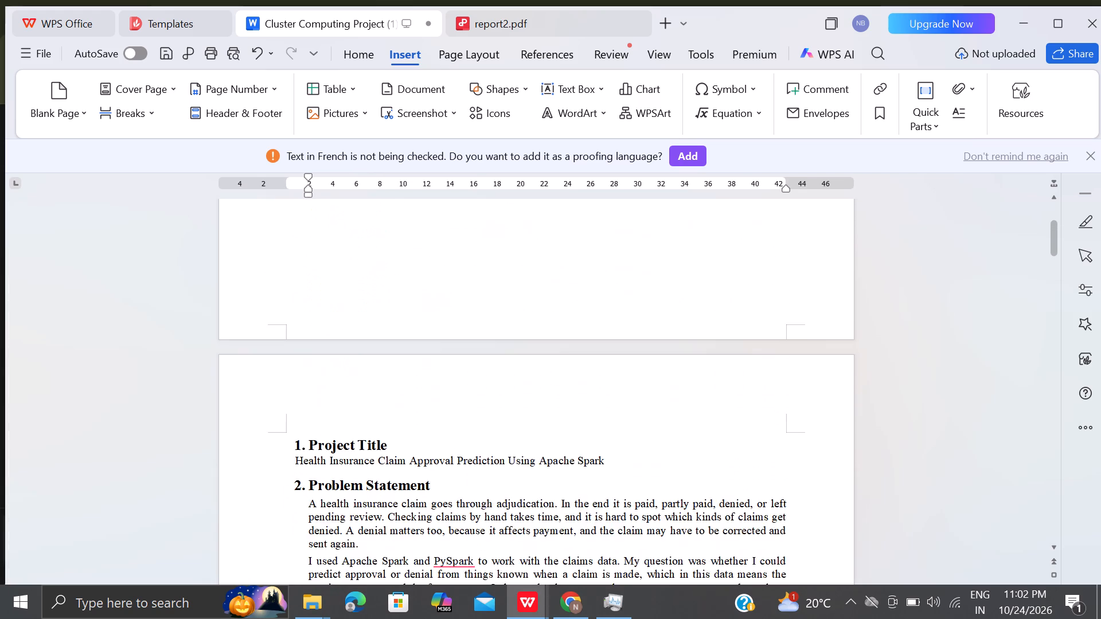
Delete the existing roll number after the Roll No label in the Submitted by details on the cover page.
scroll(597, 334, up, 4)
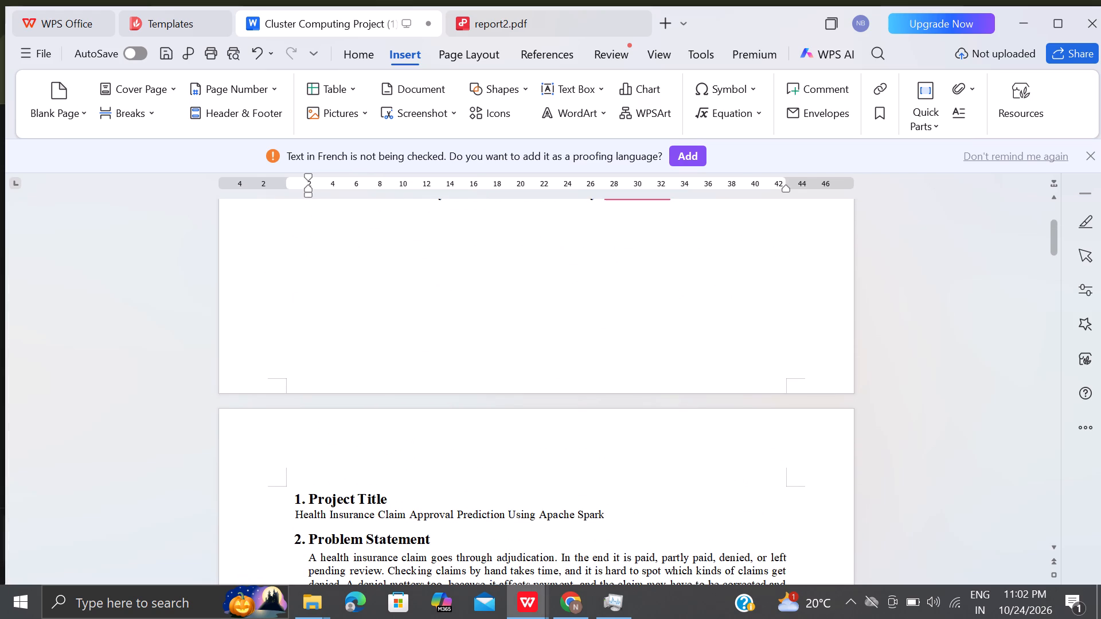
scroll(597, 334, up, 7)
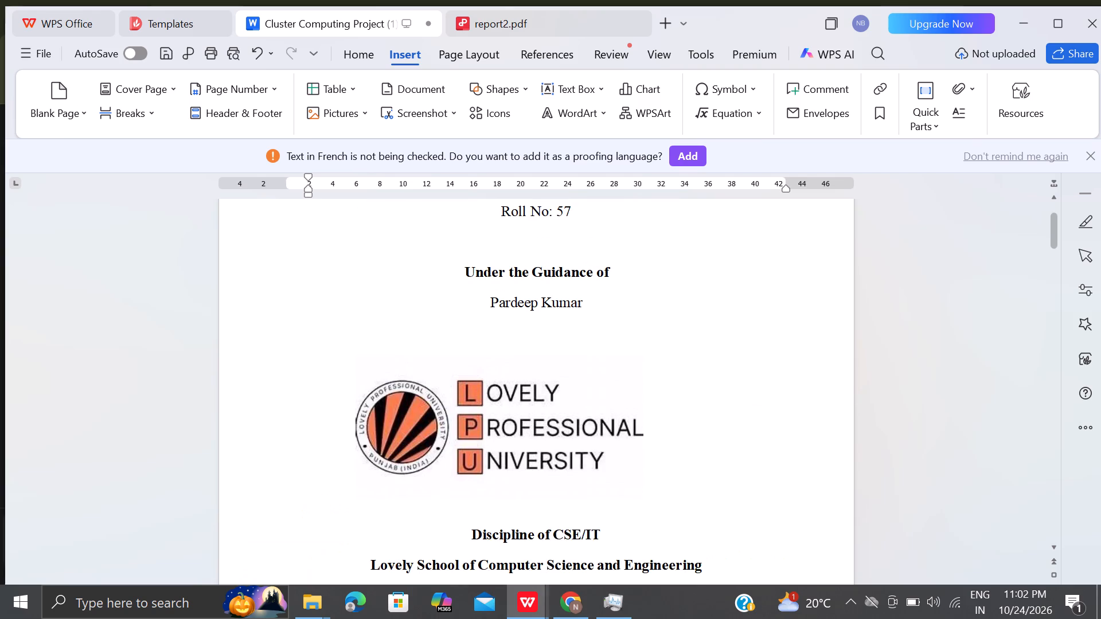
scroll(597, 334, down, 1)
scroll(597, 334, up, 2)
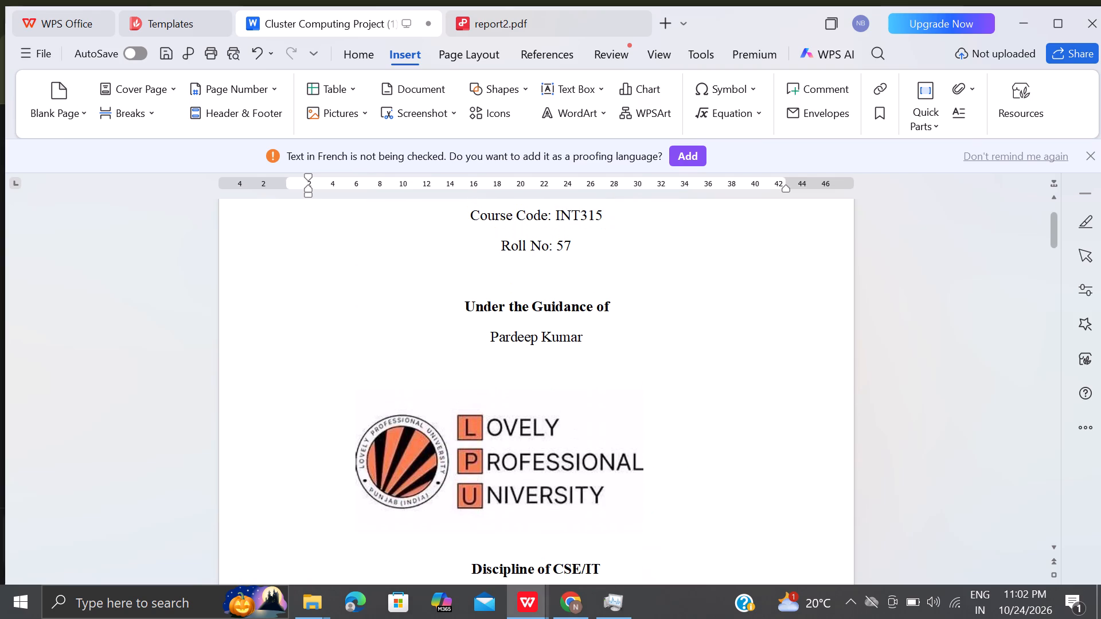
scroll(597, 334, up, 1)
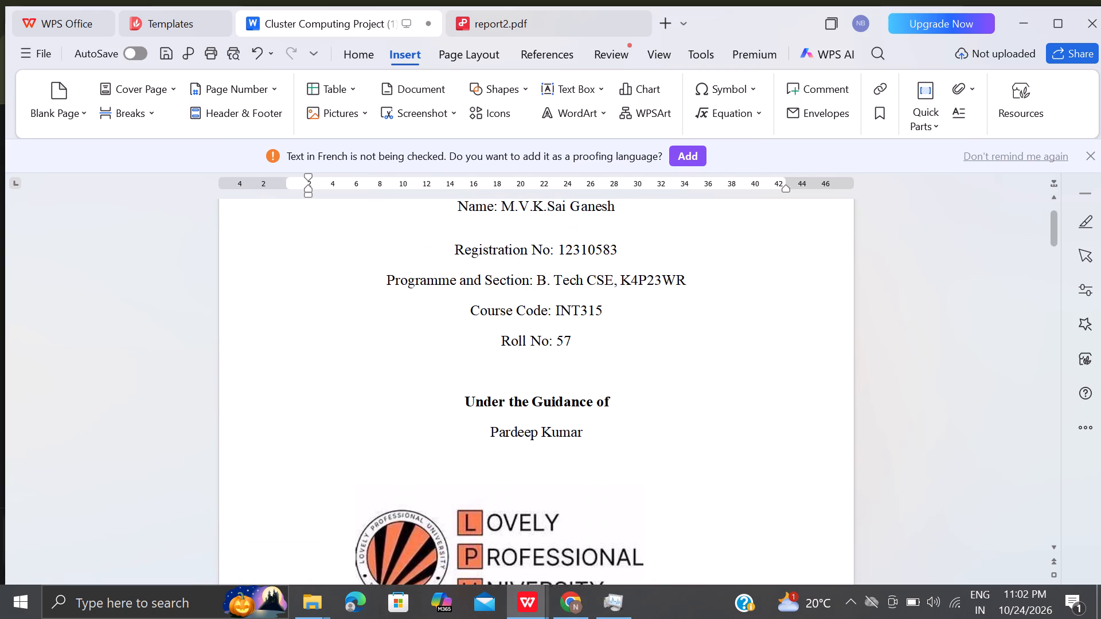
click(573, 344)
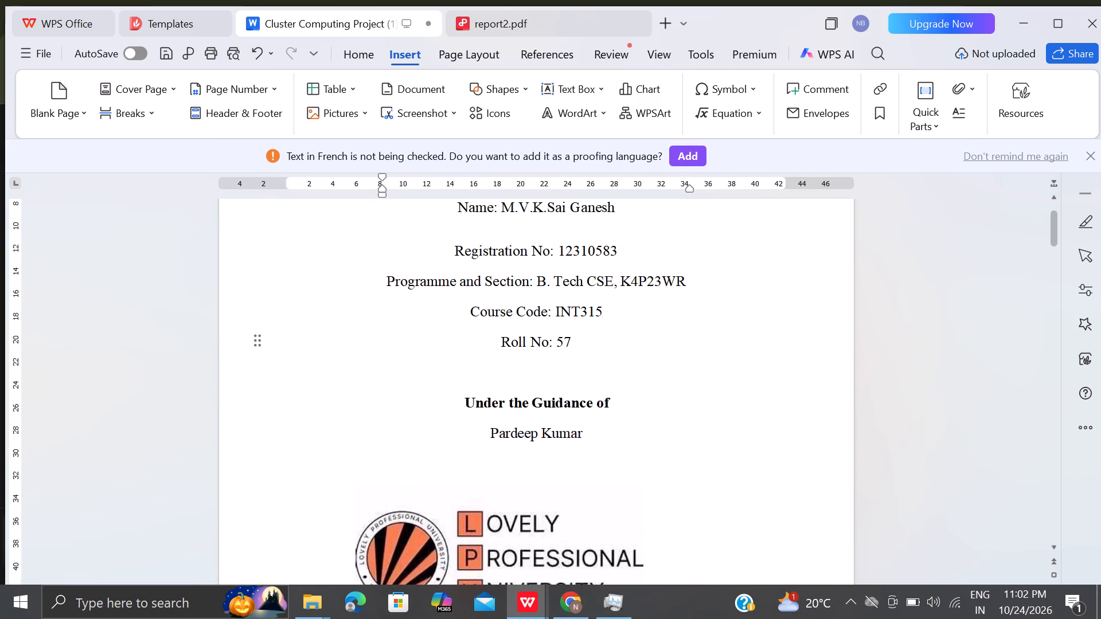
key(BackSpace)
key(BackSpace)
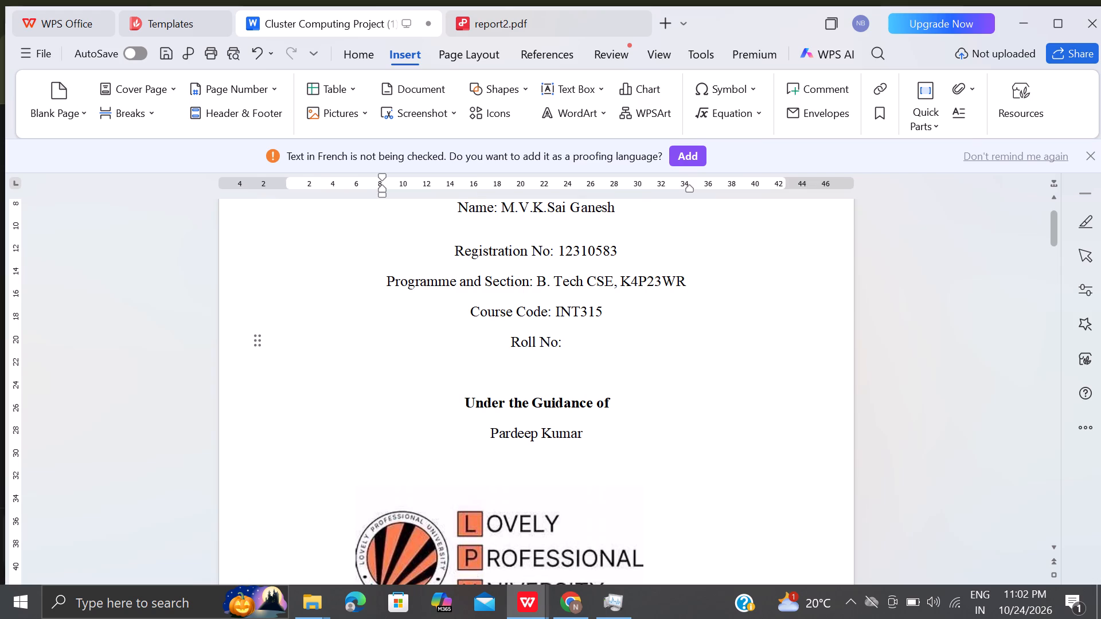
scroll(650, 322, up, 1)
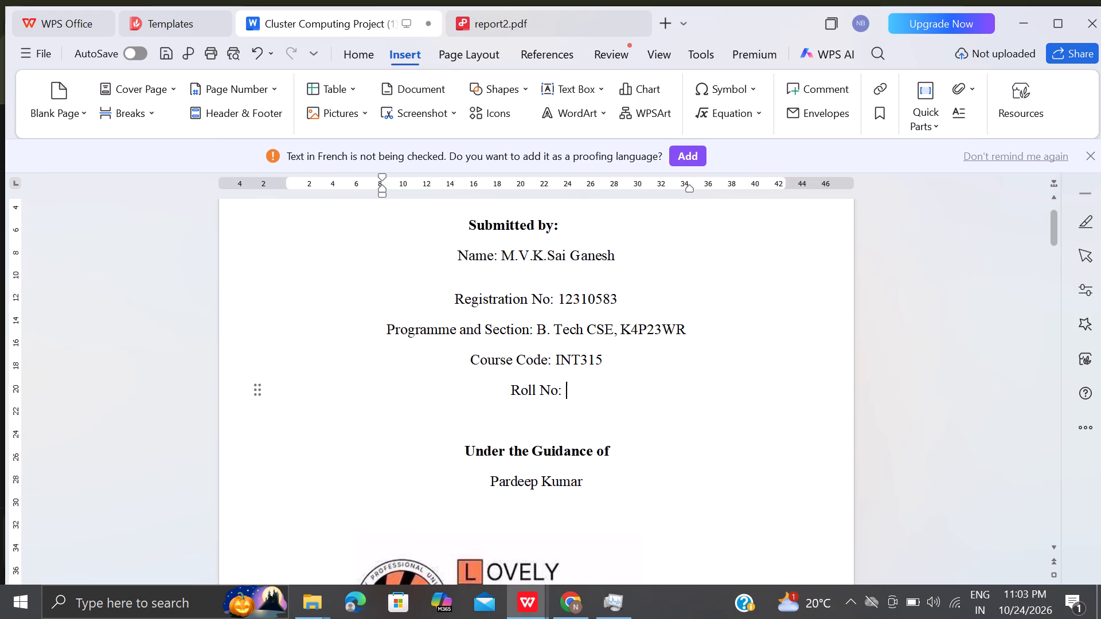
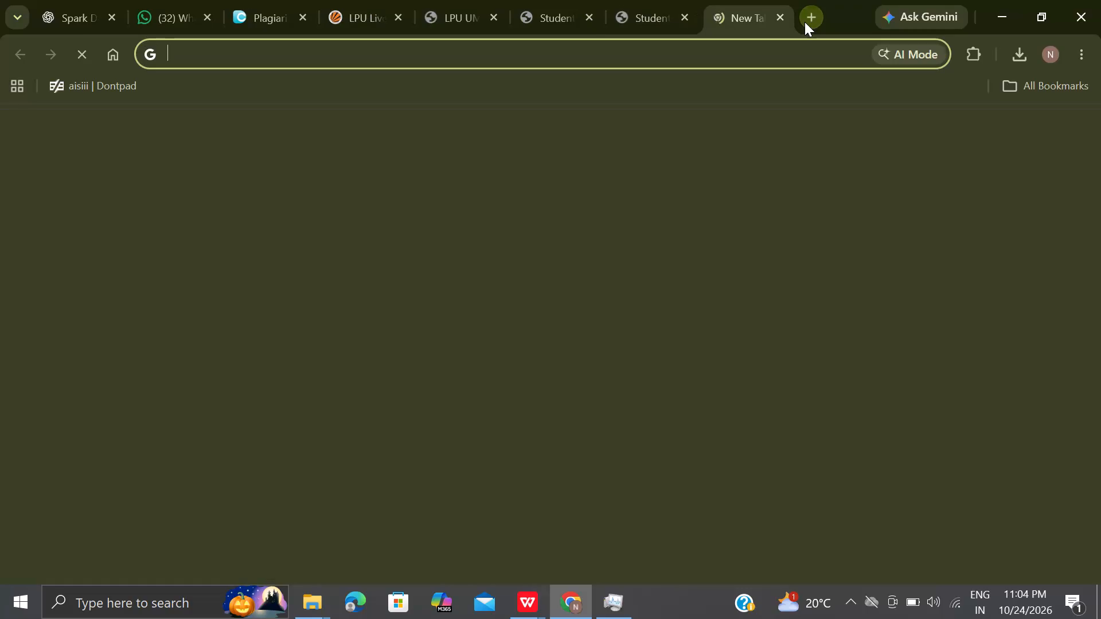
Search the web for "pdf to w" and open iLovePDF's PDF to Word converter.
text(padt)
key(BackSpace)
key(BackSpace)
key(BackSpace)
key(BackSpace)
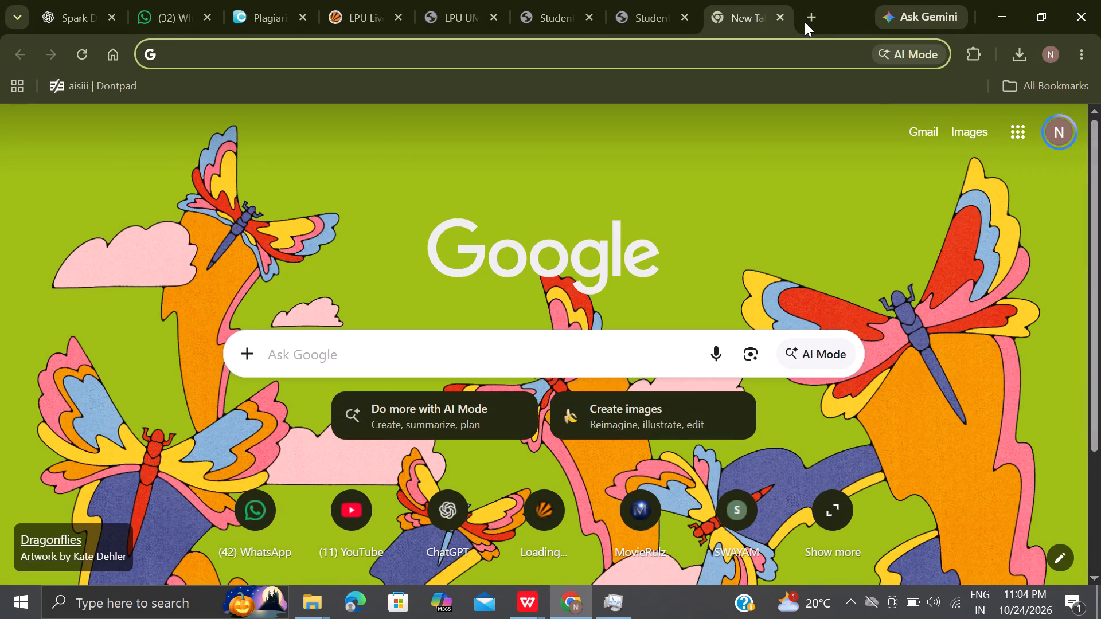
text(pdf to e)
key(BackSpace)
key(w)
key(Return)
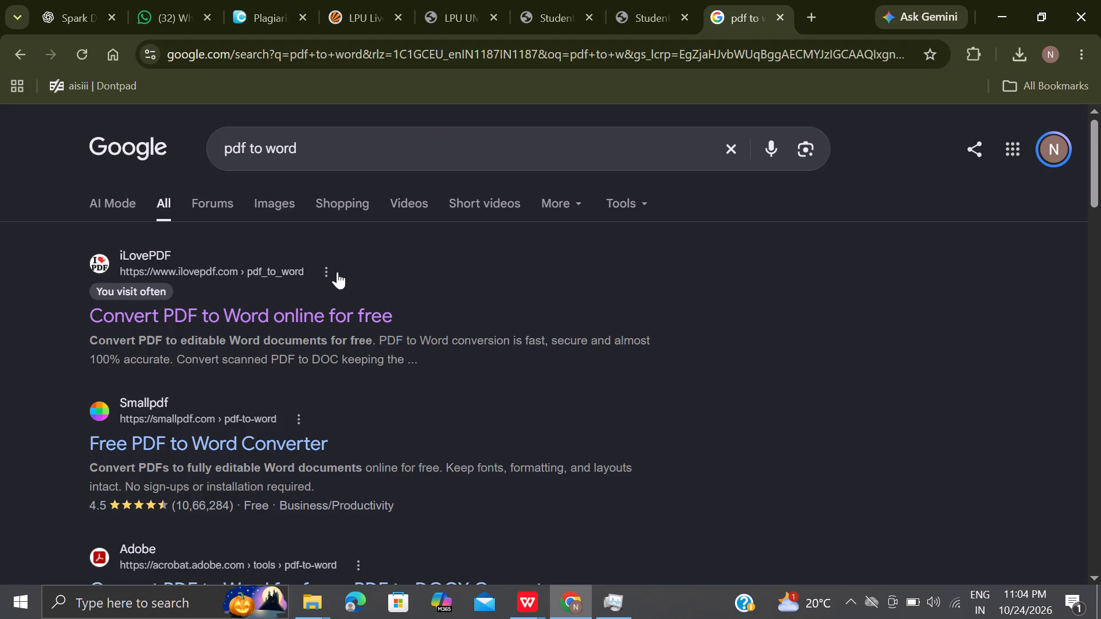
click(330, 307)
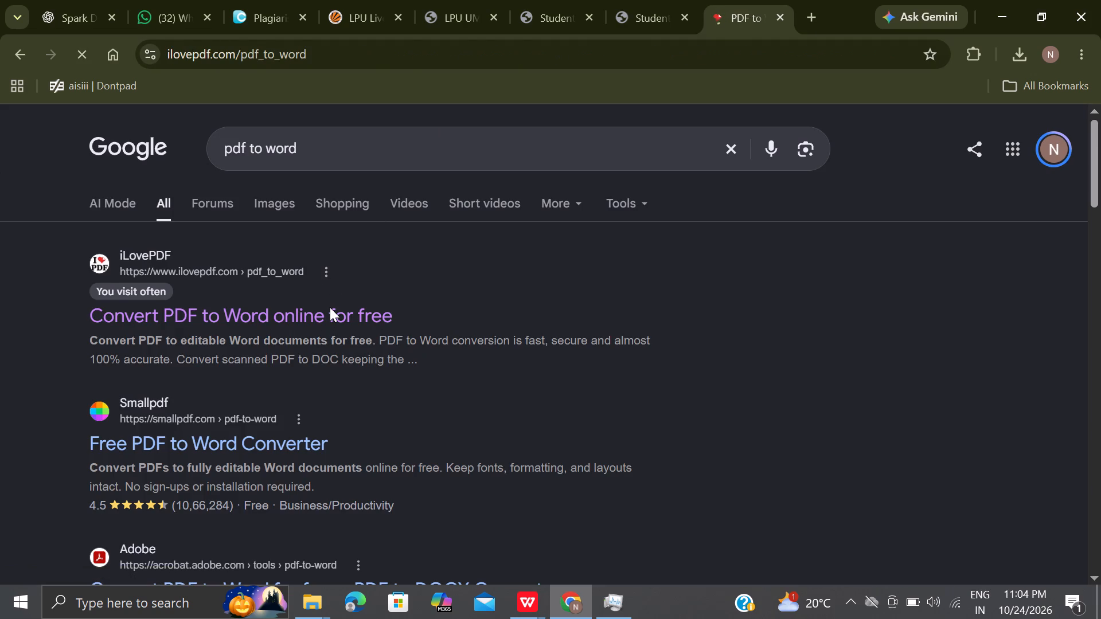
Convert report2.pdf to an editable Word document without OCR and open the downloaded report2.docx.
click(528, 373)
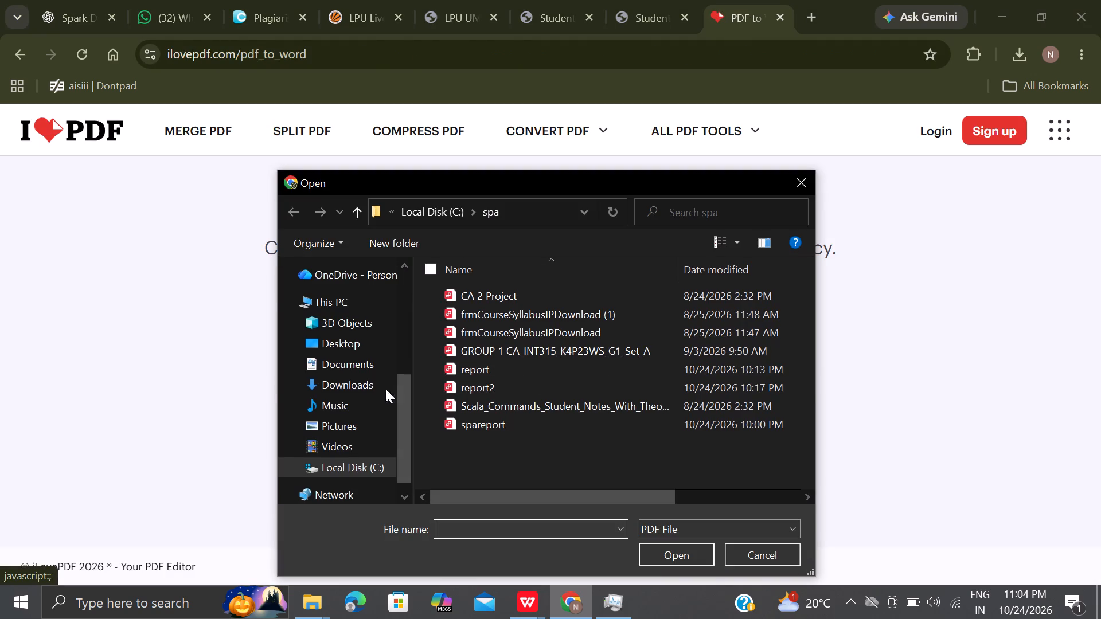
double_click(455, 392)
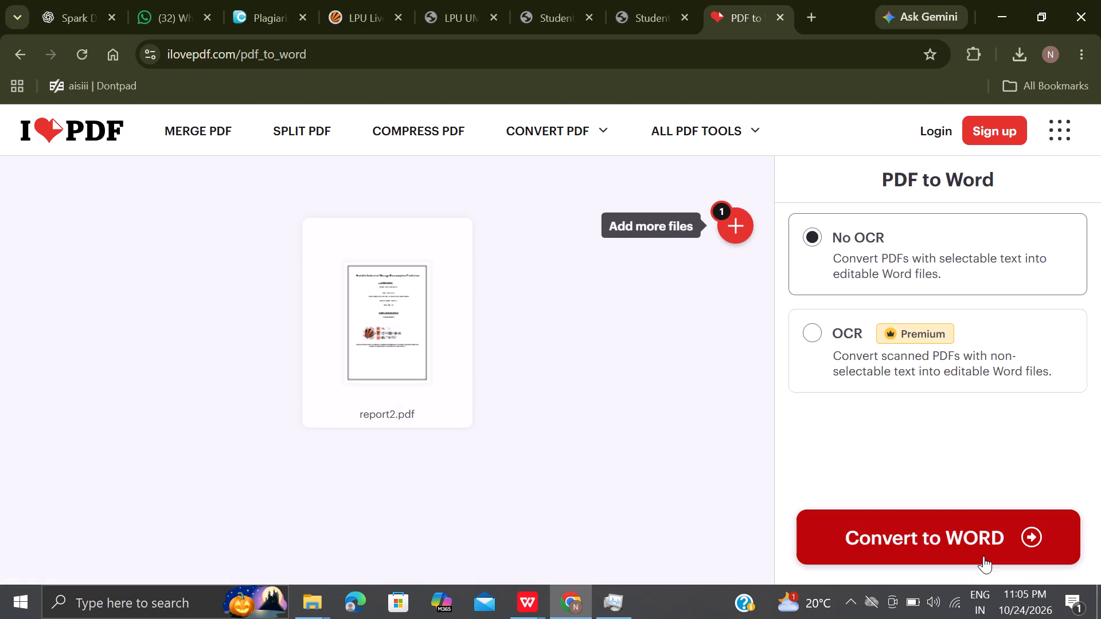
click(978, 553)
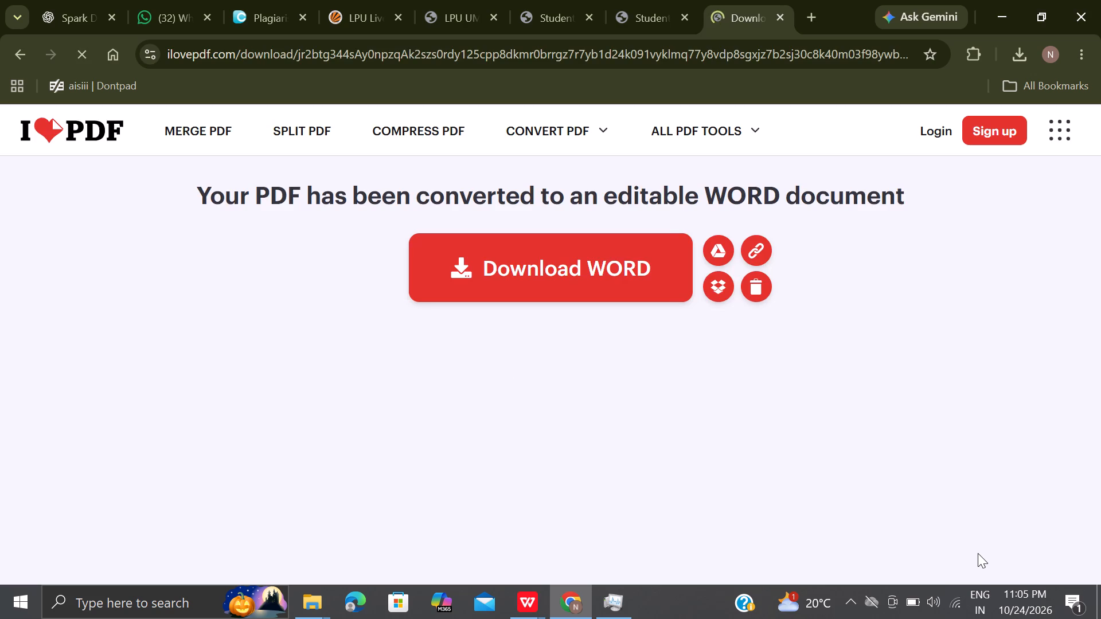
click(578, 287)
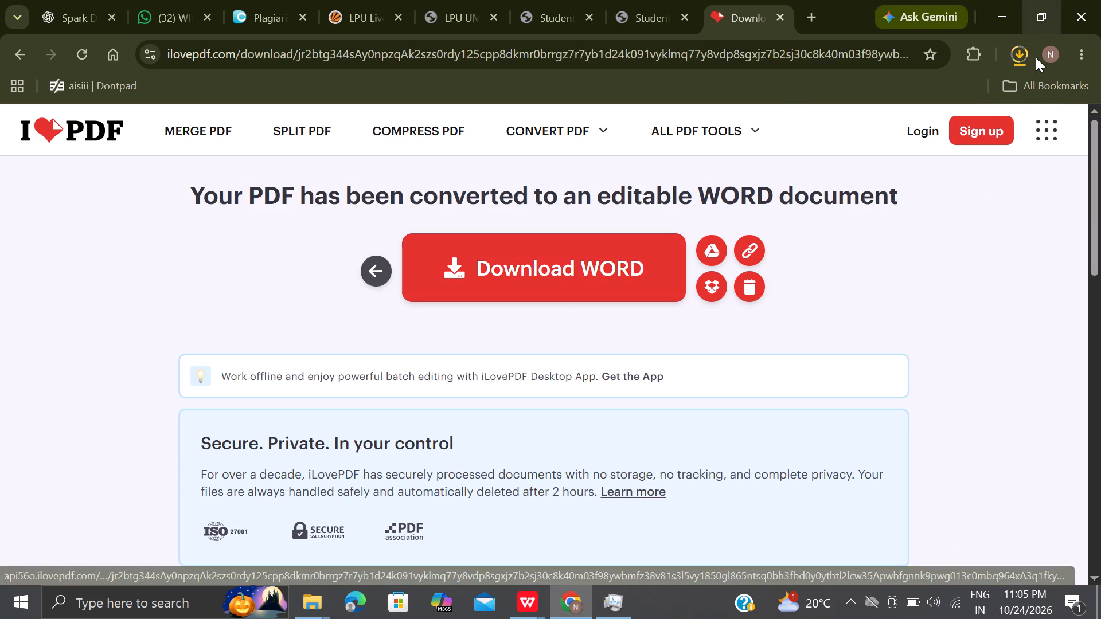
click(1018, 56)
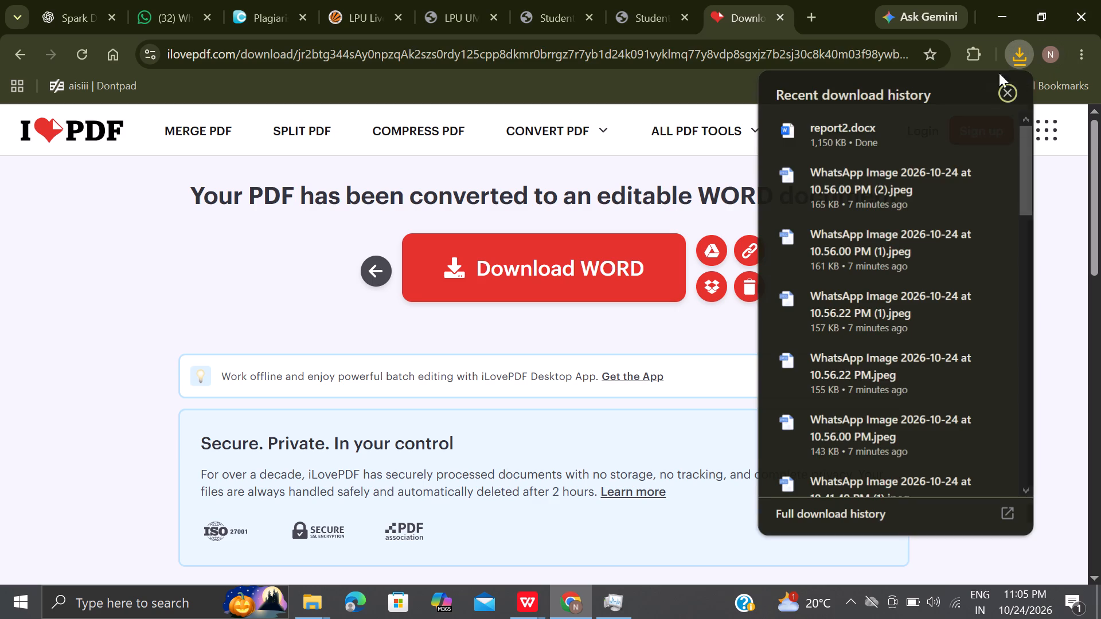
click(985, 129)
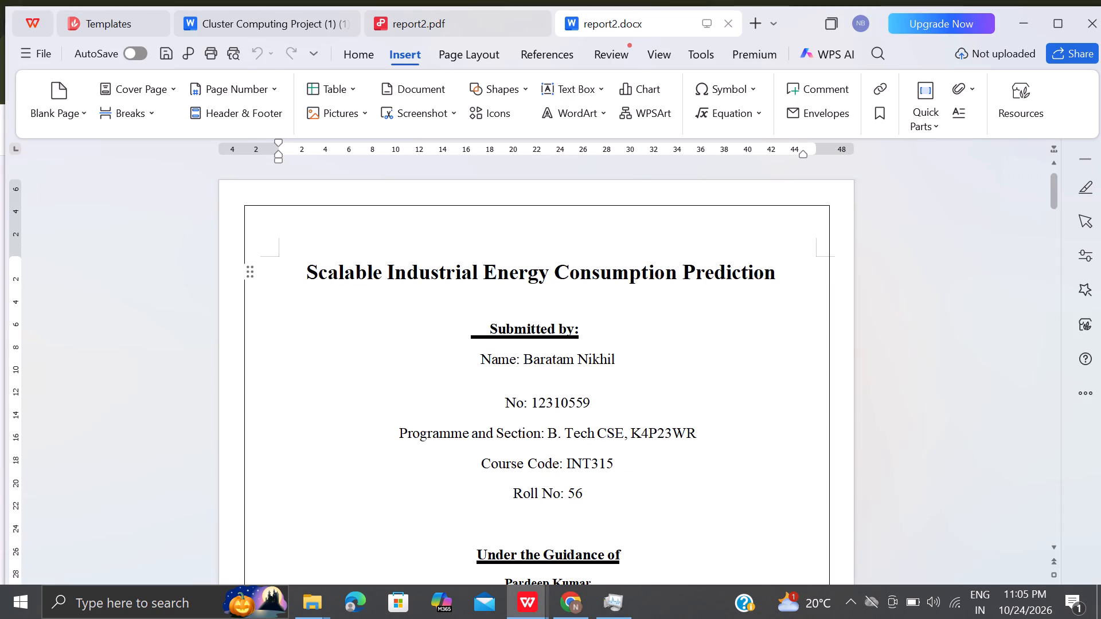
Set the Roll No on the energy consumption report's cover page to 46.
click(589, 498)
key(BackSpace)
key(BackSpace)
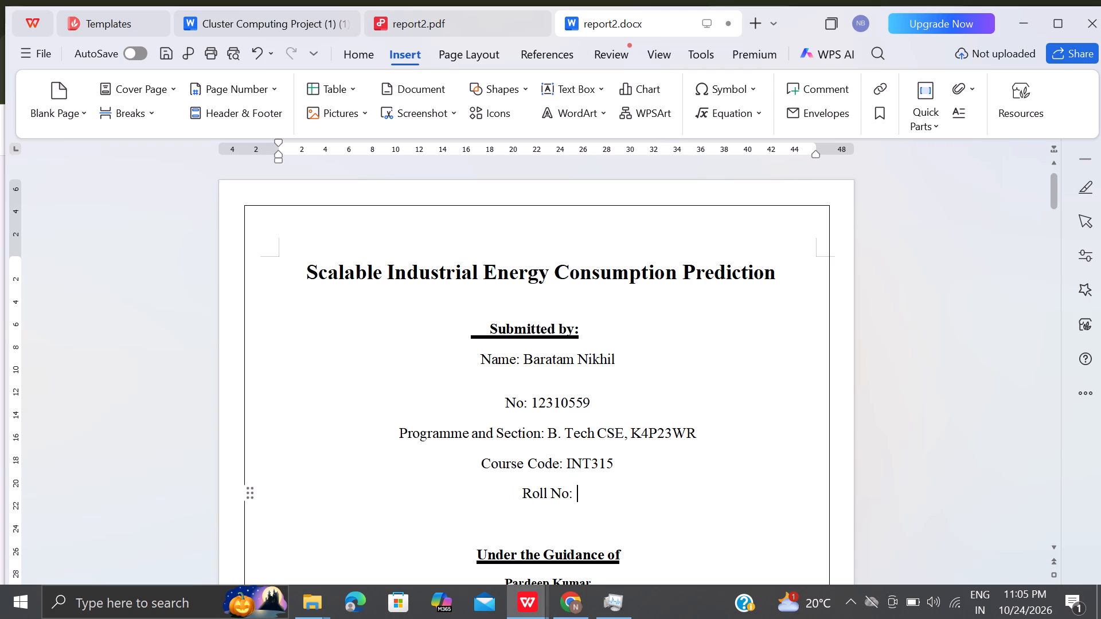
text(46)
scroll(589, 498, down, 2)
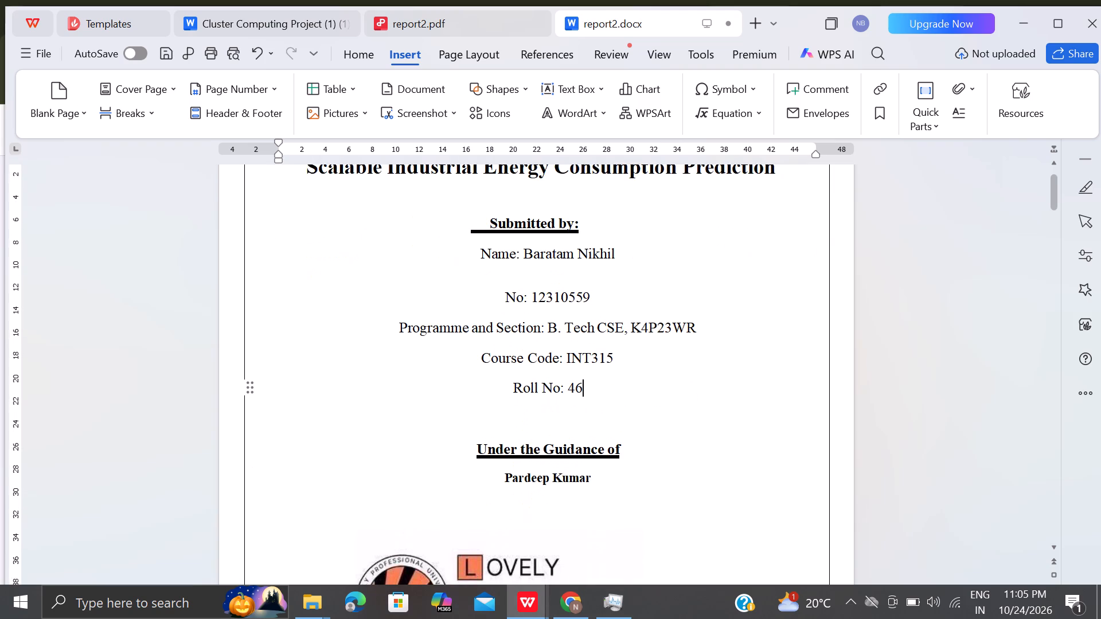
scroll(589, 498, down, 1)
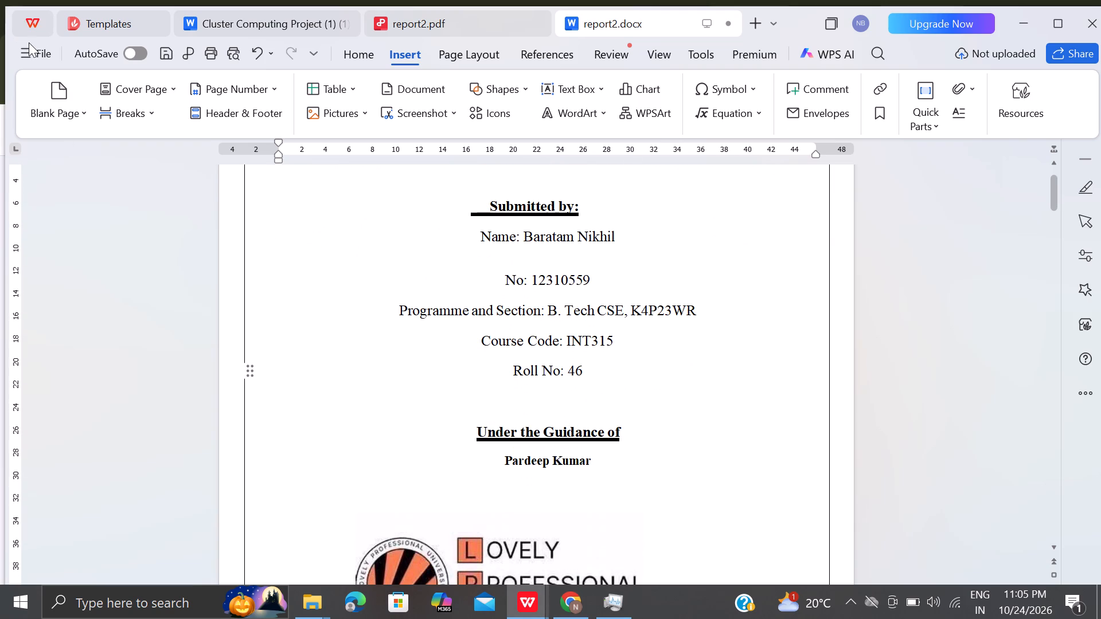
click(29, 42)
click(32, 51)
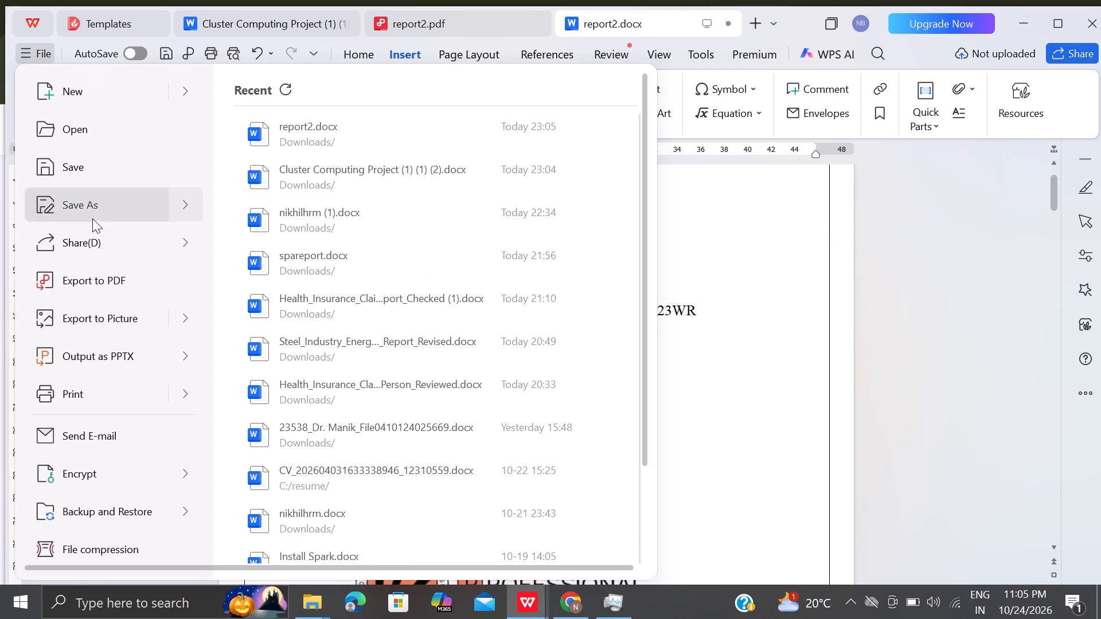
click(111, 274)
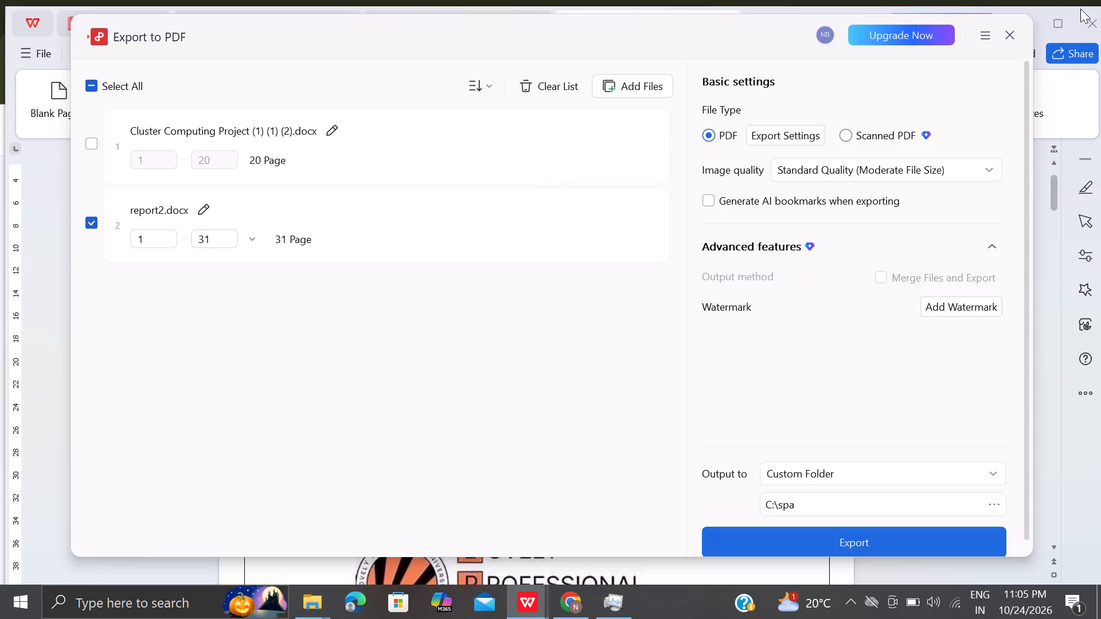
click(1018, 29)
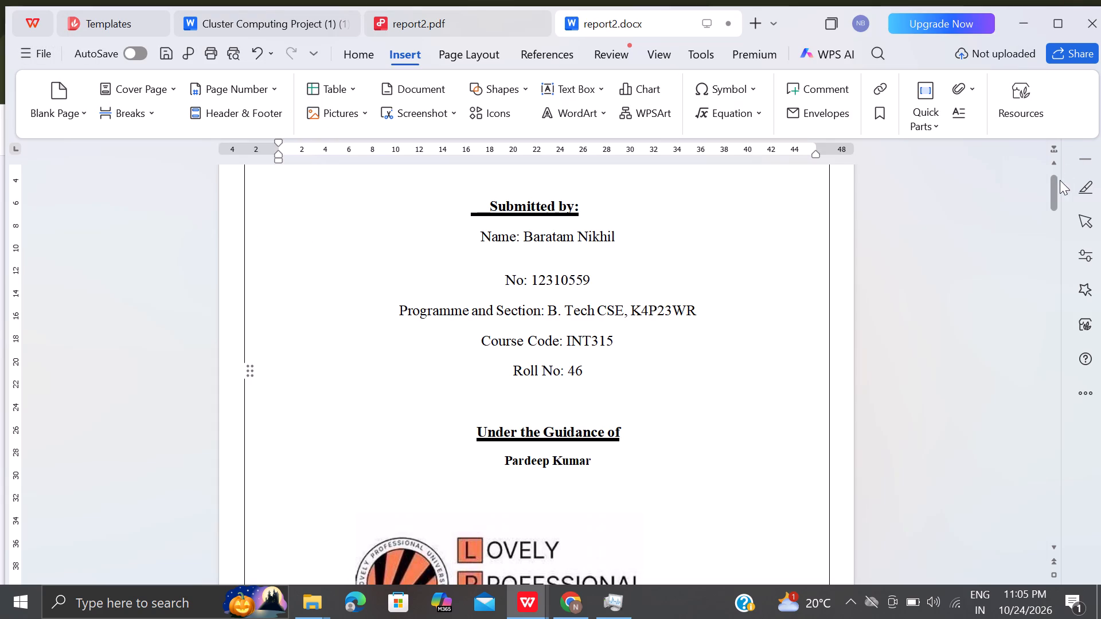
Skim the report's pages and export it as a PDF named report3 to C:\spa in standard quality.
drag(1054, 183, 1061, 494)
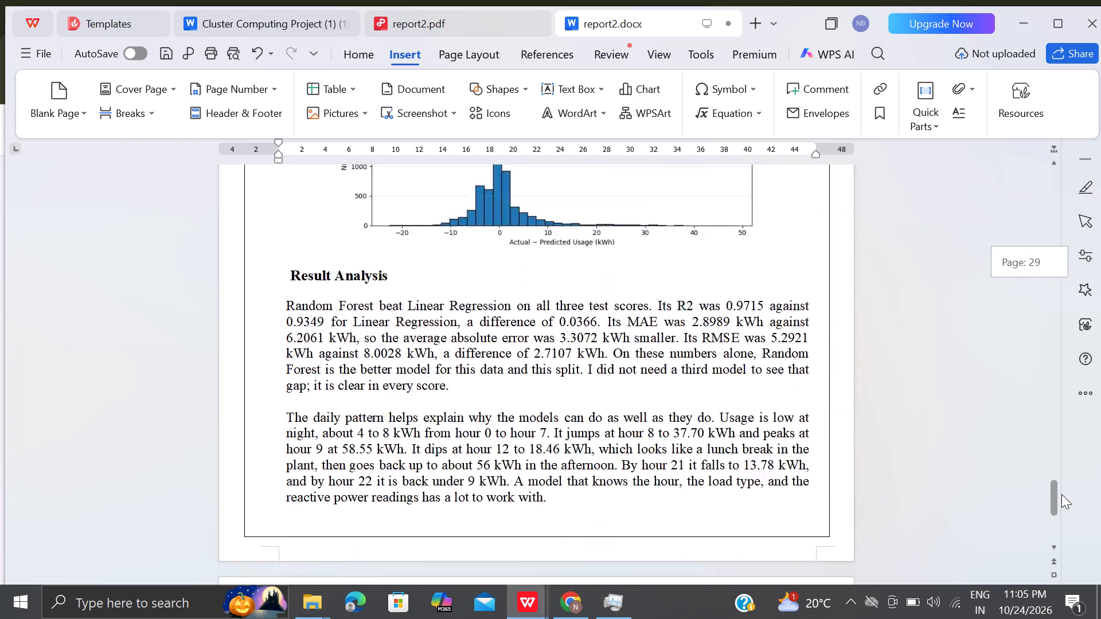
drag(1061, 494, 1057, 527)
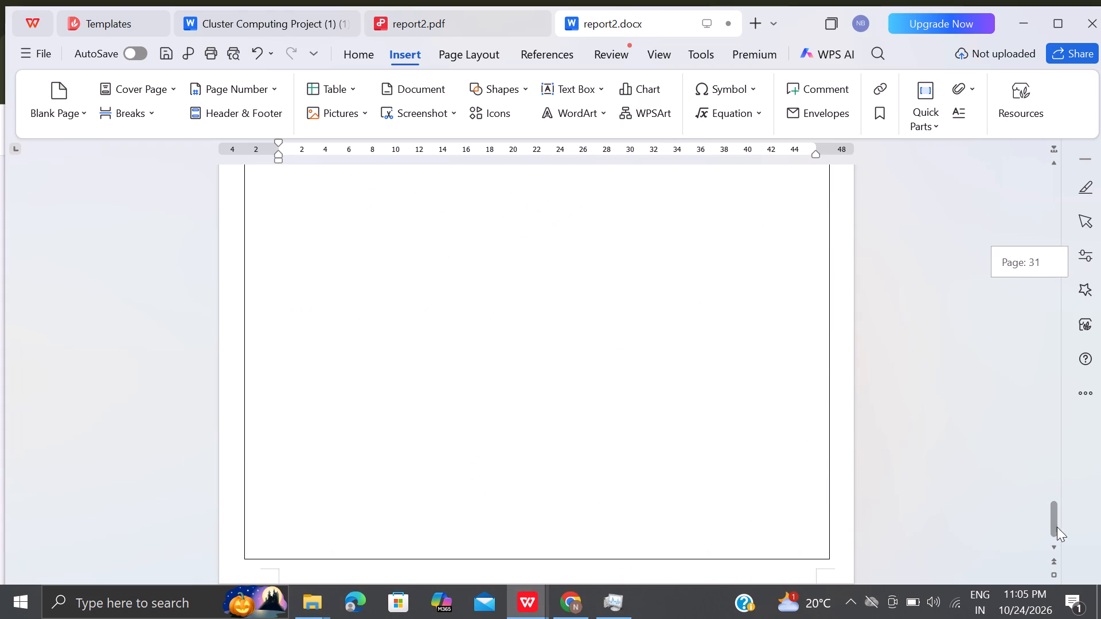
drag(1057, 527, 1043, 300)
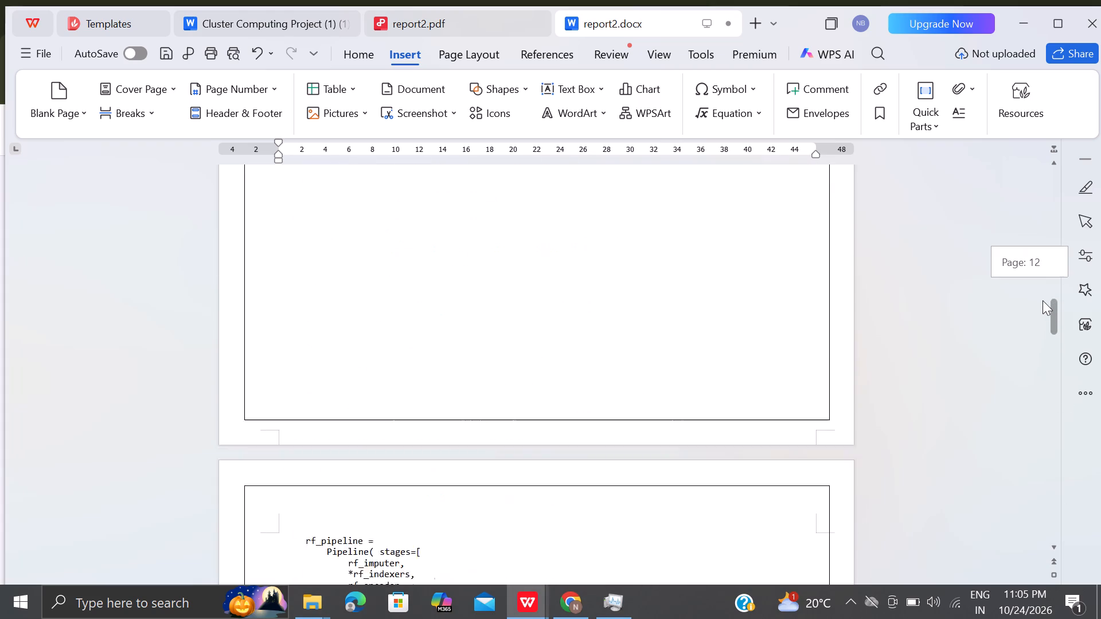
drag(1043, 300, 1030, 244)
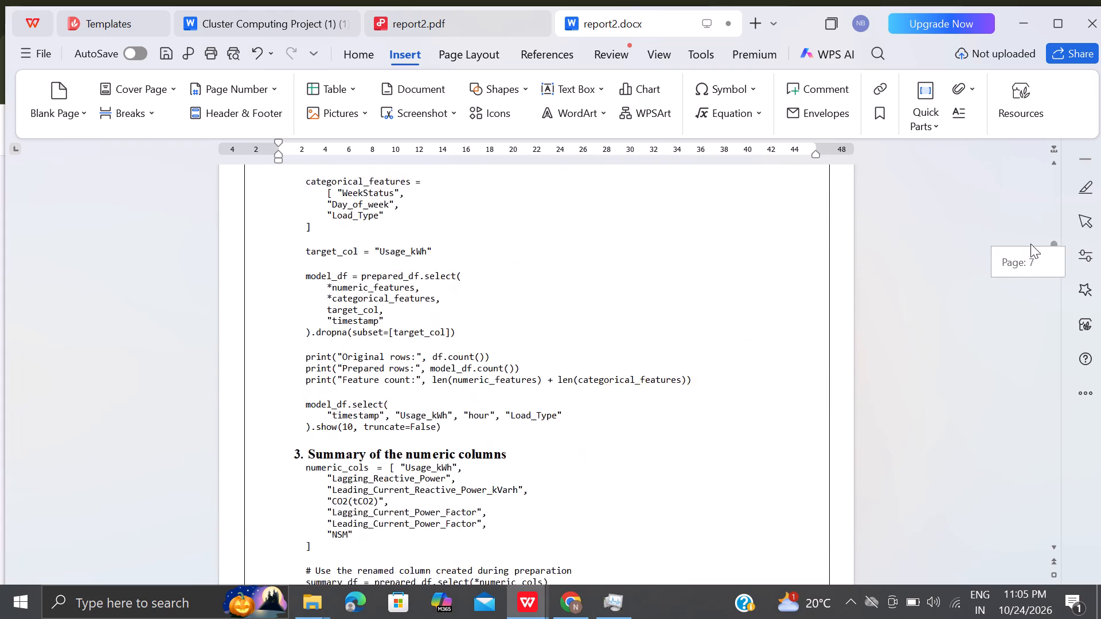
drag(1030, 244, 1023, 100)
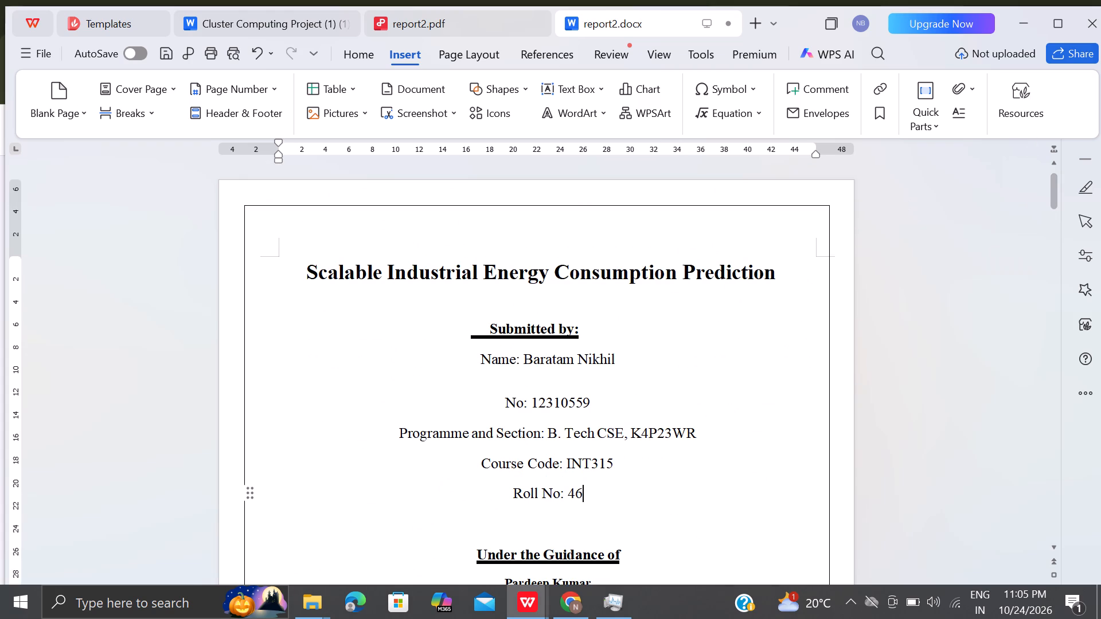
click(22, 62)
click(100, 288)
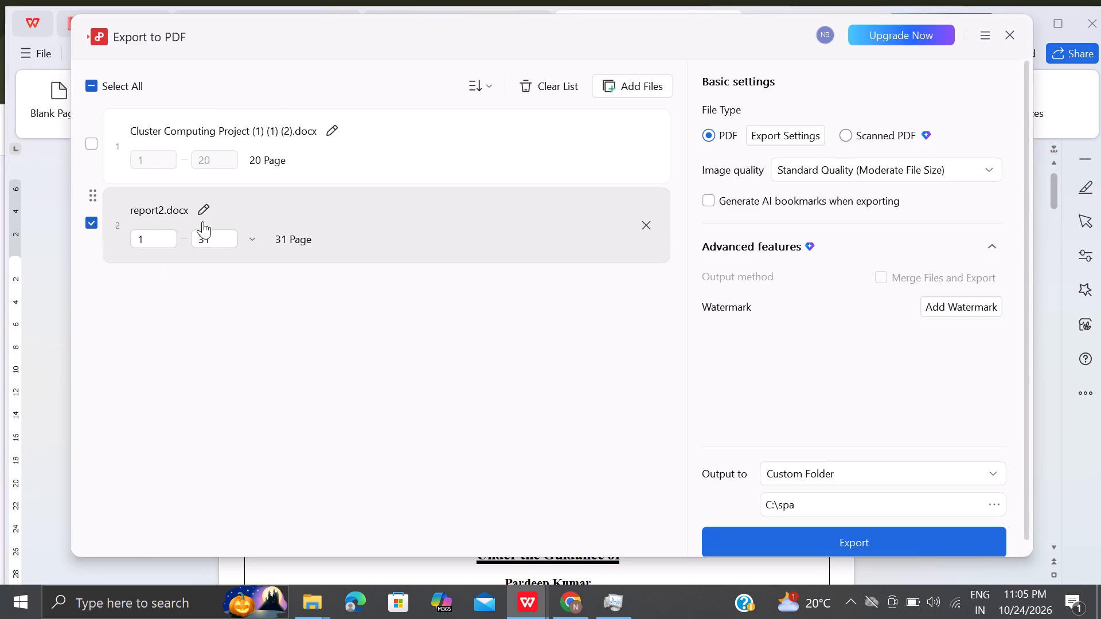
click(198, 211)
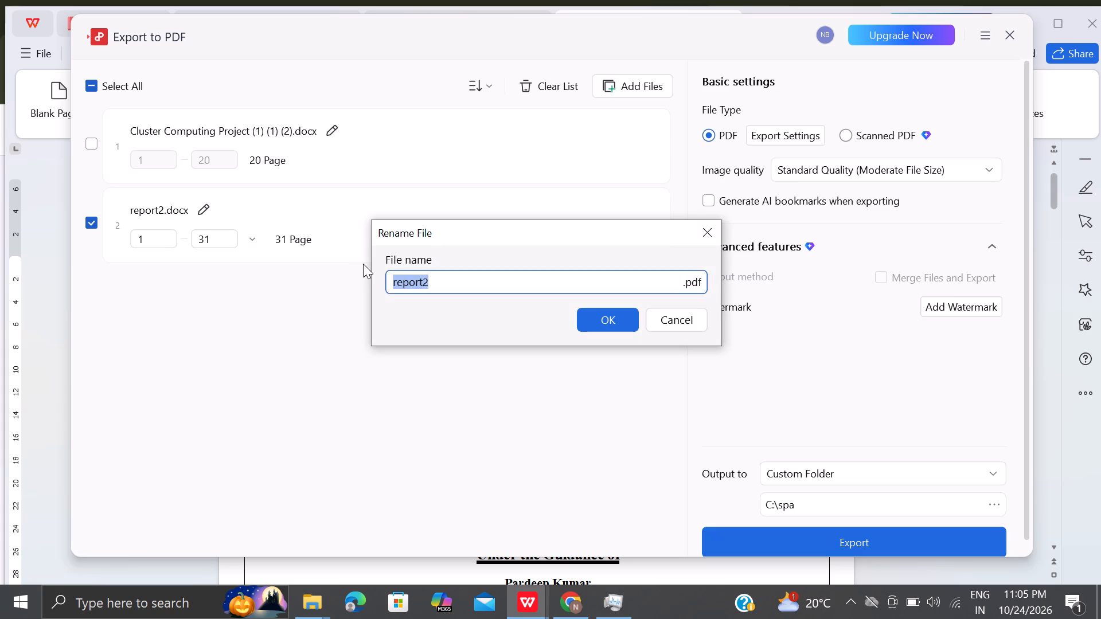
click(539, 290)
key(BackSpace)
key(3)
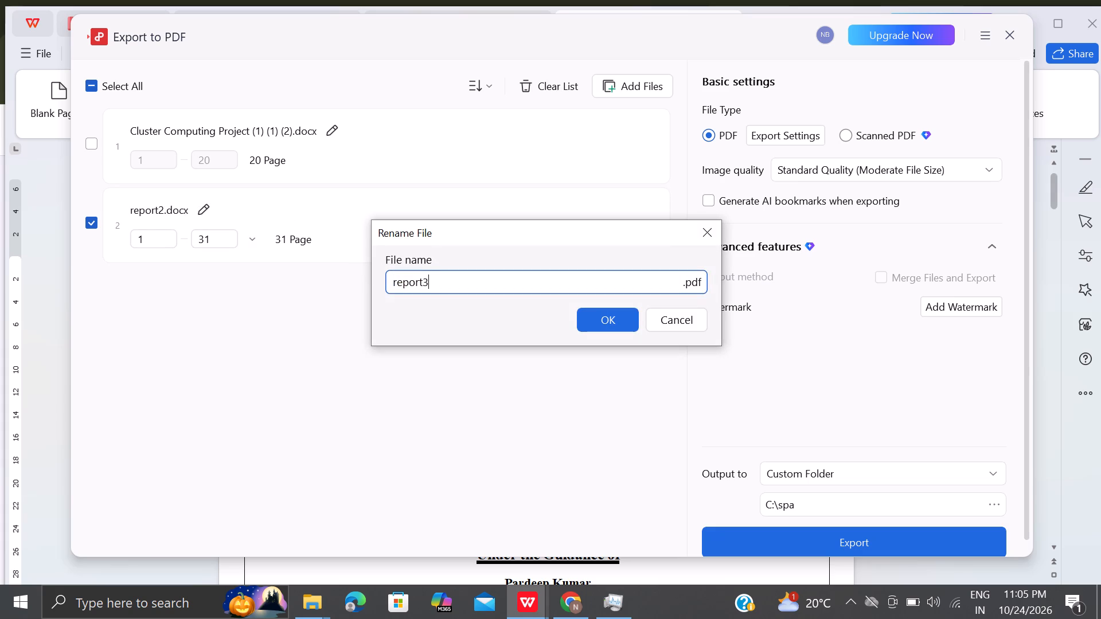
click(606, 316)
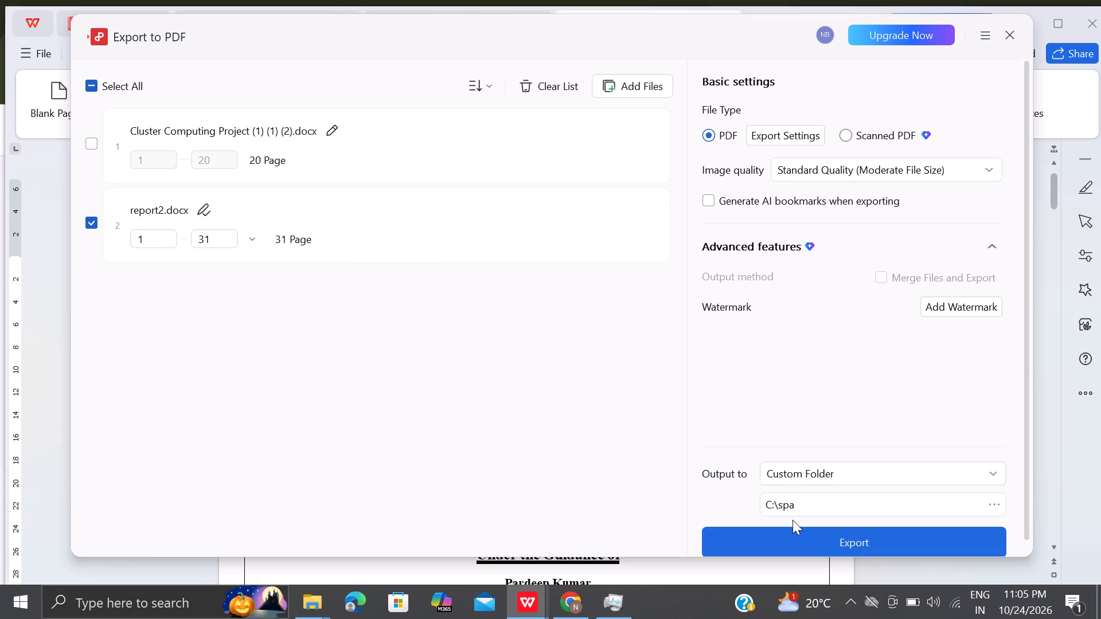
click(821, 539)
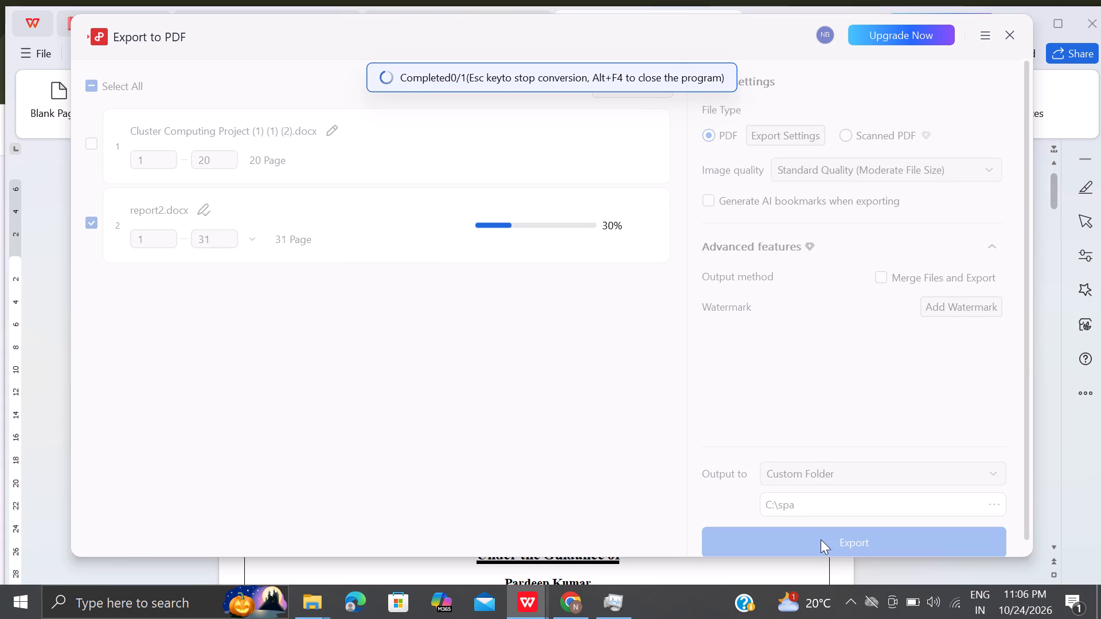
Switch to the university portal's assignment upload page and attach report3.pdf to the INT315 Cluster Computing Project assignment.
click(571, 608)
click(635, 5)
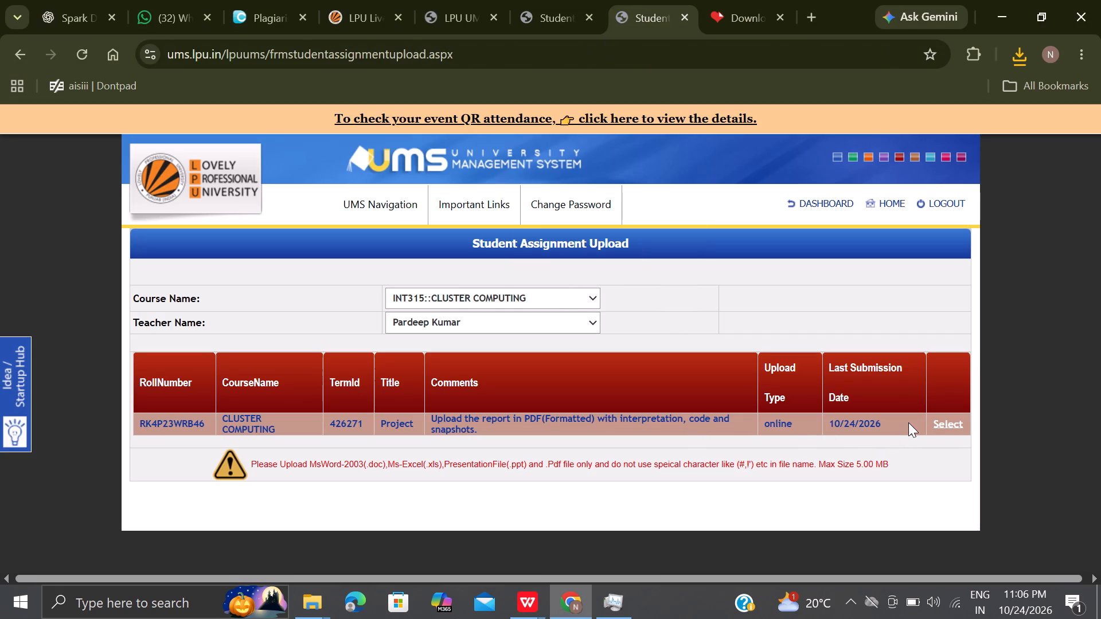
click(950, 424)
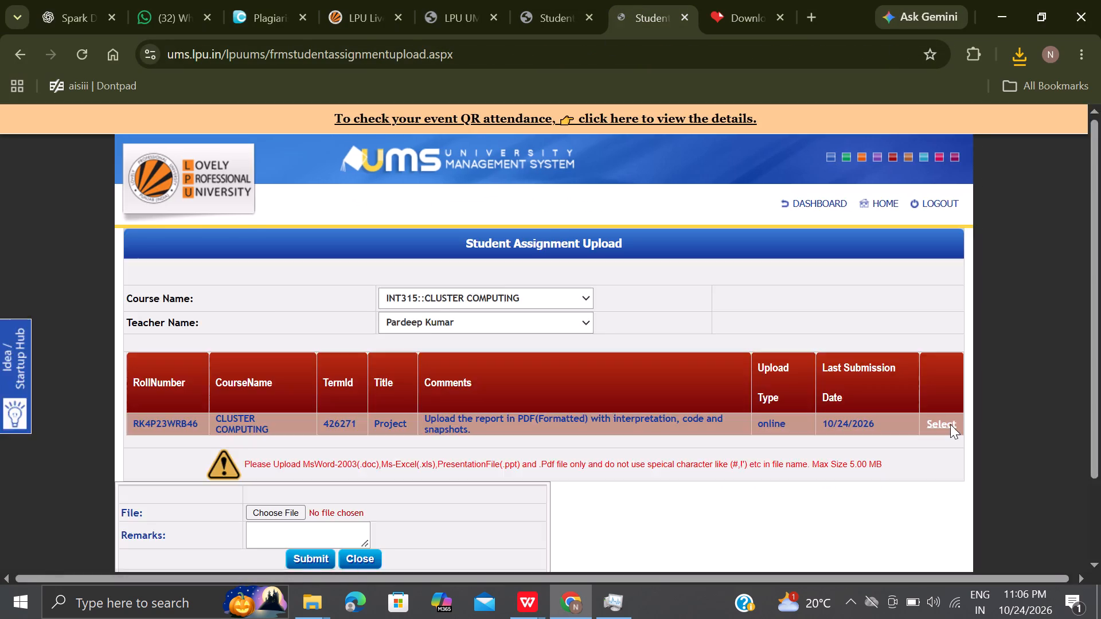
click(459, 300)
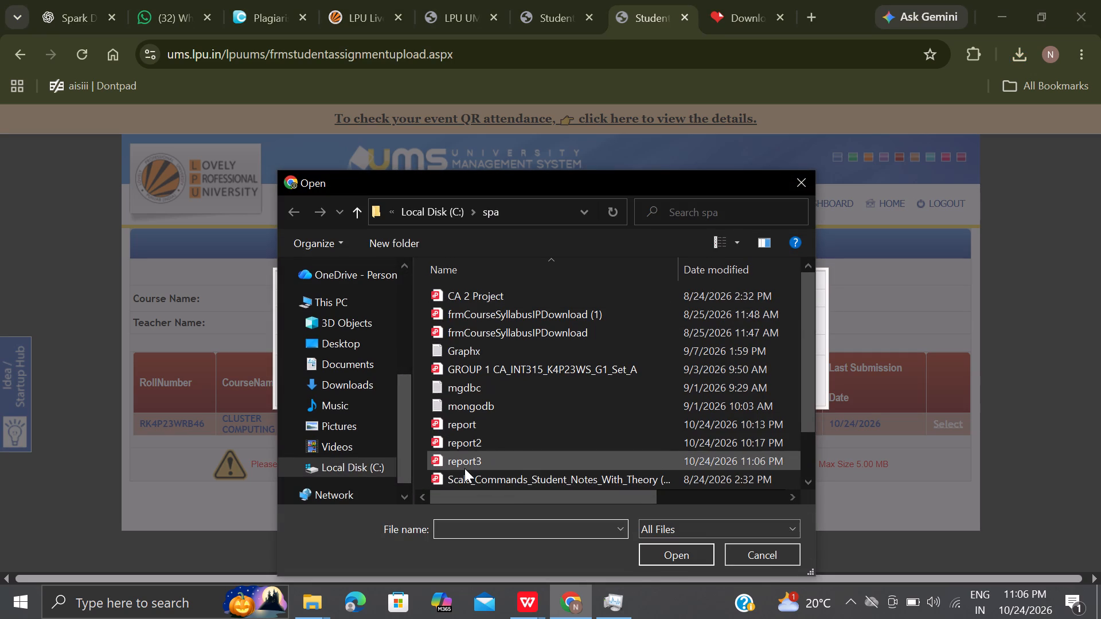
click(462, 467)
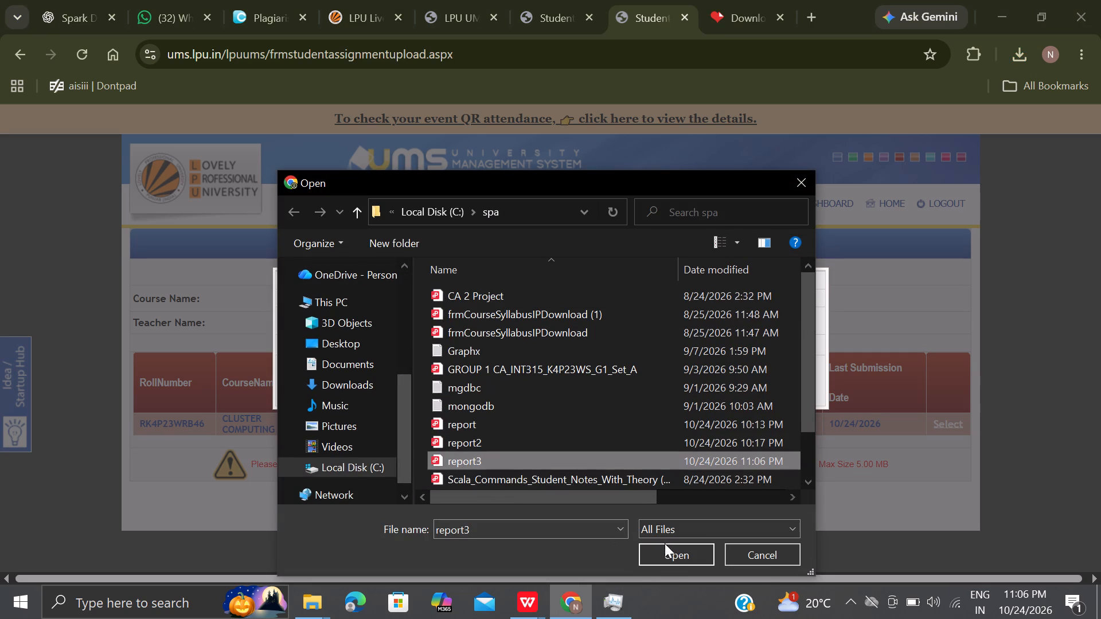
click(670, 553)
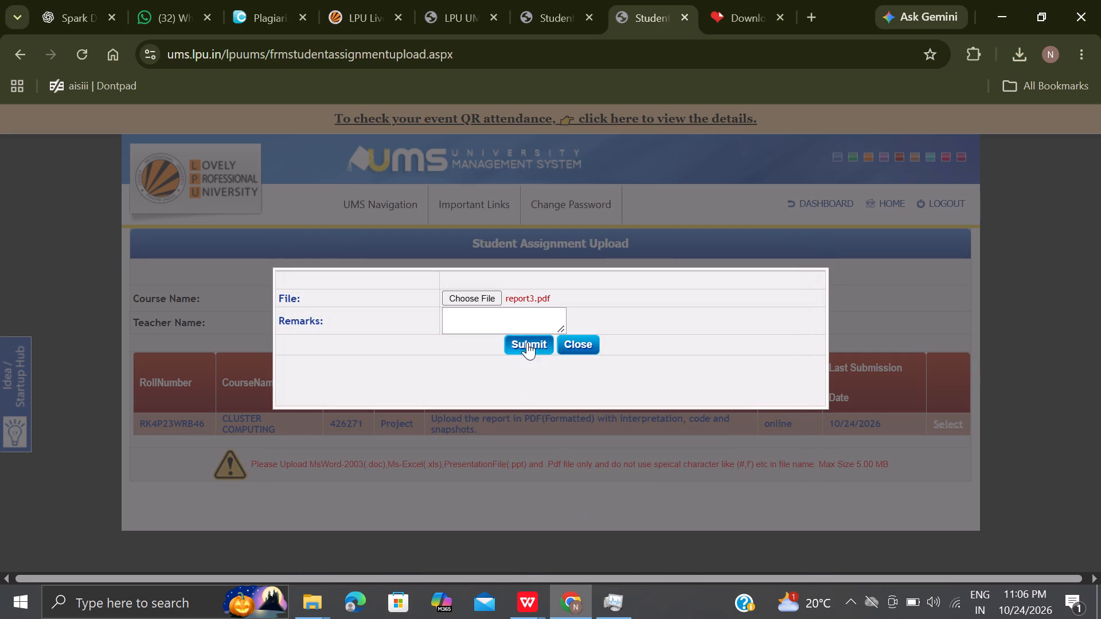
Enter only the student's registration number as the remarks and submit the Project assignment.
click(473, 316)
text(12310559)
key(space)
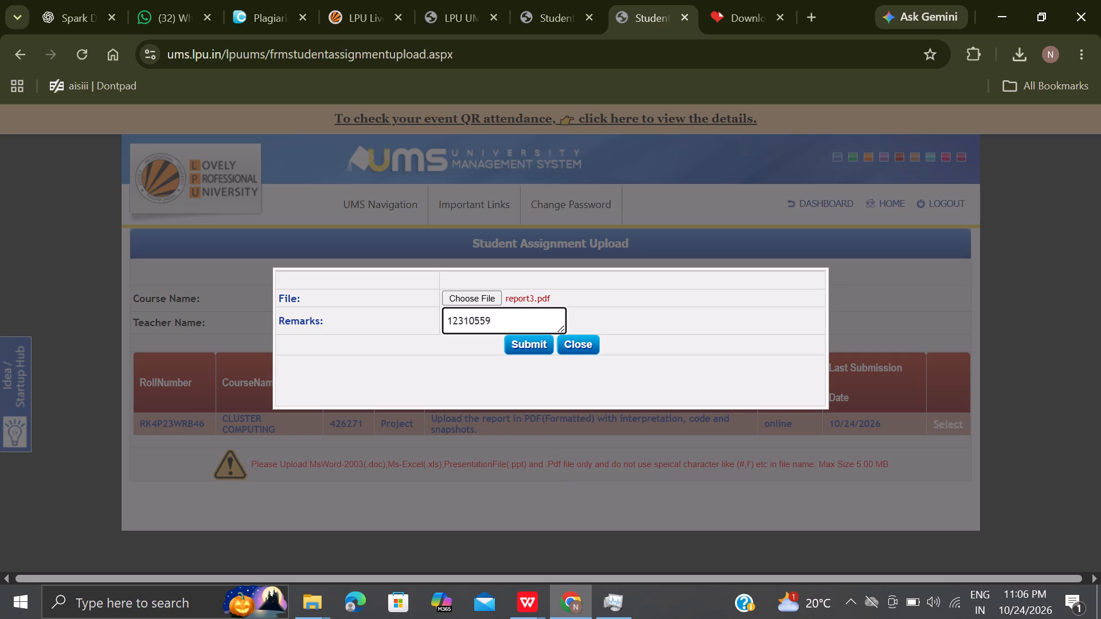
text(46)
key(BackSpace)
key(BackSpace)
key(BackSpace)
click(536, 338)
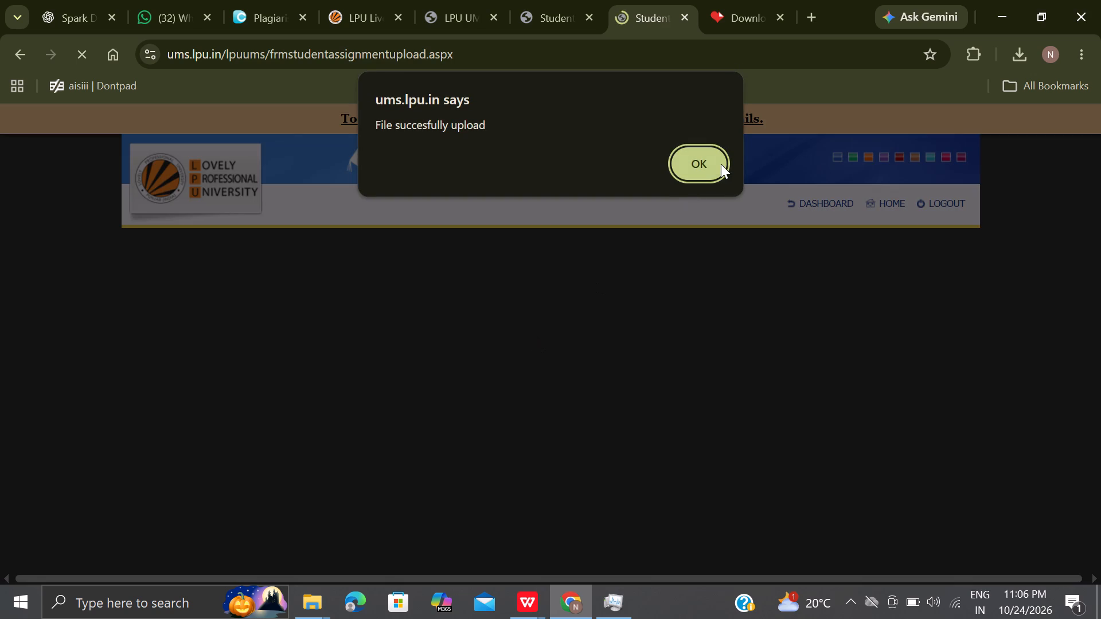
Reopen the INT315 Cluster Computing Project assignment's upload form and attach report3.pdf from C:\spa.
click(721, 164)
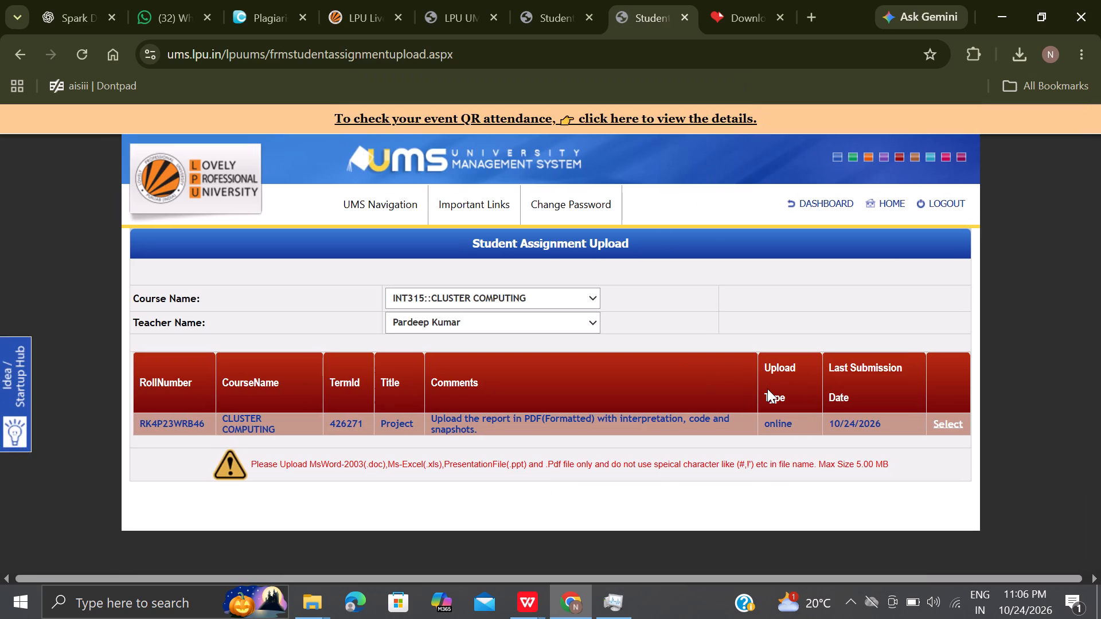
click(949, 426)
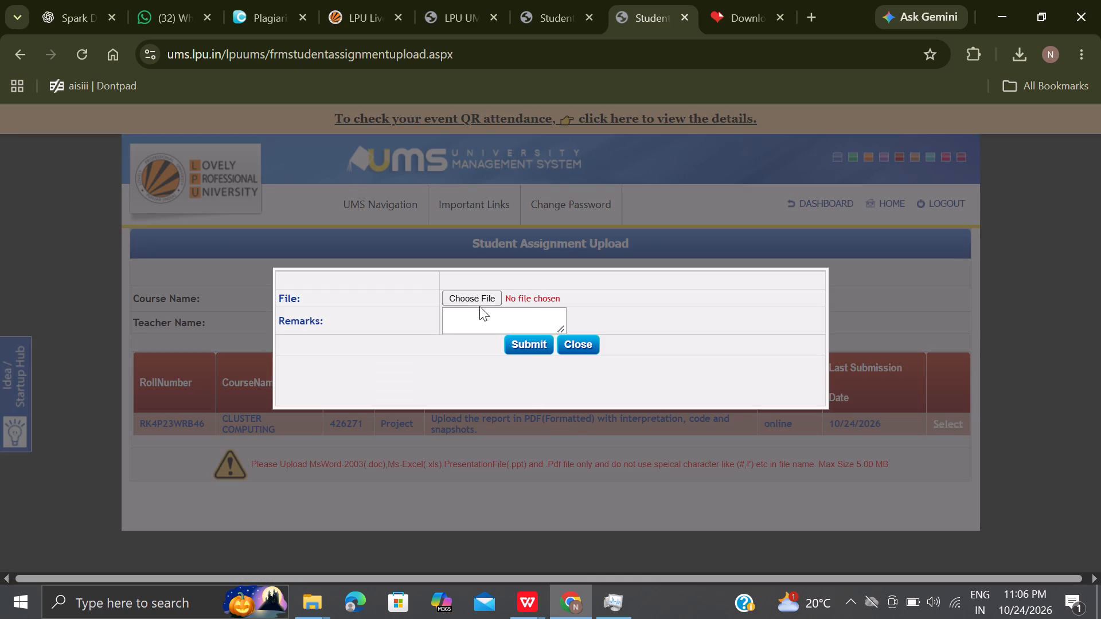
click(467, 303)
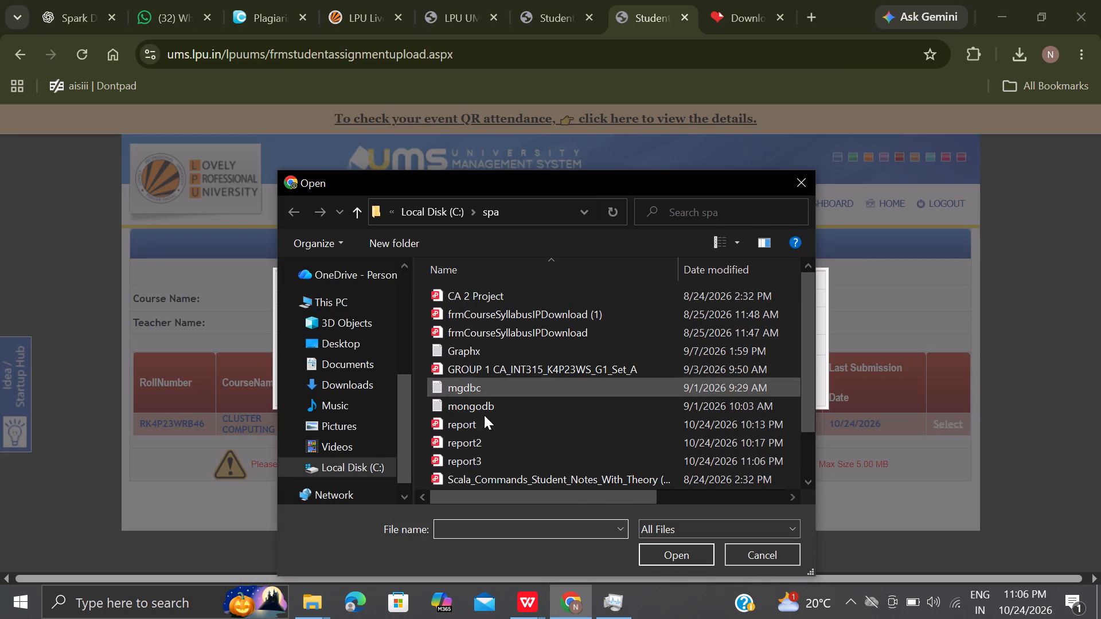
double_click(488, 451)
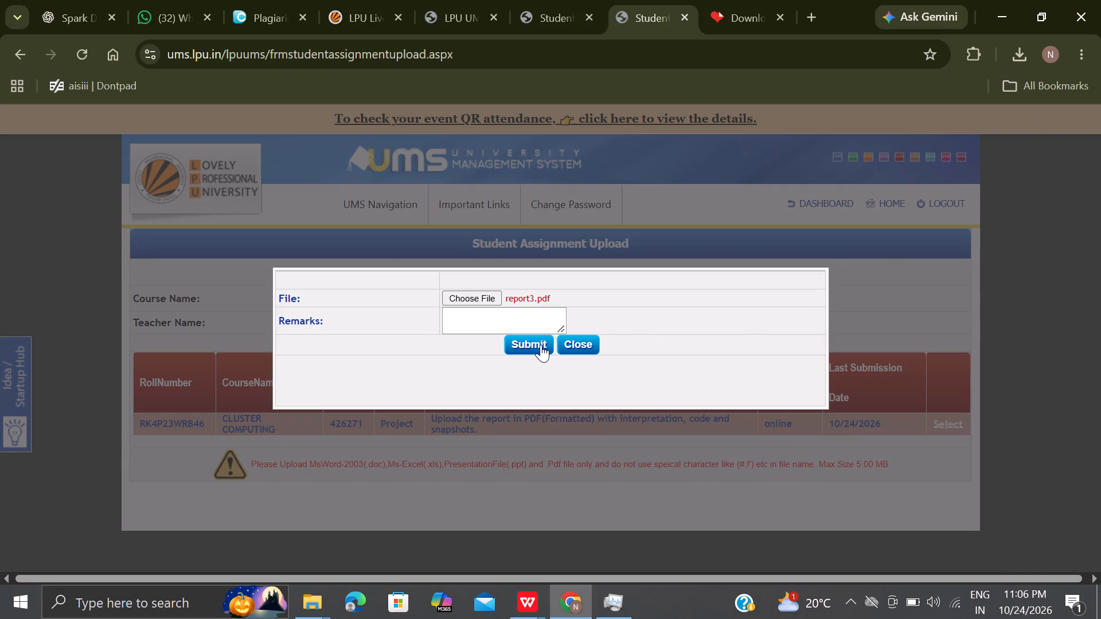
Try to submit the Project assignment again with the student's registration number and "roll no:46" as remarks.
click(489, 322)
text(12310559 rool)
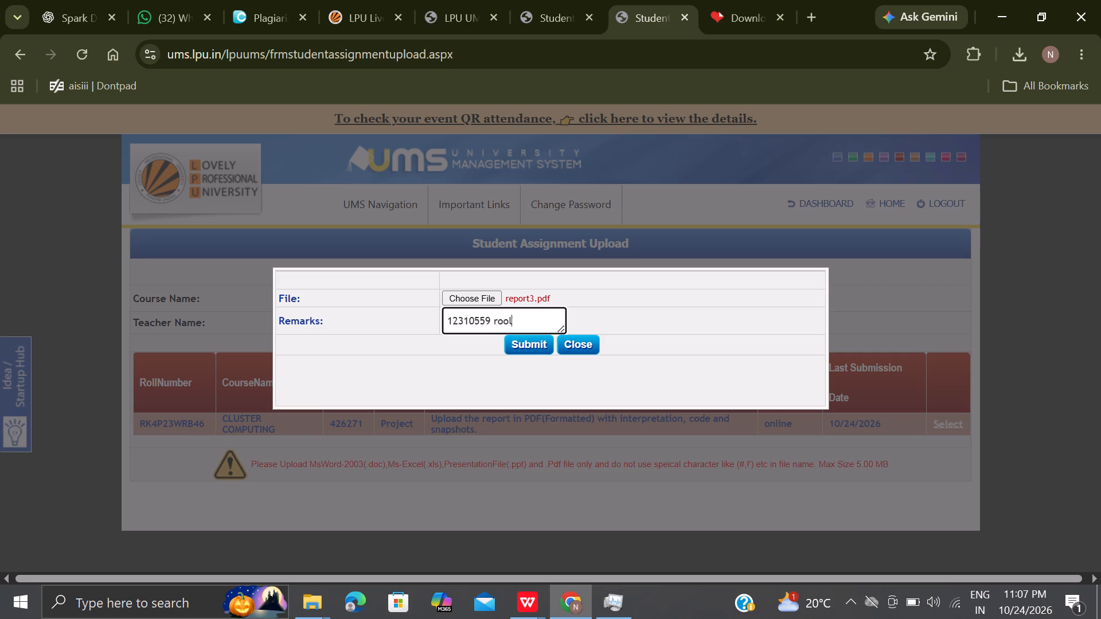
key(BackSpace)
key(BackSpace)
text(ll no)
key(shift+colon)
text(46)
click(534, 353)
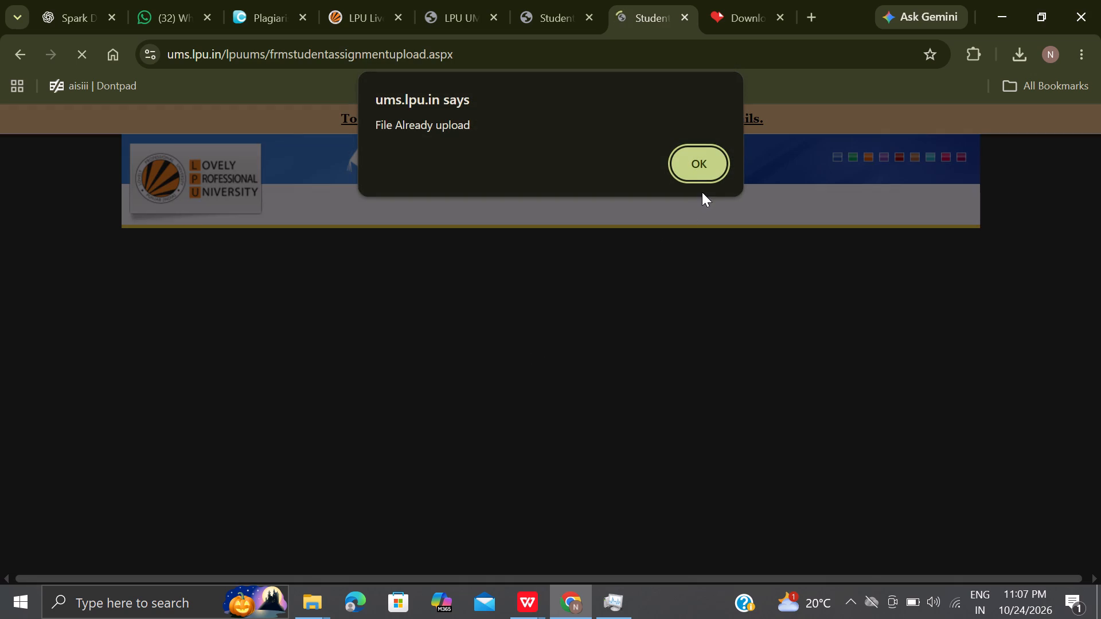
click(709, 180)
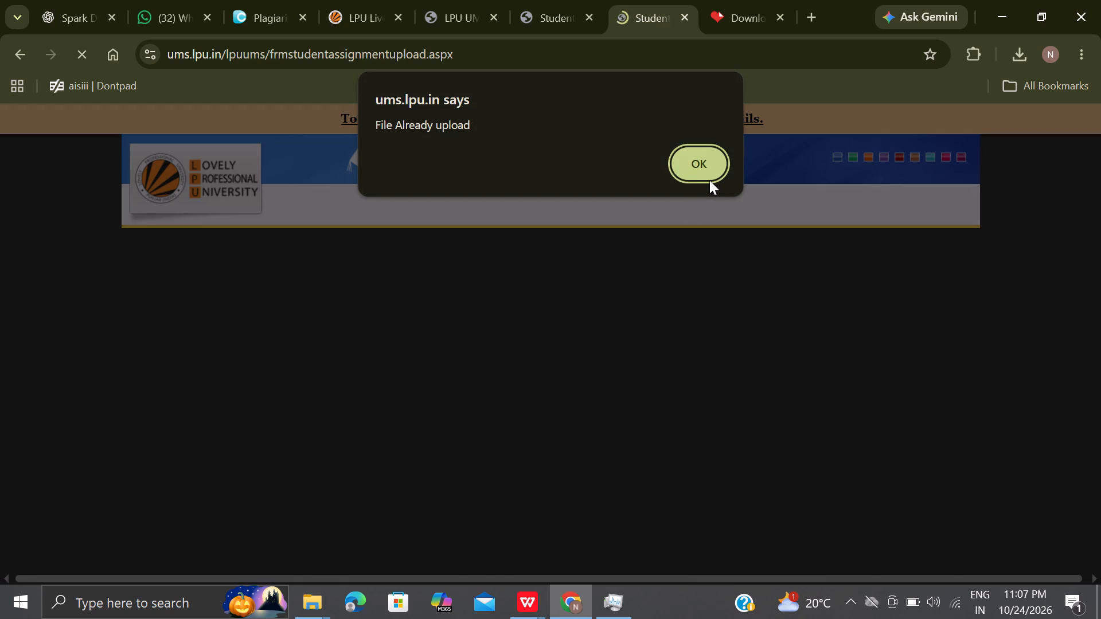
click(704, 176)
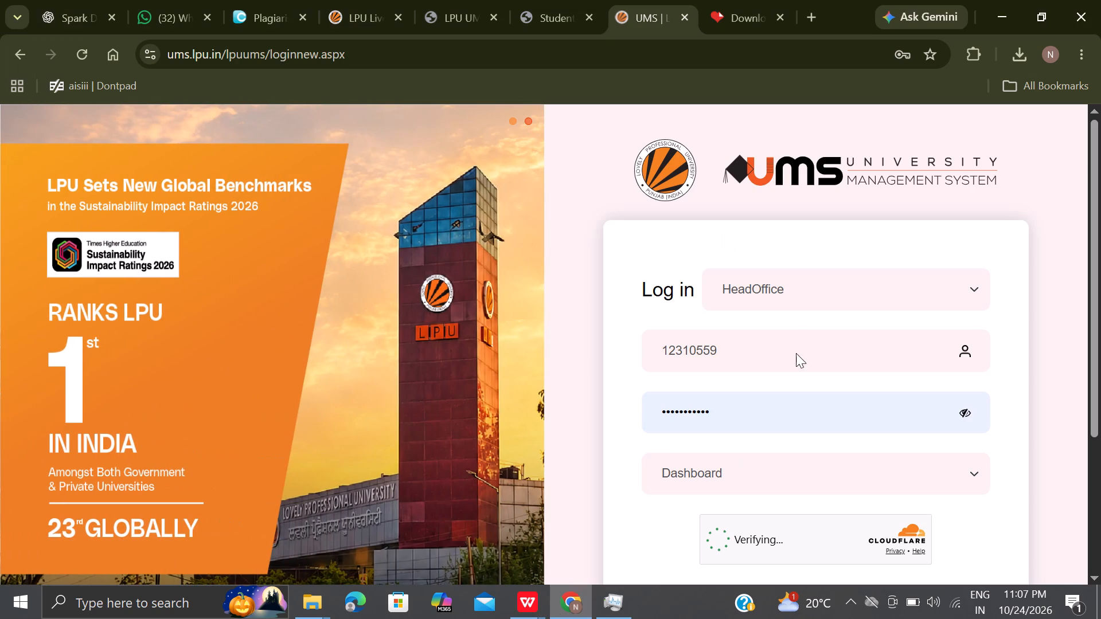
Log back in to the university portal's dashboard with the prefilled credentials and postpone the eligible-drives notice.
scroll(786, 322, down, 2)
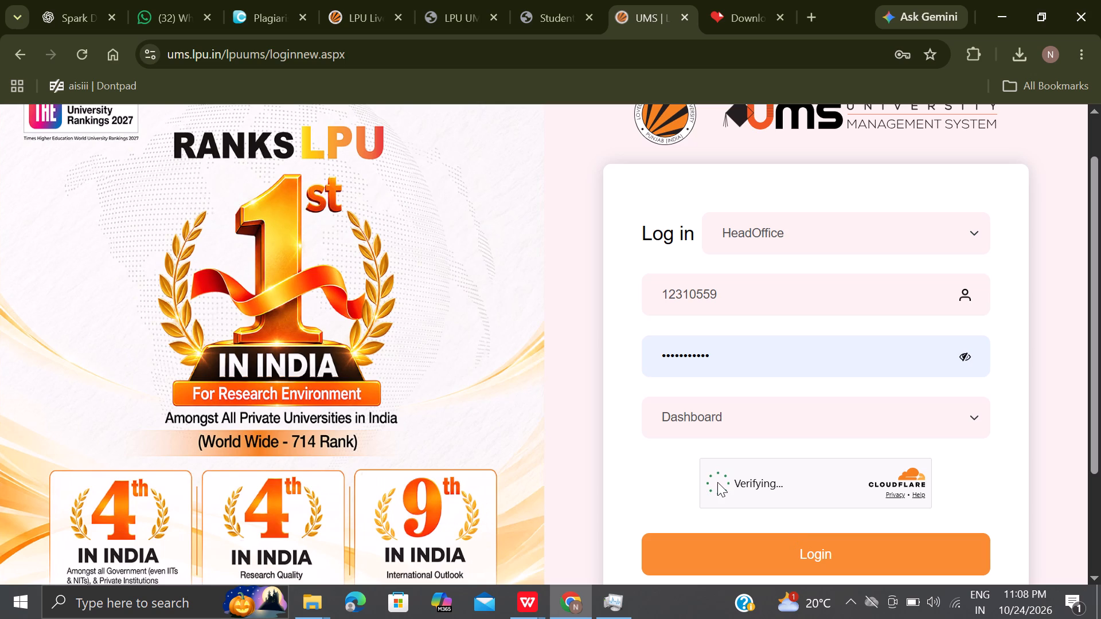
click(809, 559)
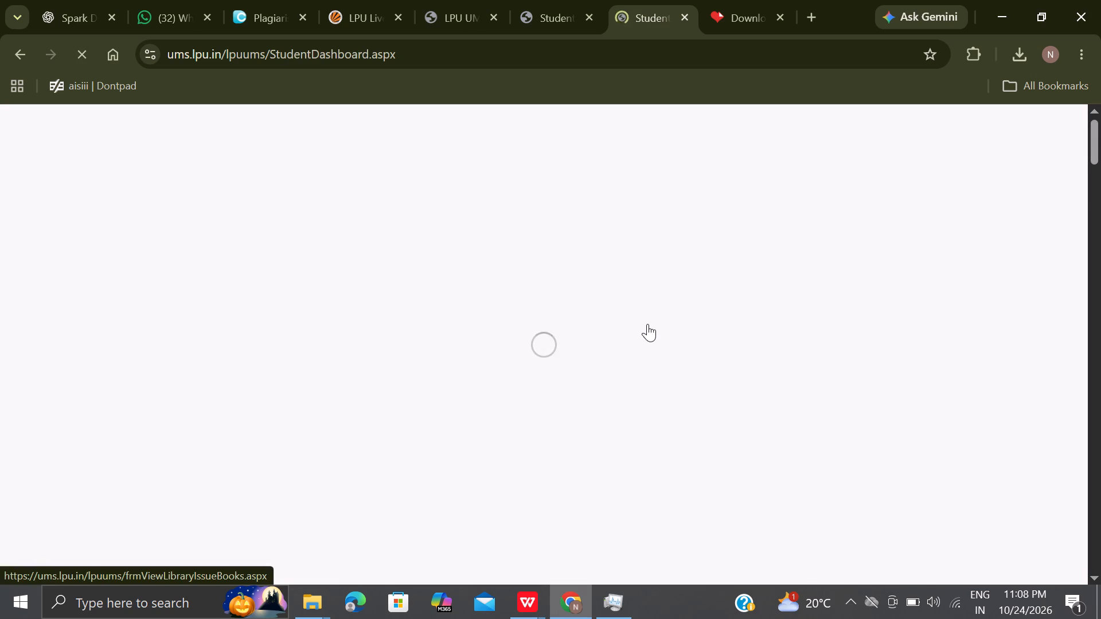
scroll(658, 541, down, 1)
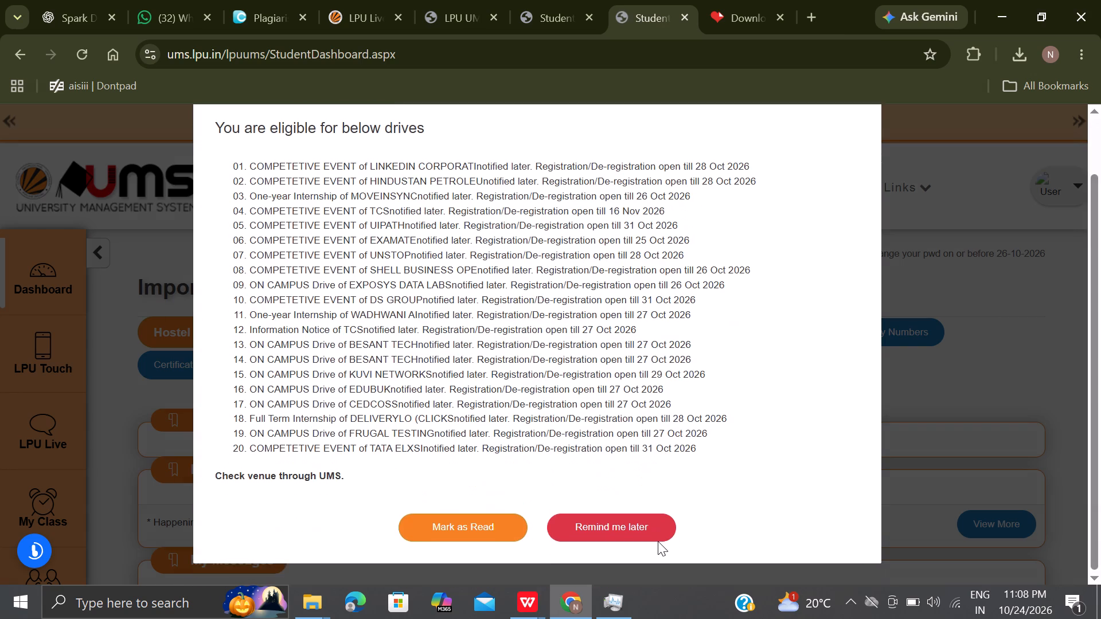
scroll(658, 541, down, 1)
click(651, 537)
Open the assignment upload page from the pending CSE494 assignment and choose INT315 Cluster Computing with its course teacher.
scroll(1063, 375, down, 3)
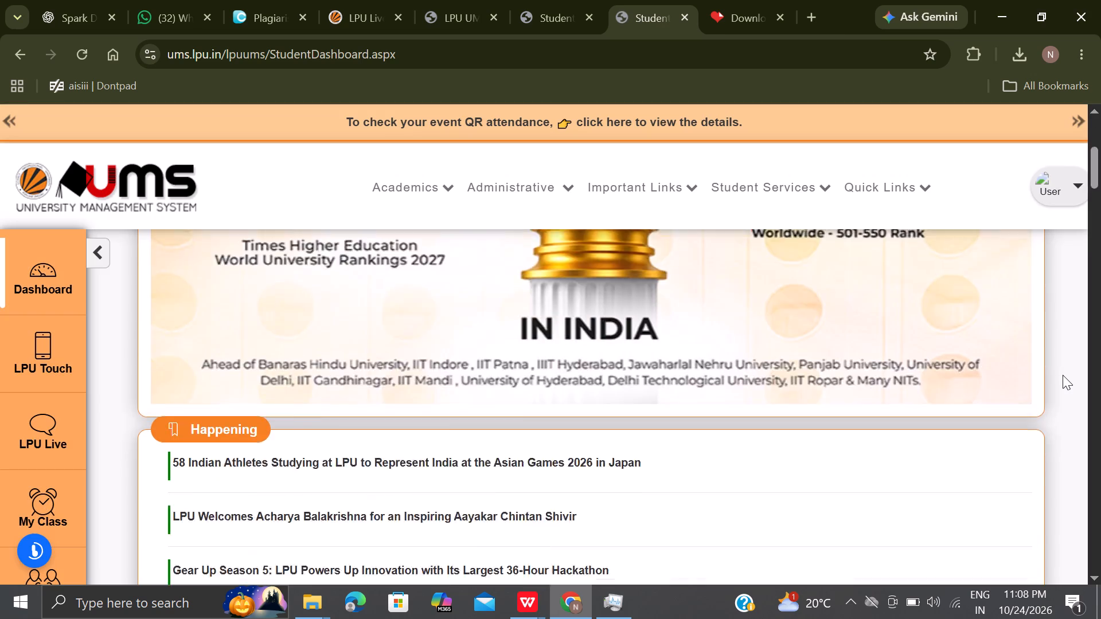
scroll(1063, 375, down, 8)
scroll(1063, 375, up, 1)
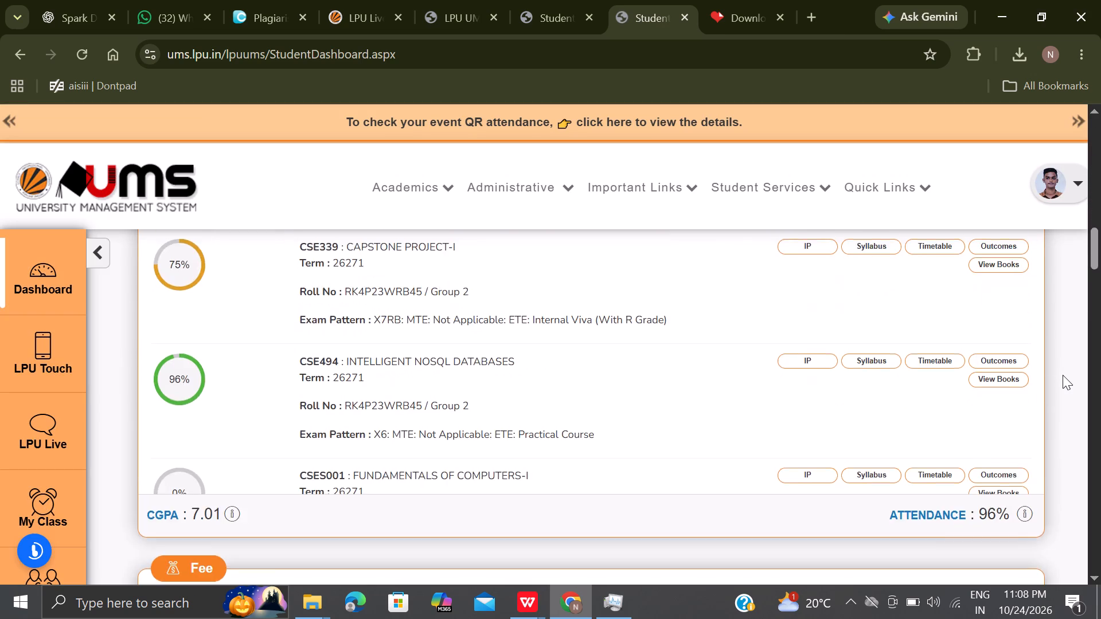
scroll(1063, 375, down, 7)
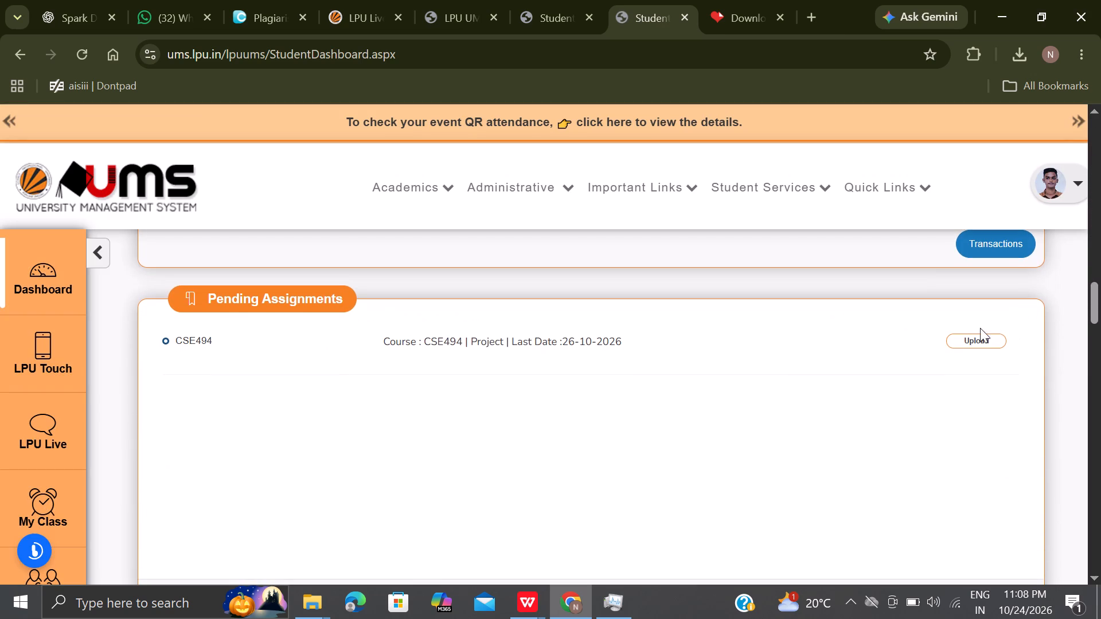
click(981, 338)
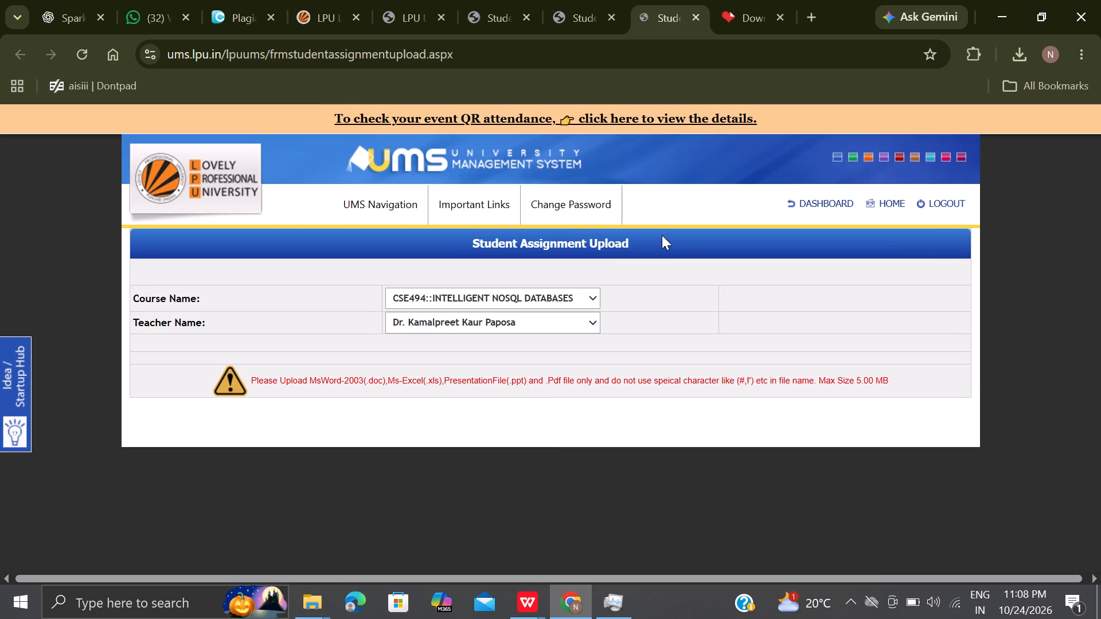
click(553, 291)
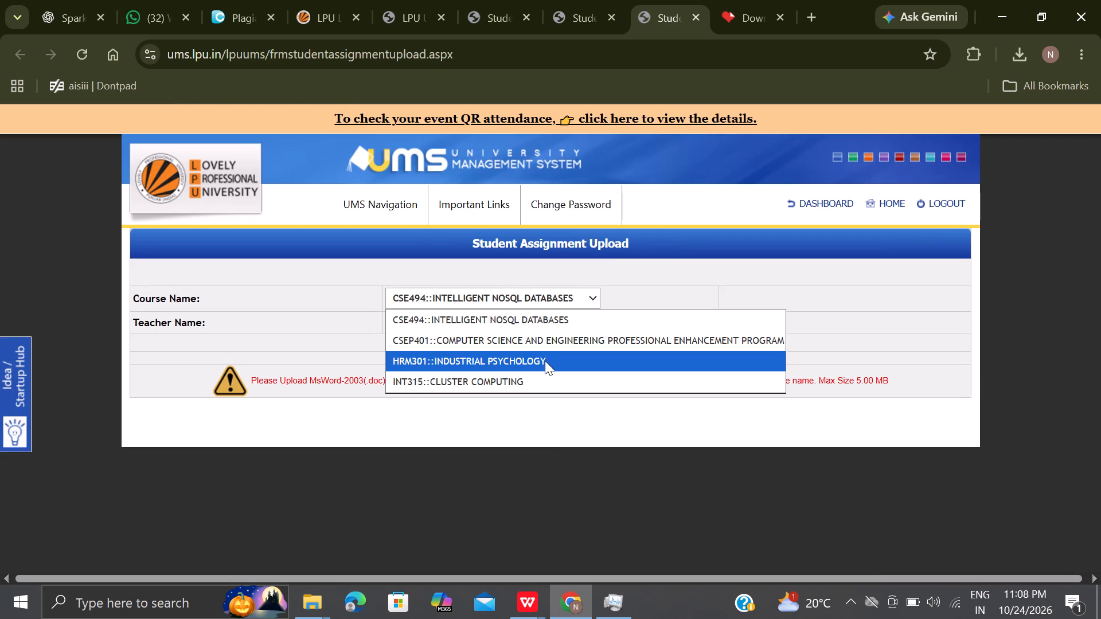
click(549, 373)
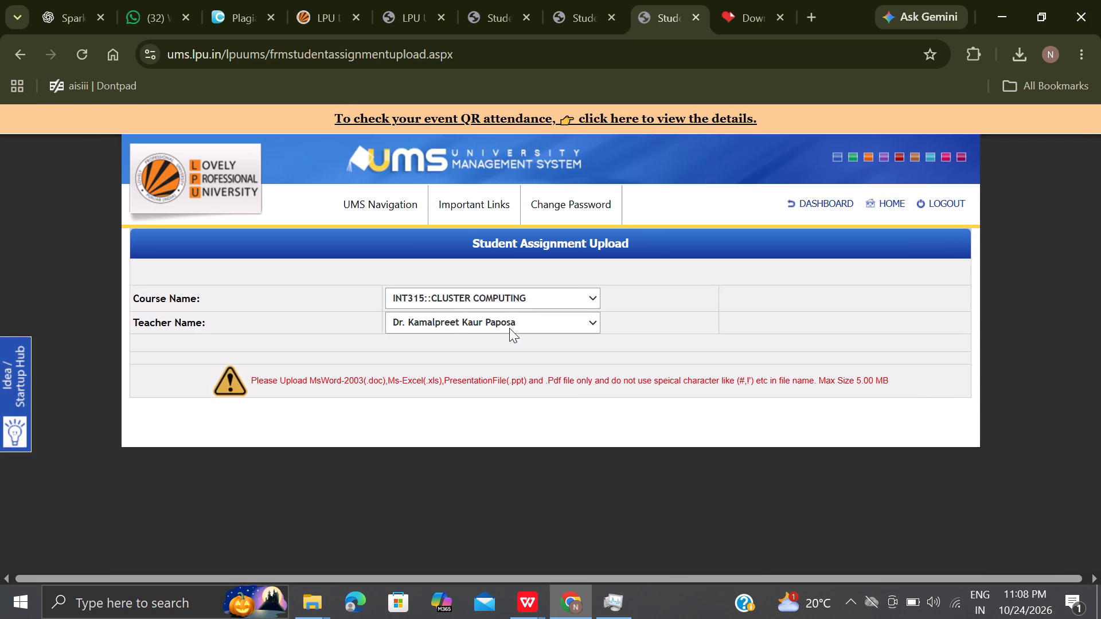
click(509, 328)
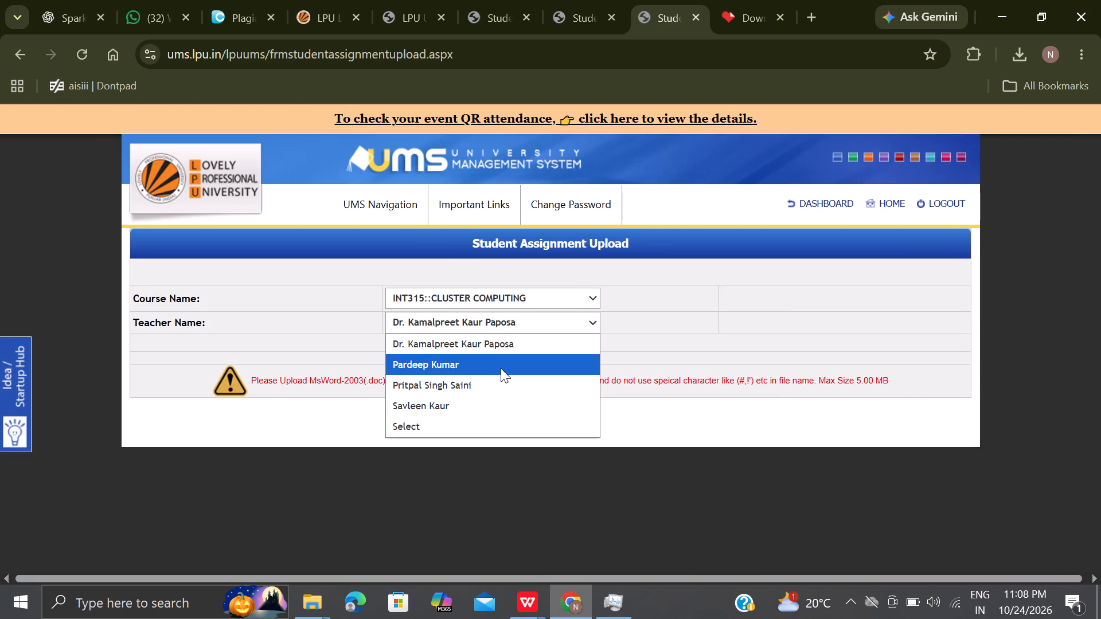
click(501, 368)
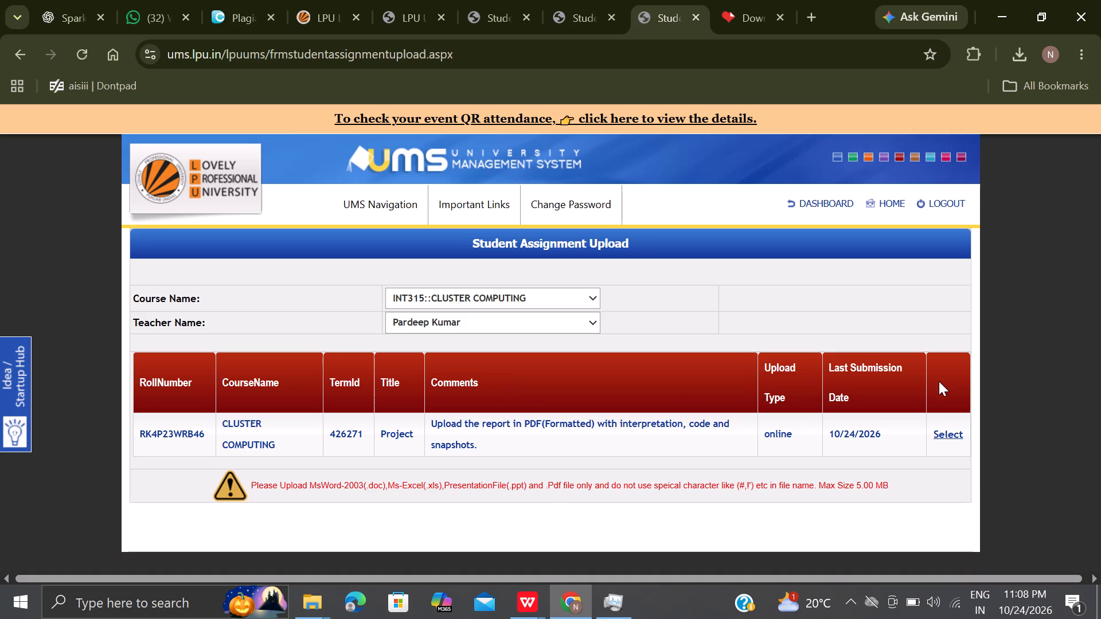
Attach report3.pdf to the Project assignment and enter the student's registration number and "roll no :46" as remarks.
click(949, 432)
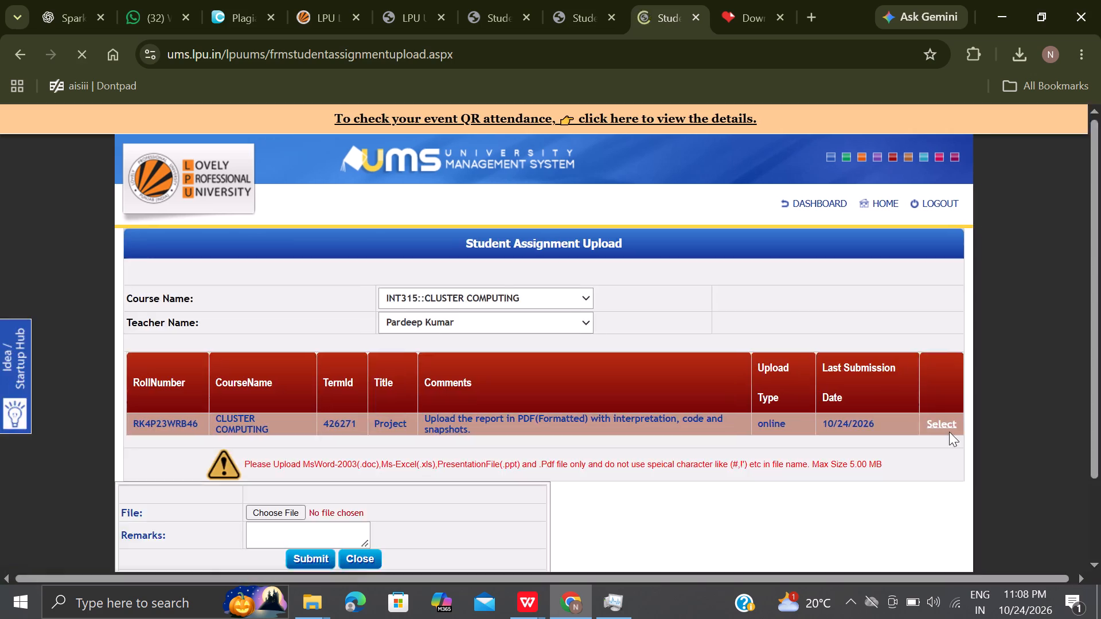
click(483, 299)
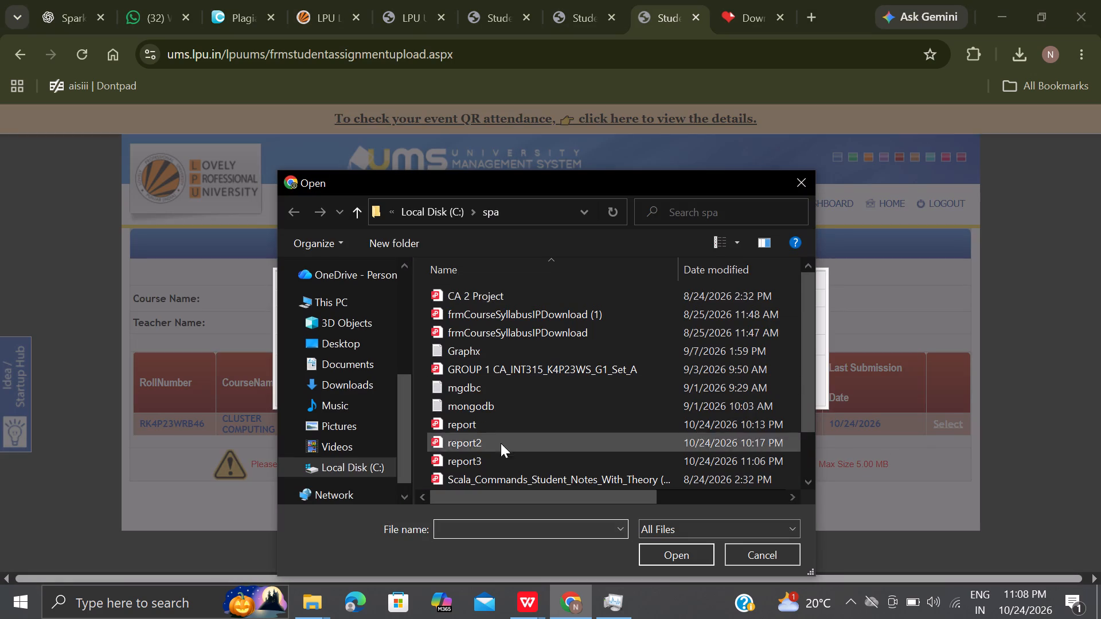
double_click(494, 463)
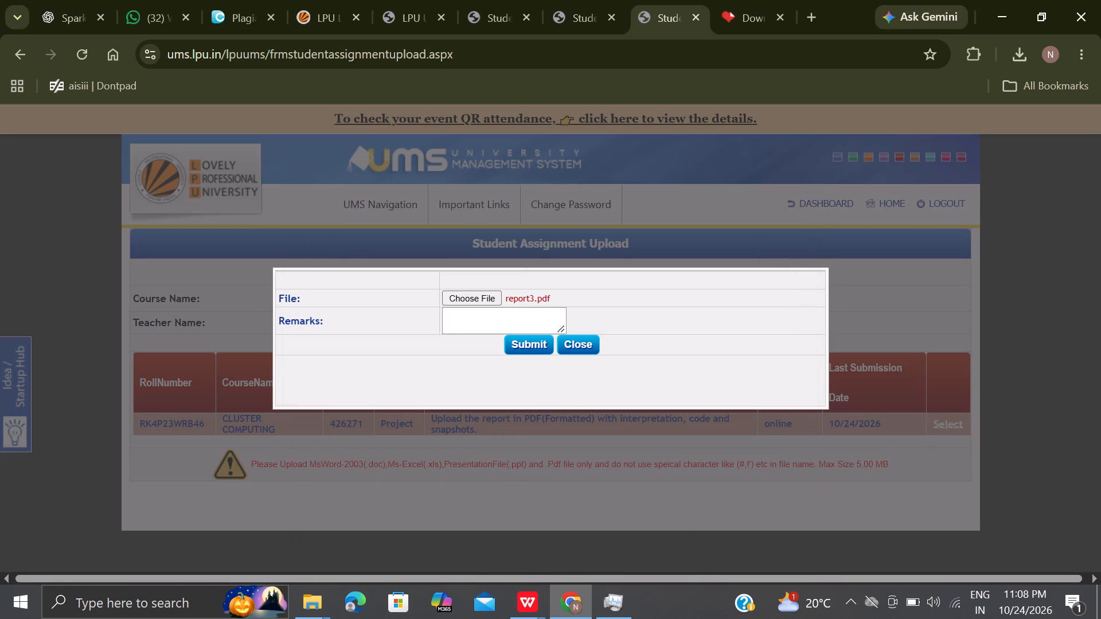
click(506, 323)
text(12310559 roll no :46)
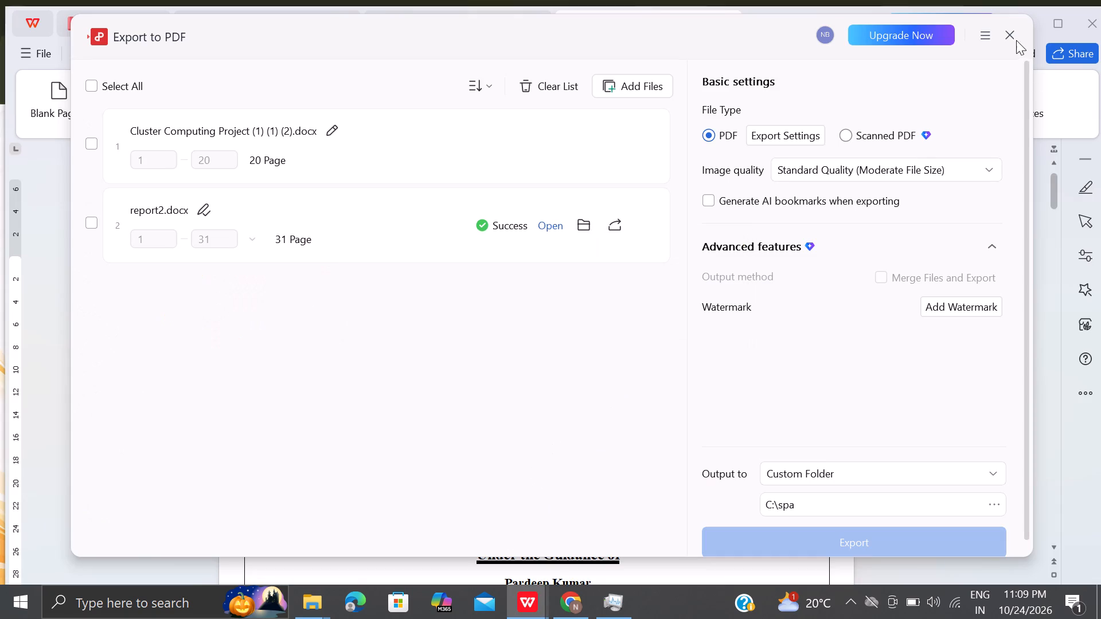
Switch to WPS Office, close the PDF export window and review the covers of report2.pdf, report2.docx and the Cluster Computing Project document.
click(1011, 36)
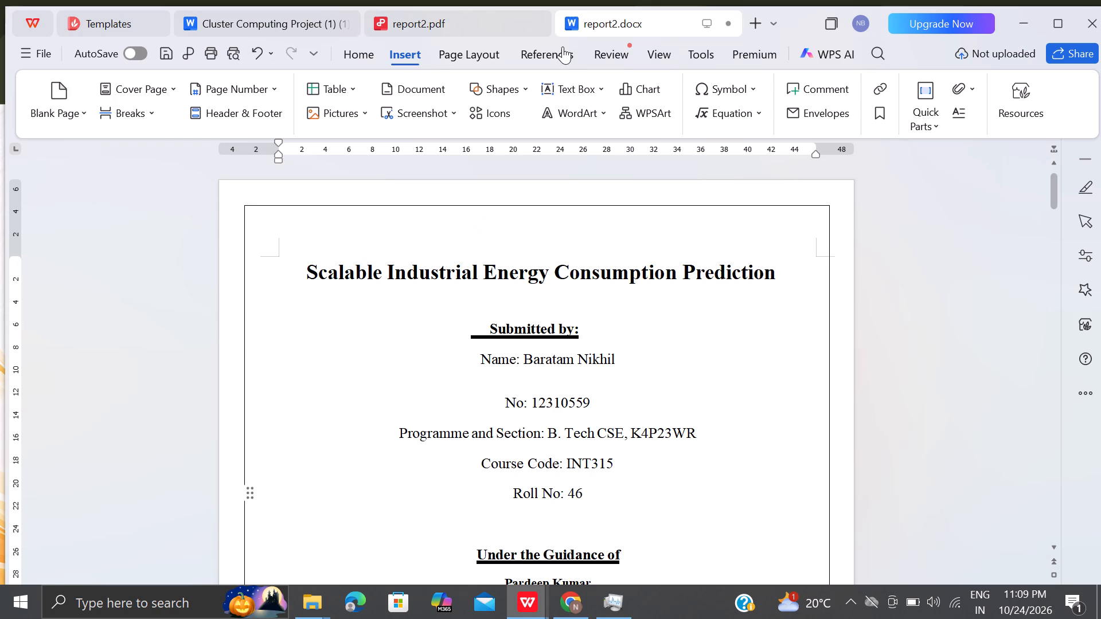
click(489, 17)
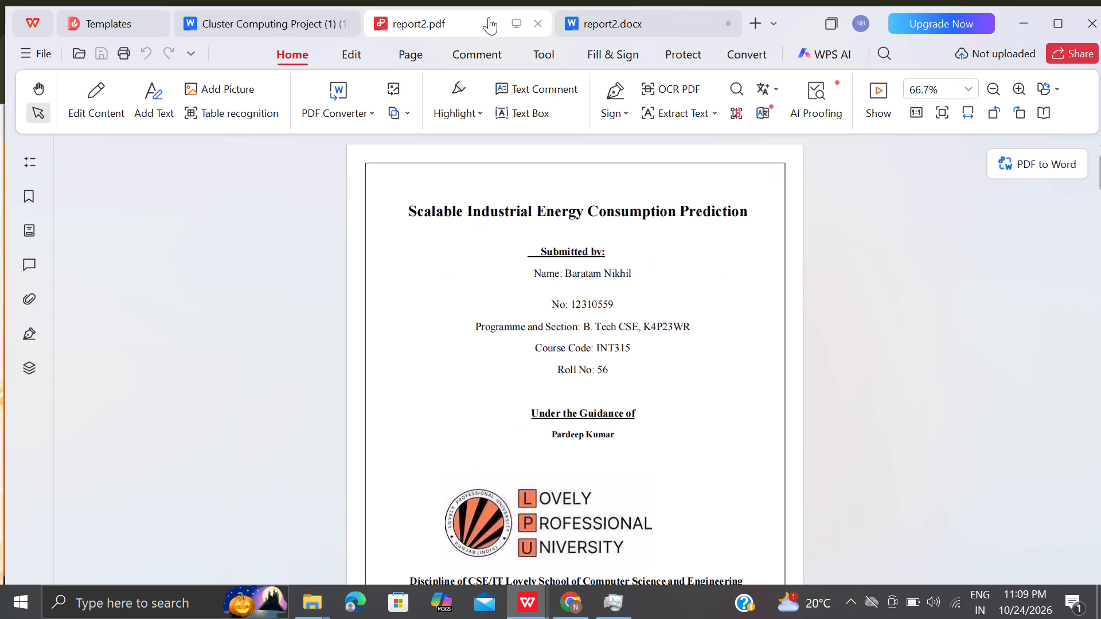
click(600, 11)
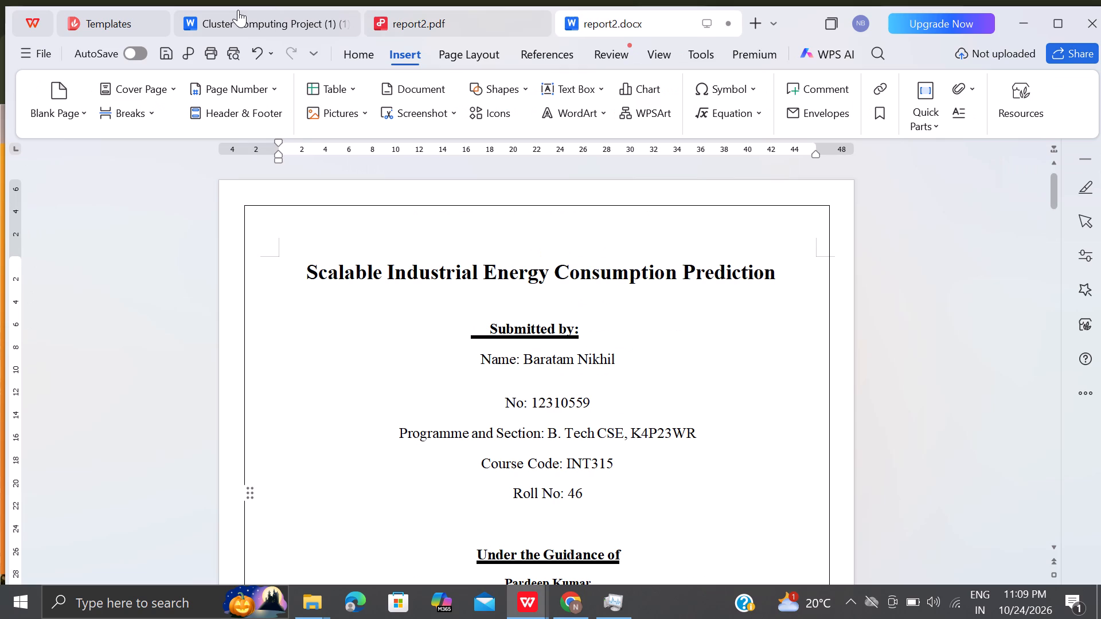
click(238, 10)
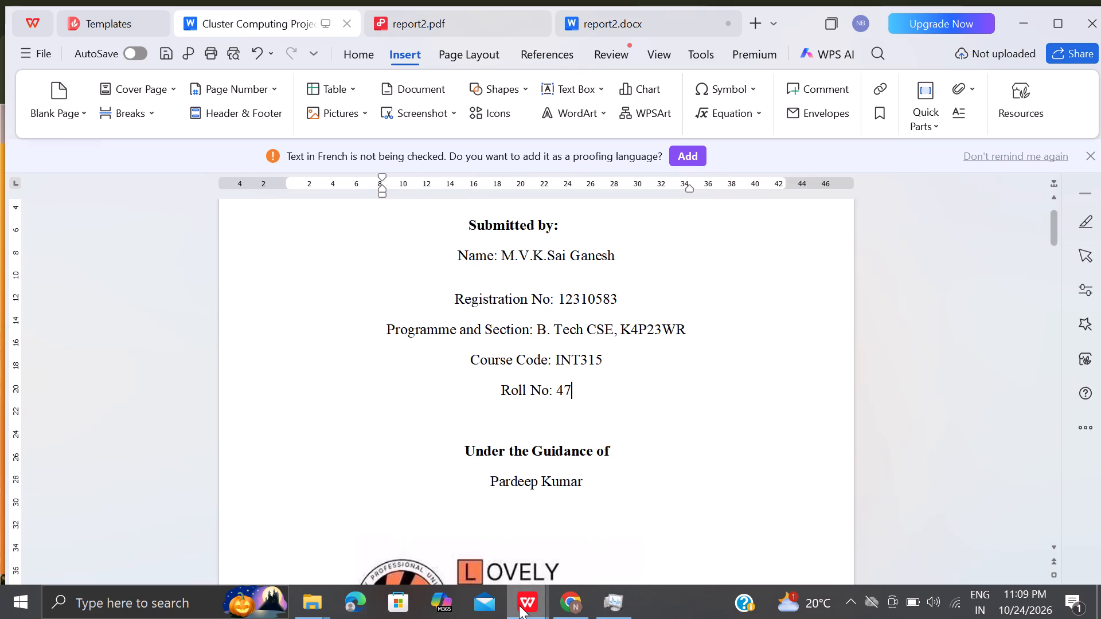
click(735, 343)
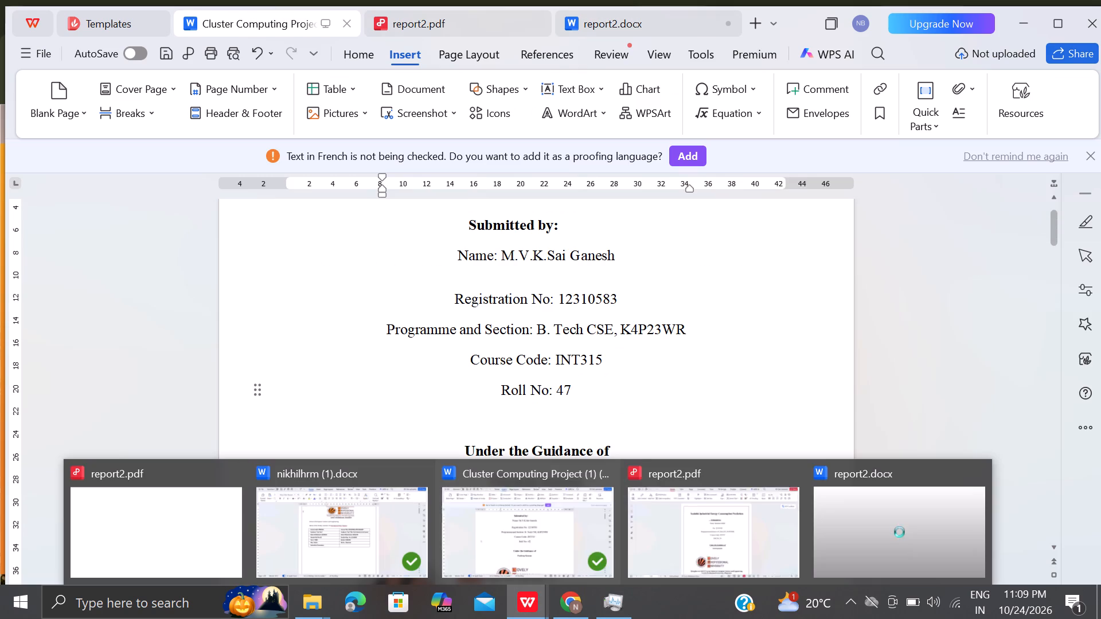
scroll(624, 451, down, 1)
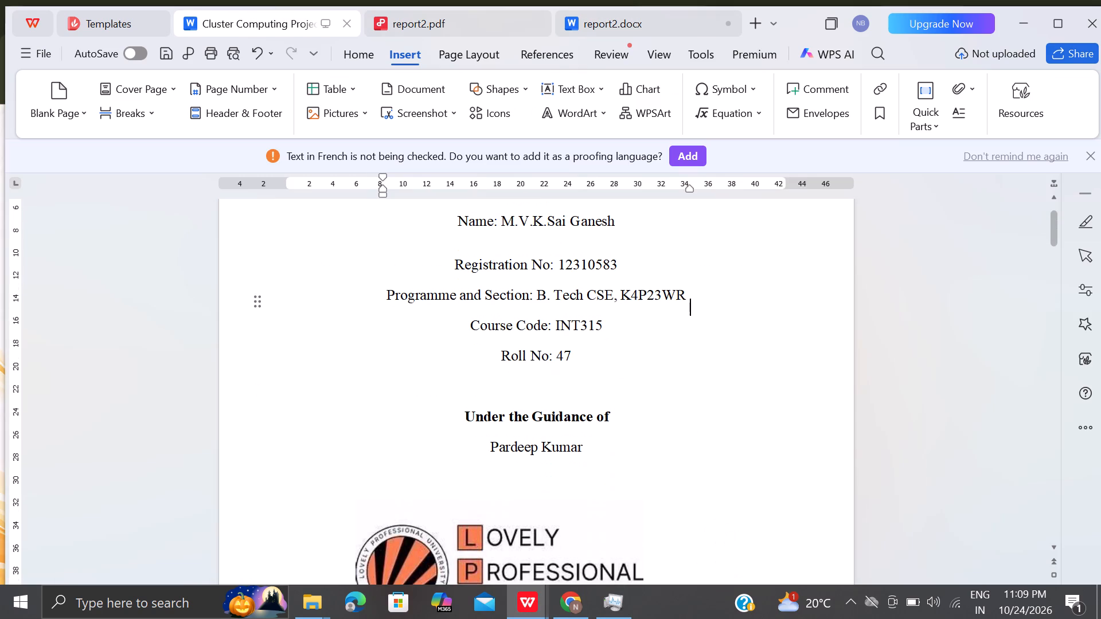
scroll(496, 407, down, 13)
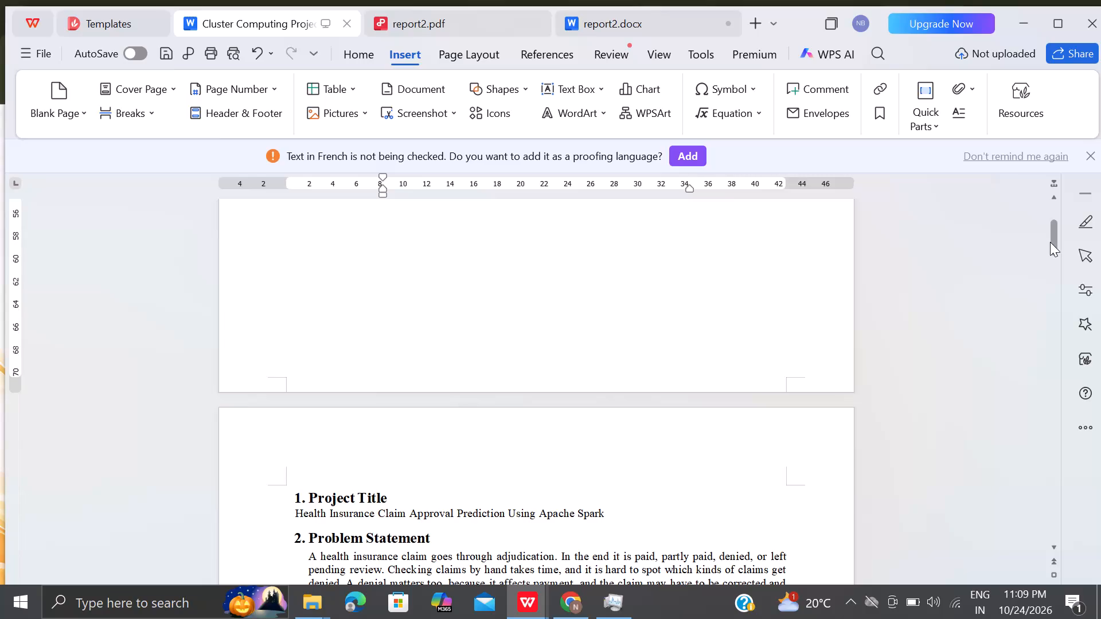
drag(1052, 242, 1050, 206)
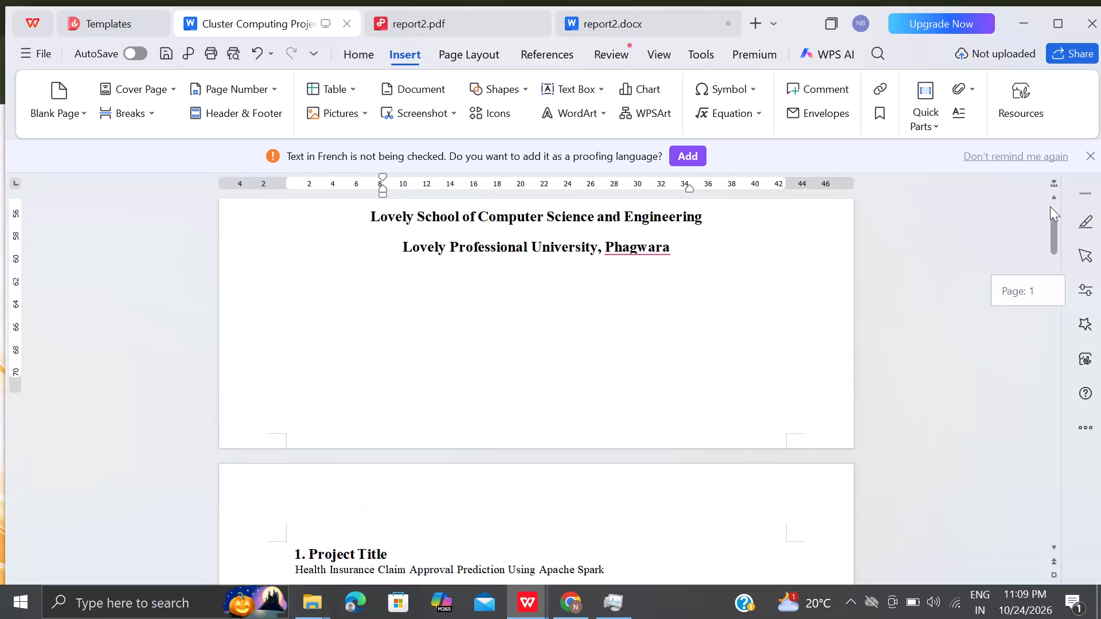
Review the cover page, project title and problem statement of the Cluster Computing Project document.
drag(1050, 206, 1040, 190)
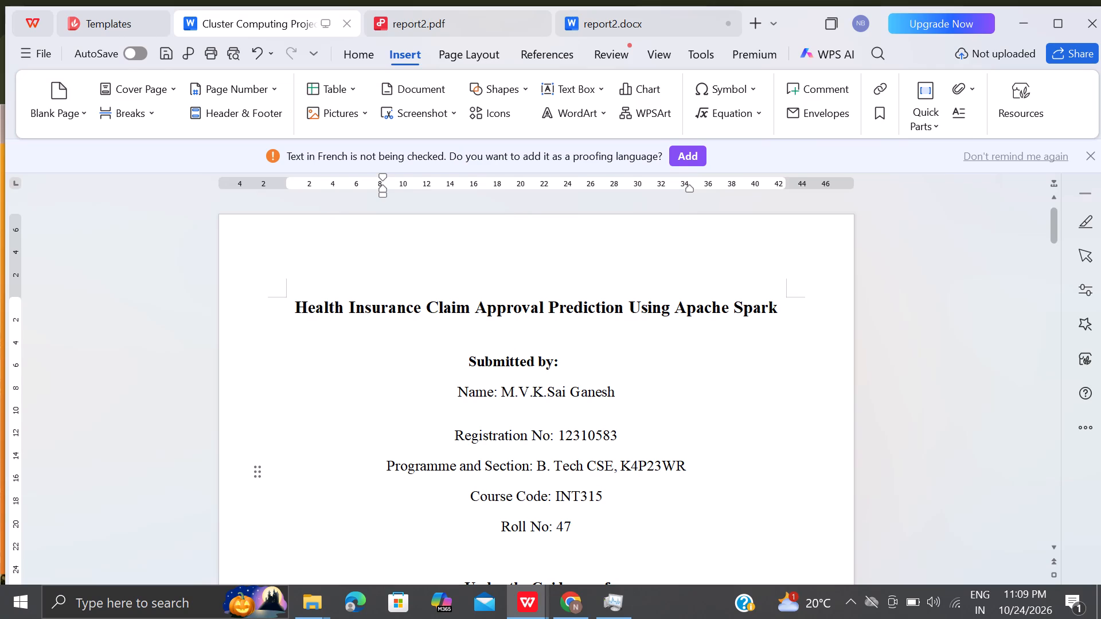
scroll(615, 481, down, 7)
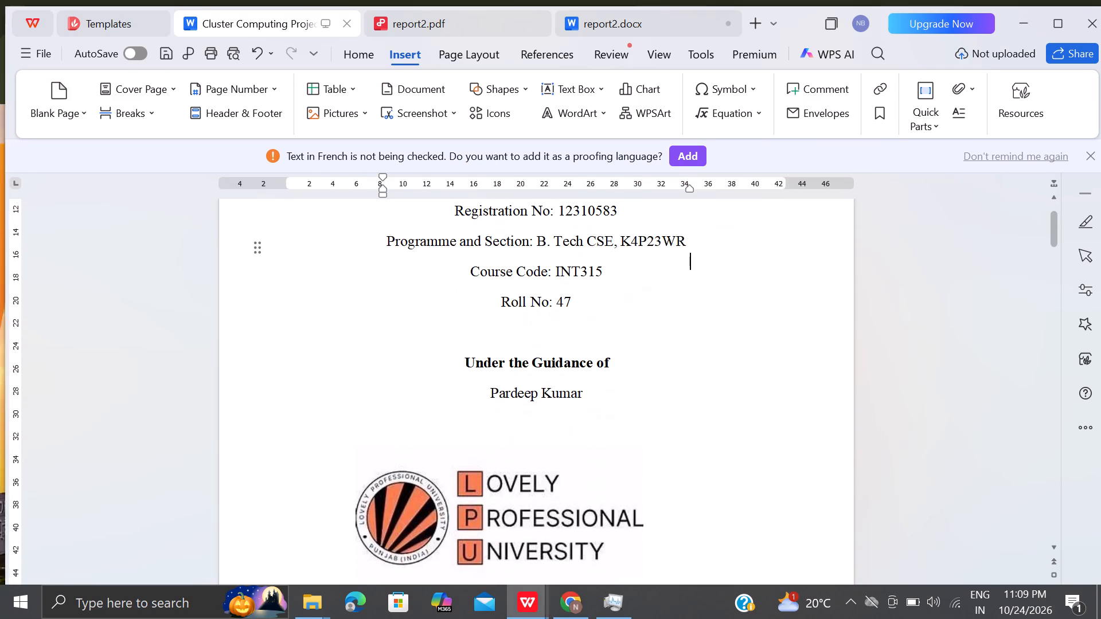
scroll(615, 481, down, 19)
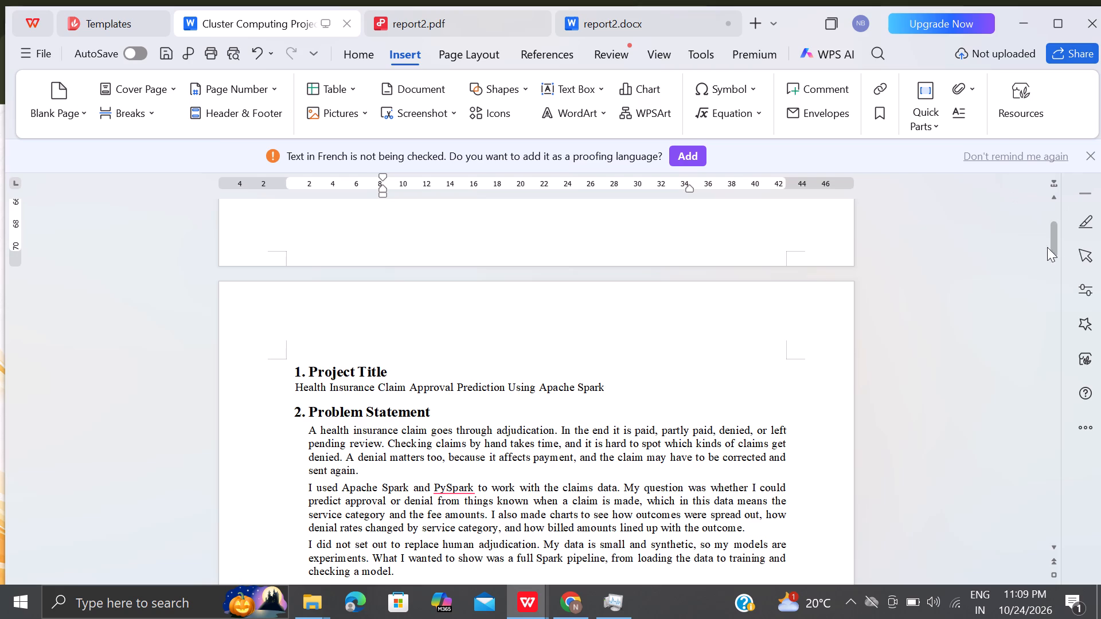
Examine the final page and the Conclusion section of the Cluster Computing Project document.
drag(1053, 246, 1100, 537)
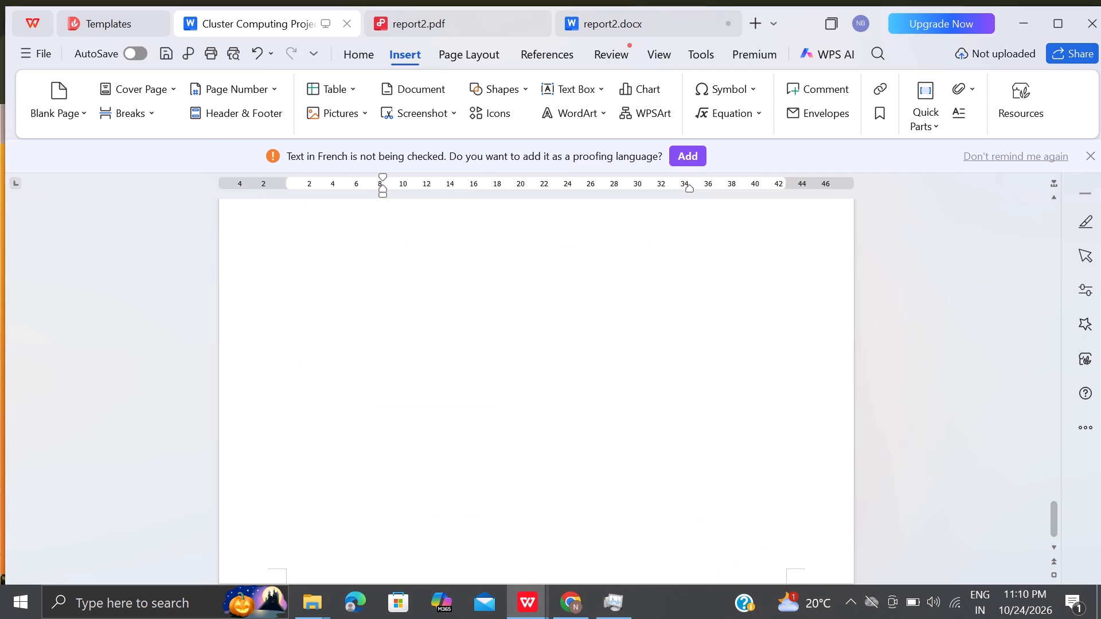
scroll(819, 387, up, 4)
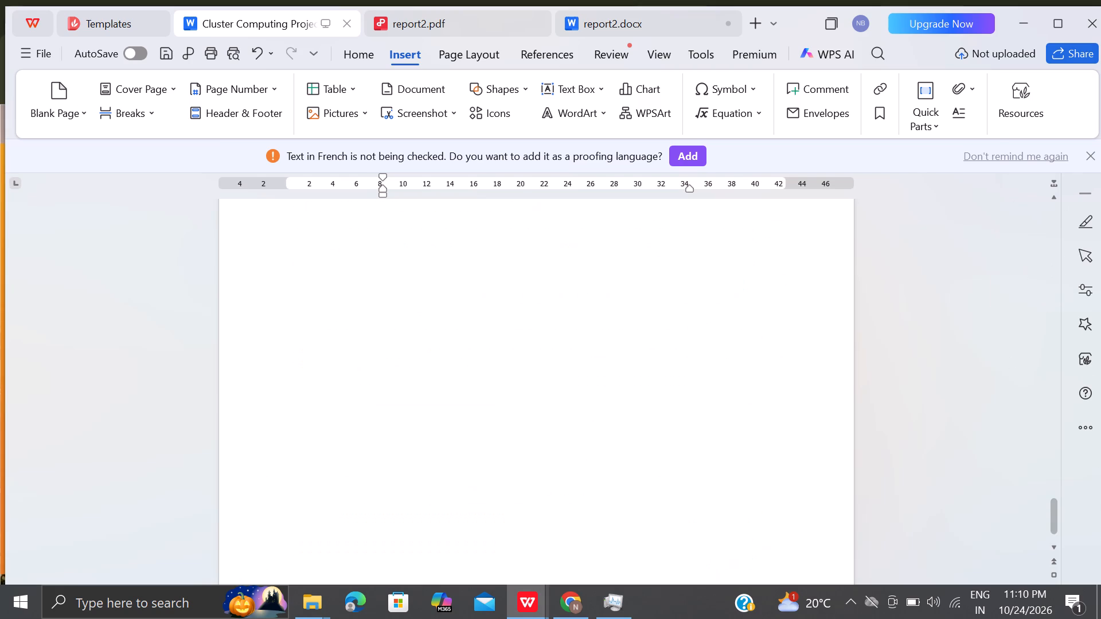
scroll(819, 387, up, 5)
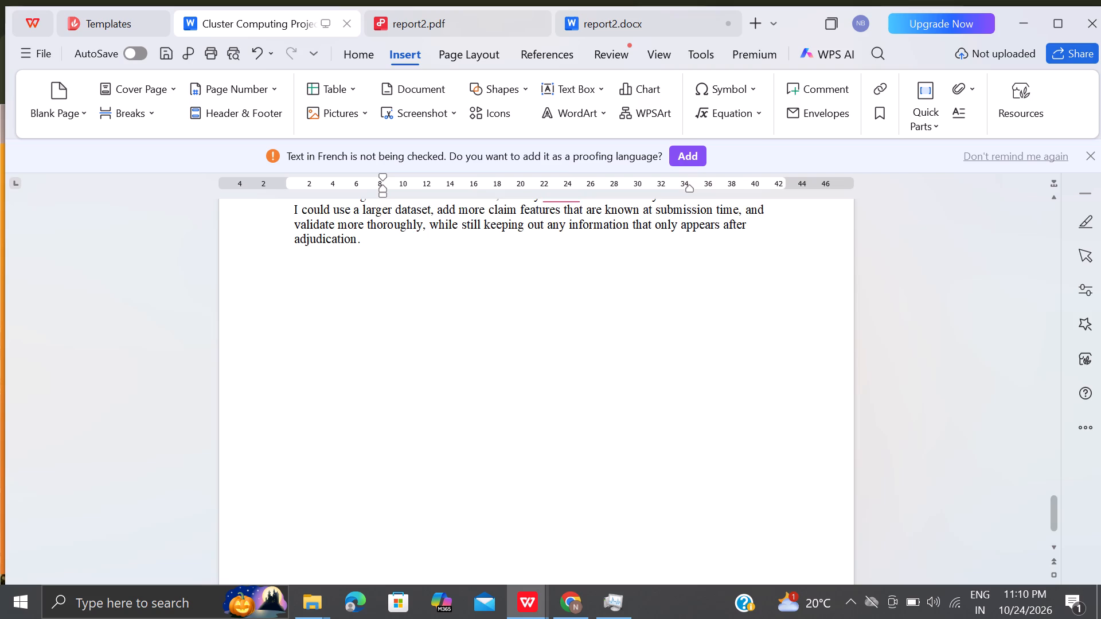
scroll(819, 387, up, 2)
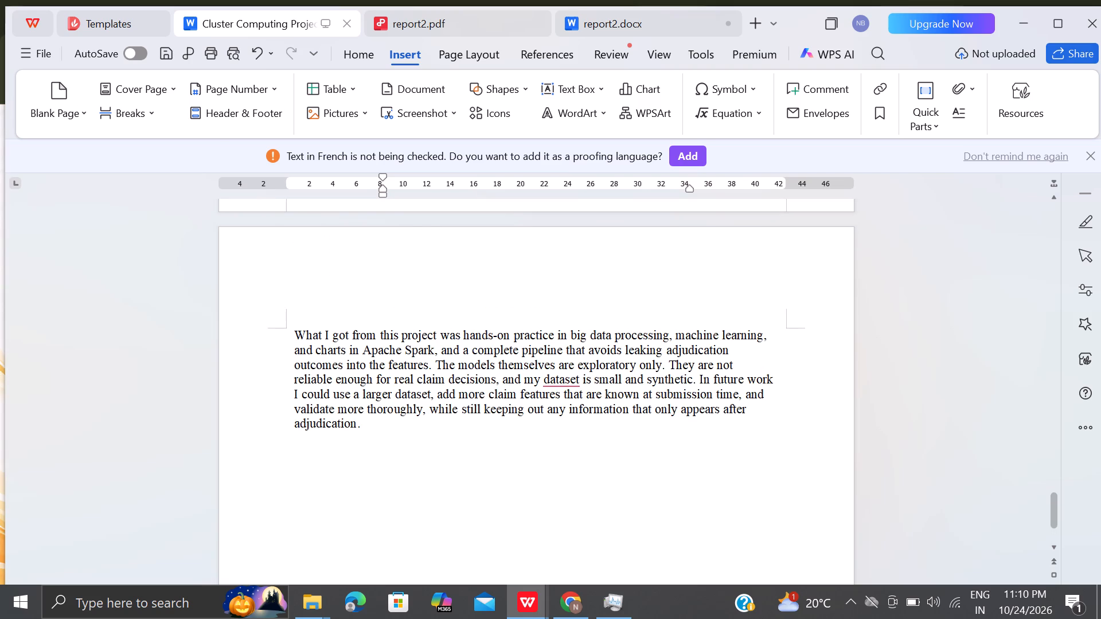
scroll(651, 388, up, 1)
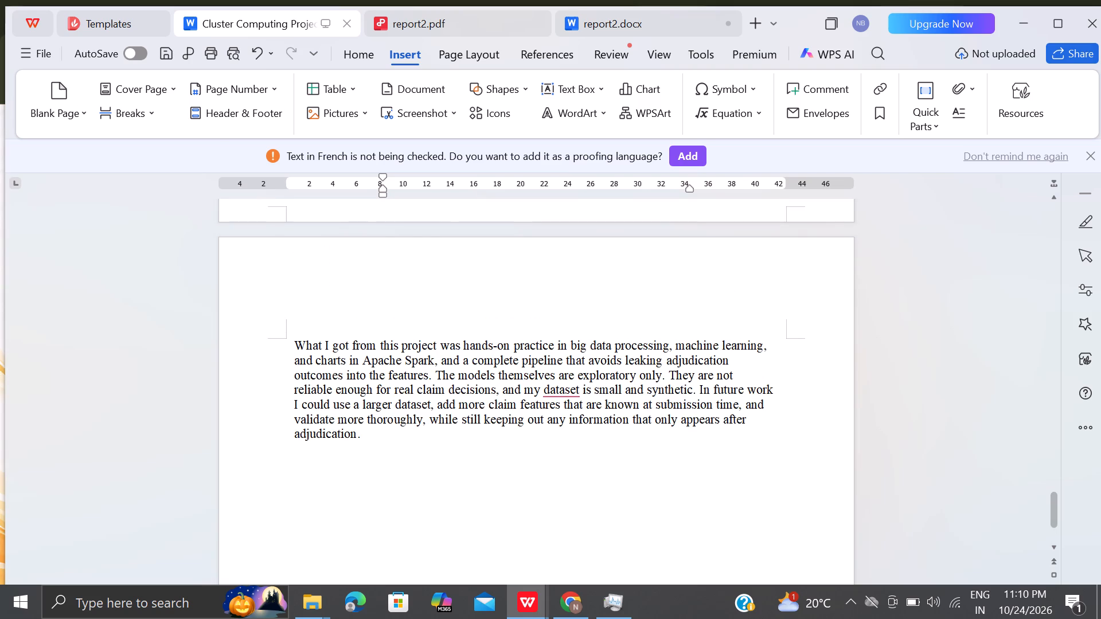
scroll(651, 388, up, 1)
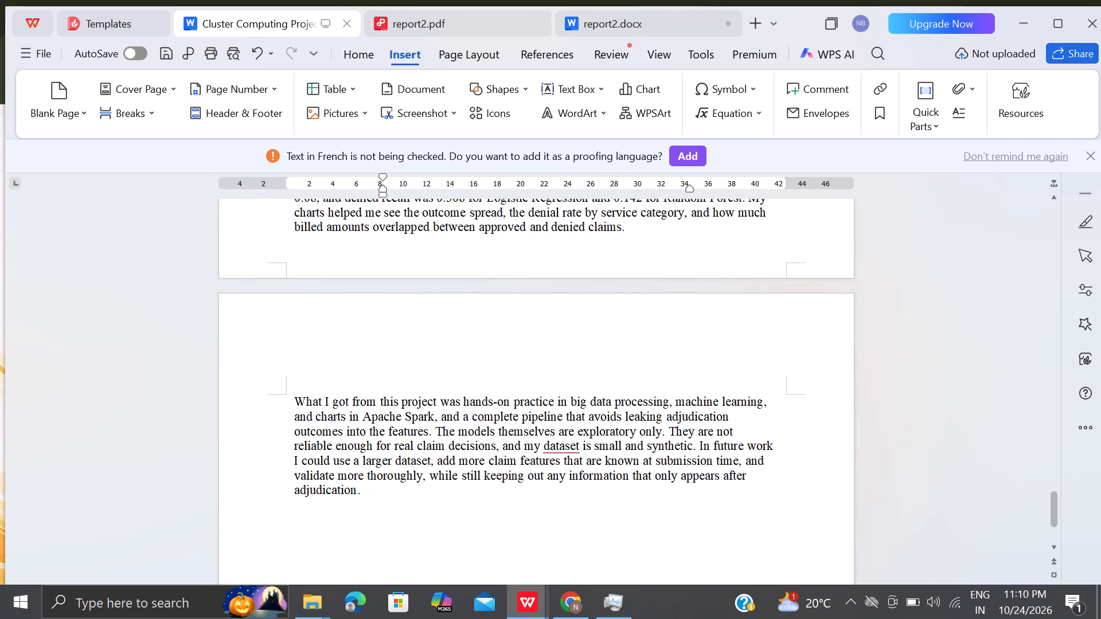
scroll(651, 388, up, 1)
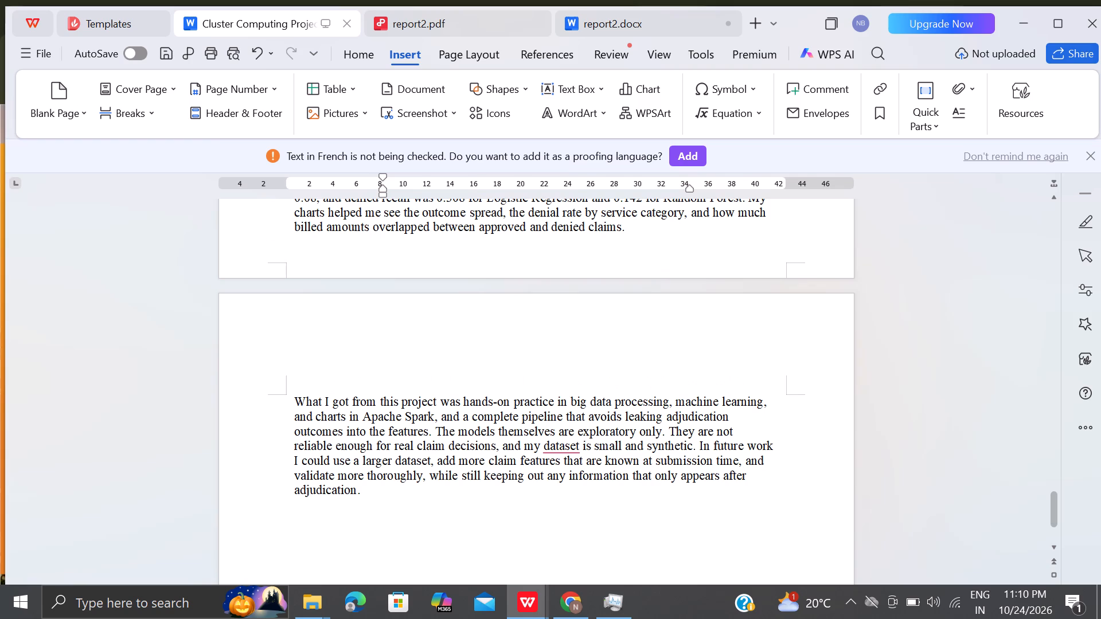
scroll(651, 388, up, 2)
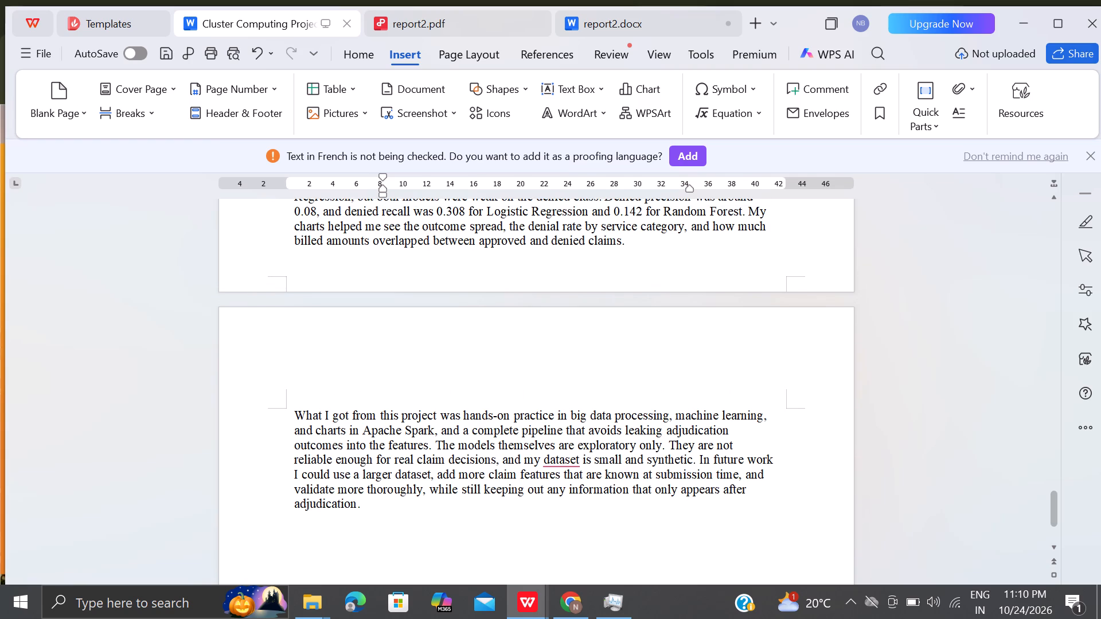
scroll(651, 388, up, 1)
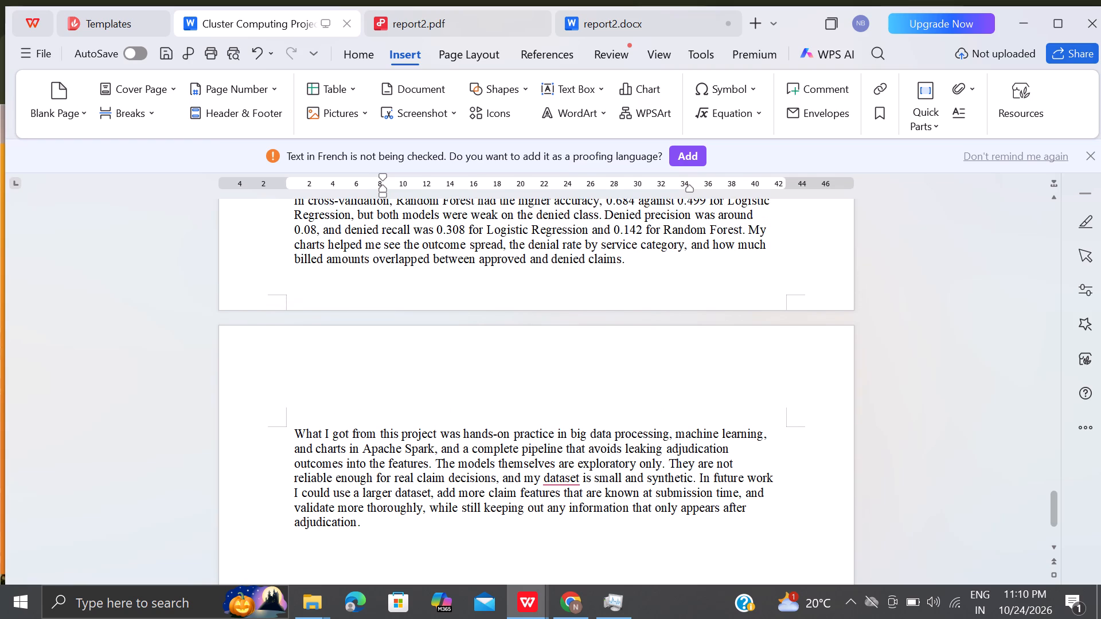
scroll(651, 388, up, 5)
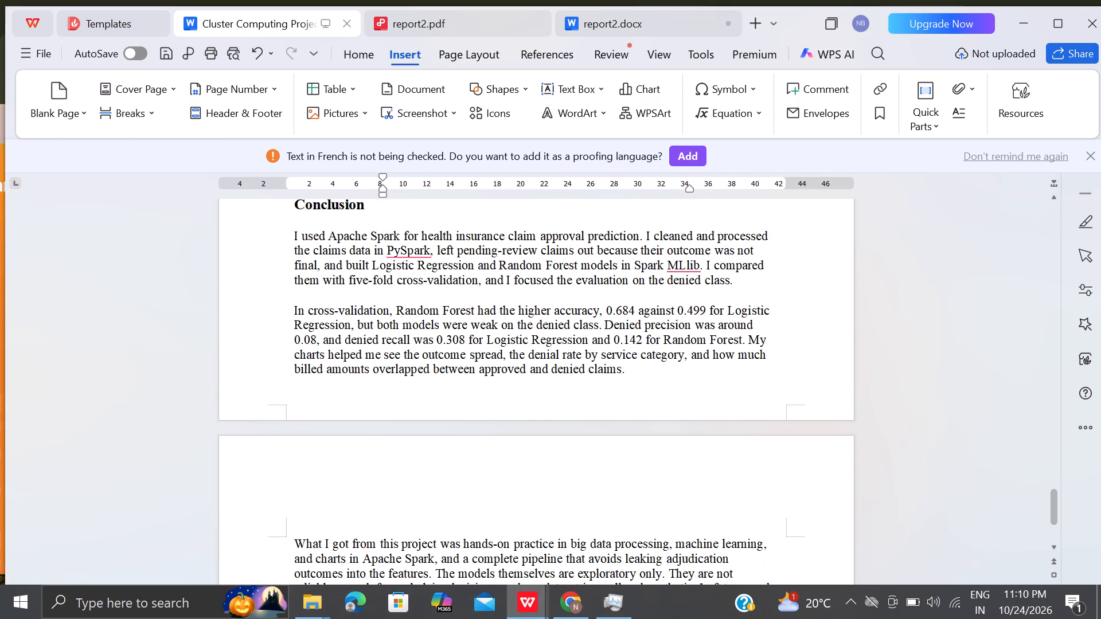
scroll(651, 388, up, 1)
scroll(651, 388, down, 1)
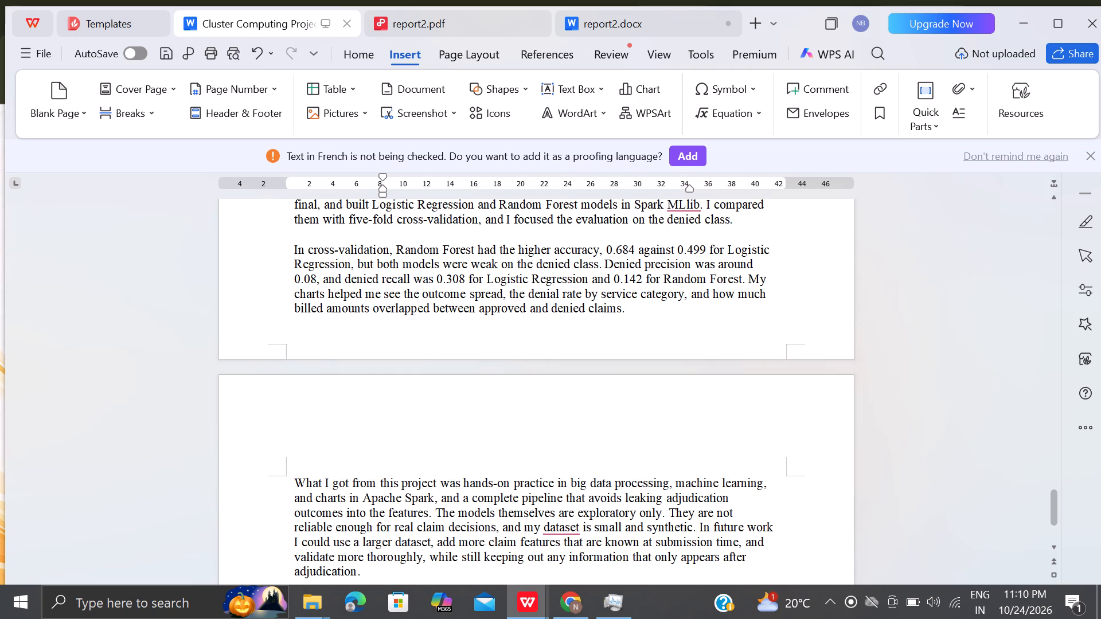
scroll(651, 388, up, 4)
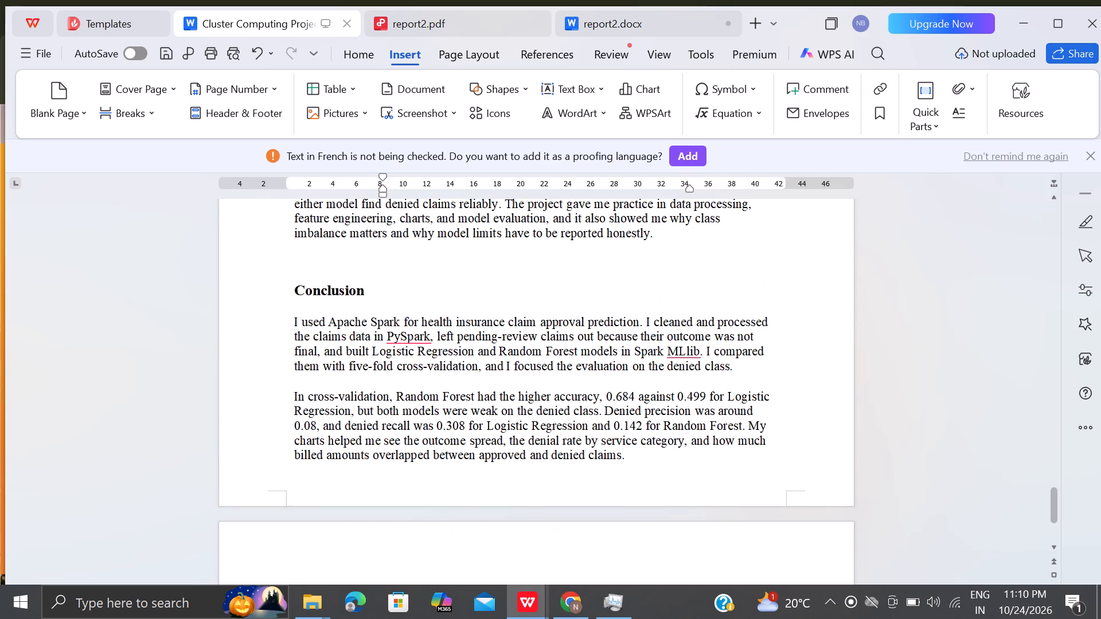
scroll(651, 388, up, 1)
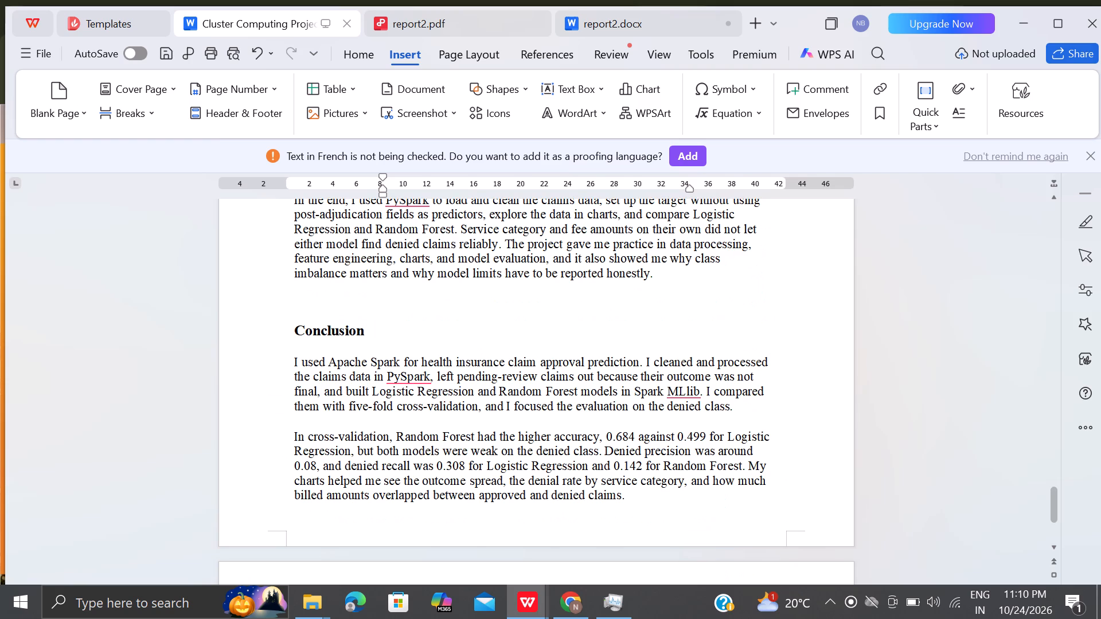
Check the results discussion, the five-fold cross-validation table and the confusion matrix screenshots in the Cluster Computing Project document.
scroll(651, 388, up, 6)
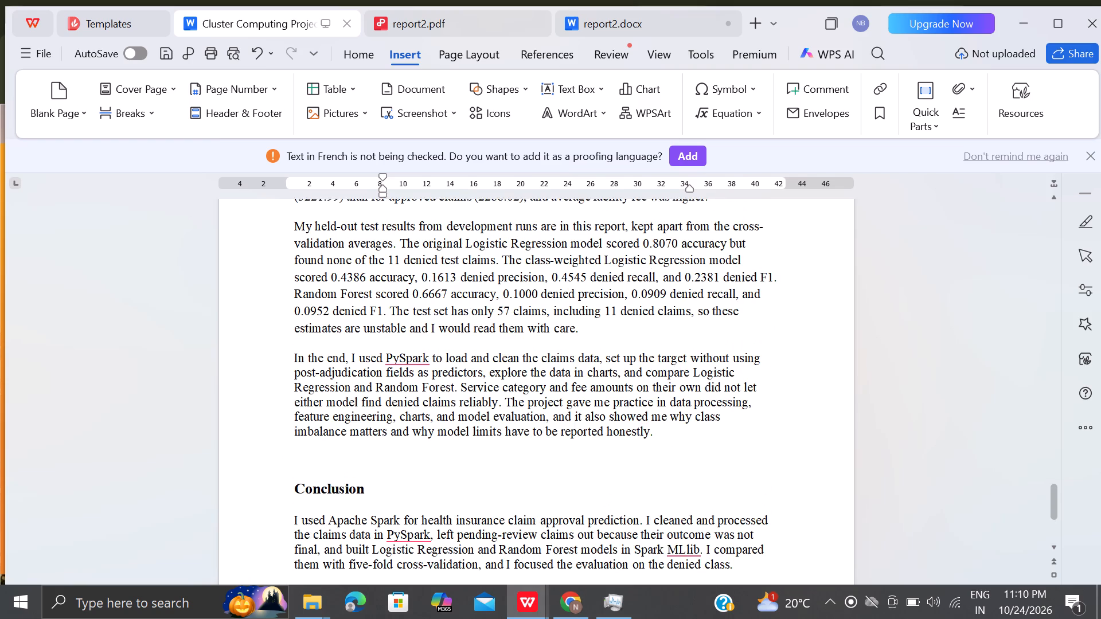
scroll(651, 388, up, 6)
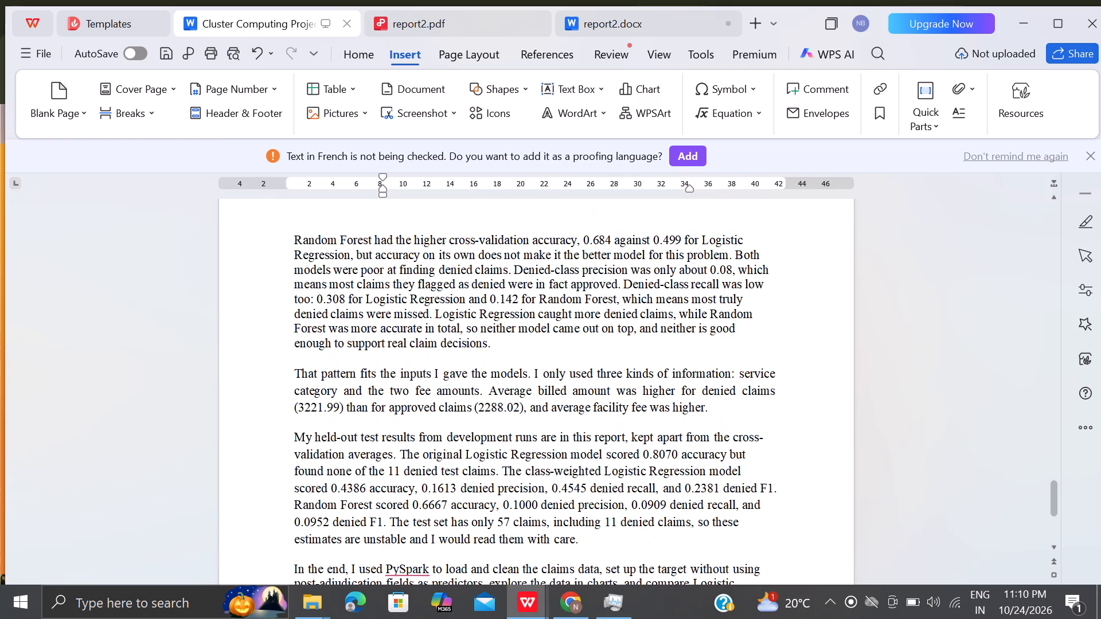
scroll(651, 388, up, 4)
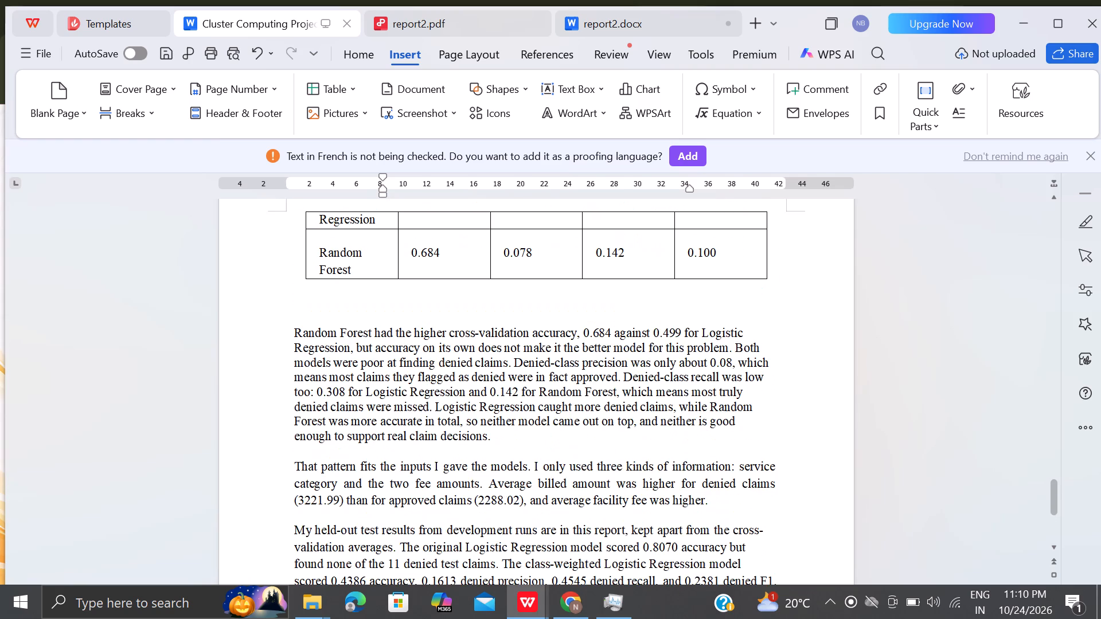
scroll(651, 388, up, 1)
scroll(653, 287, up, 8)
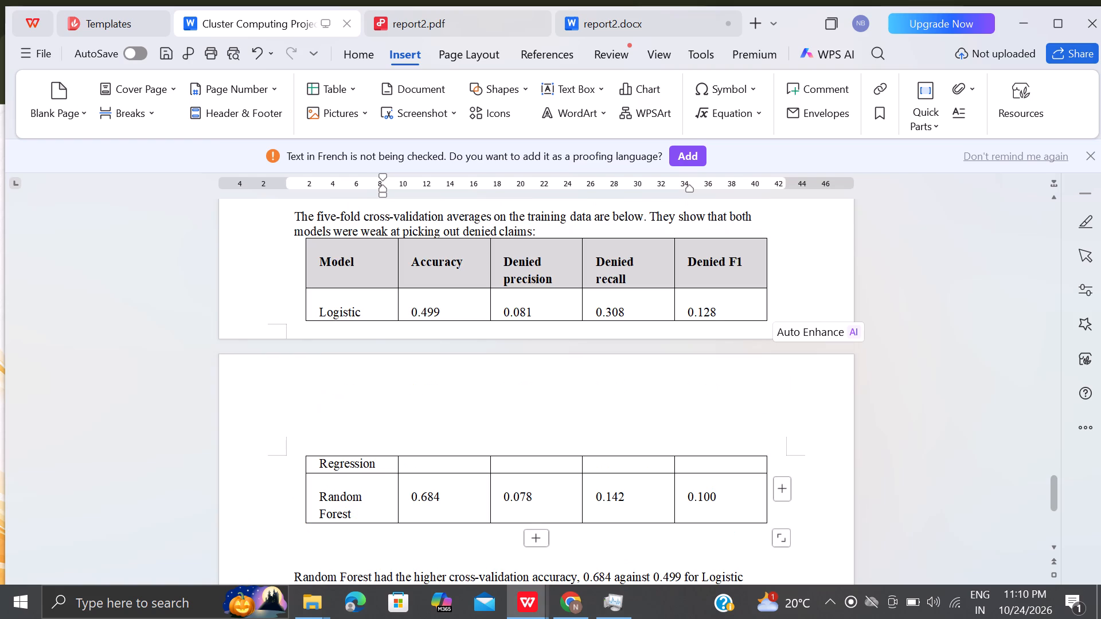
scroll(653, 287, up, 19)
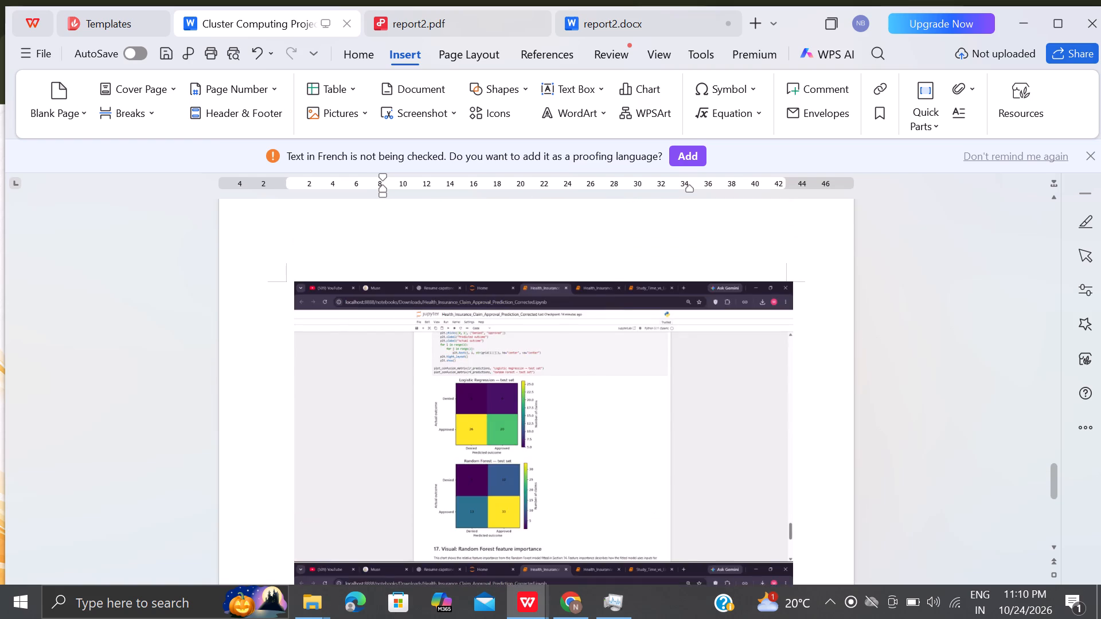
click(896, 295)
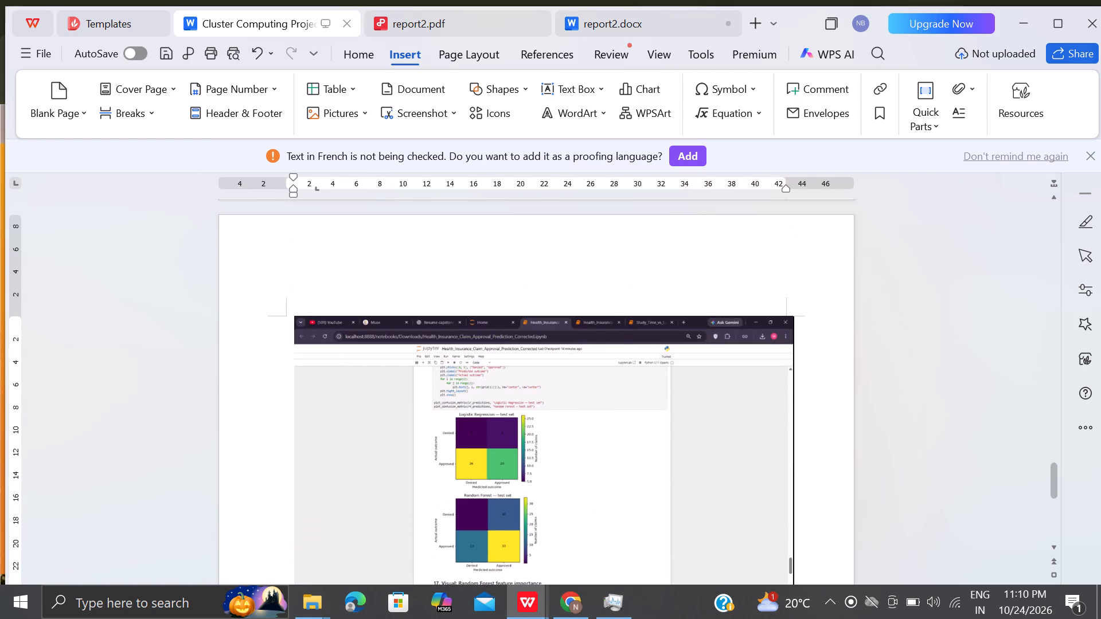
Export all 20 pages of the Cluster Computing Project document as a PDF named "ganeshreport" to C:\spa.
click(41, 44)
click(81, 272)
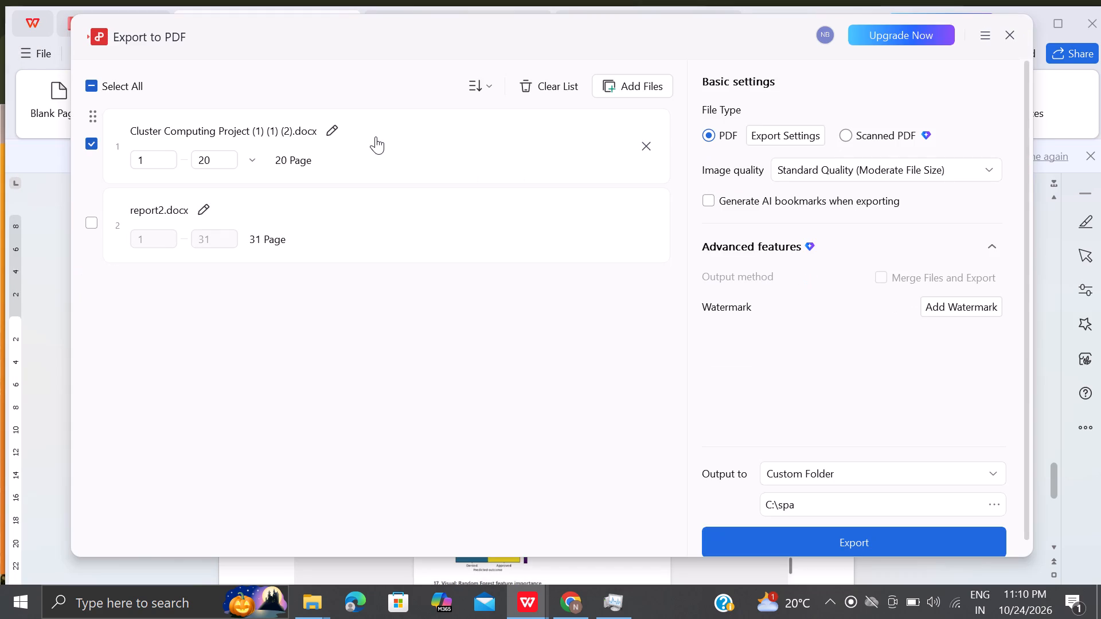
click(333, 128)
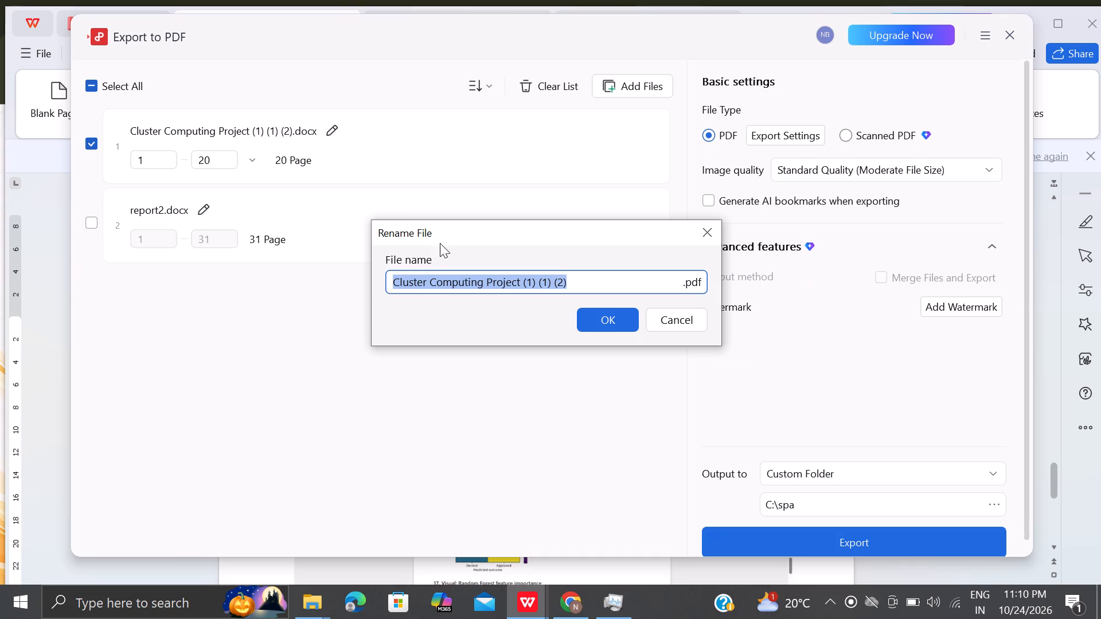
key(BackSpace)
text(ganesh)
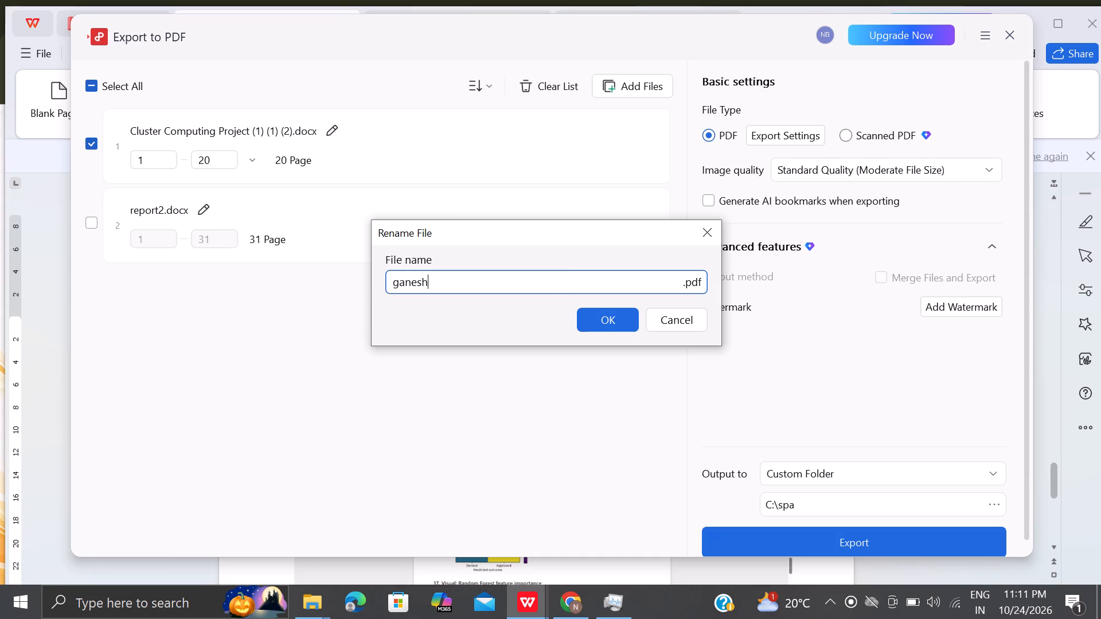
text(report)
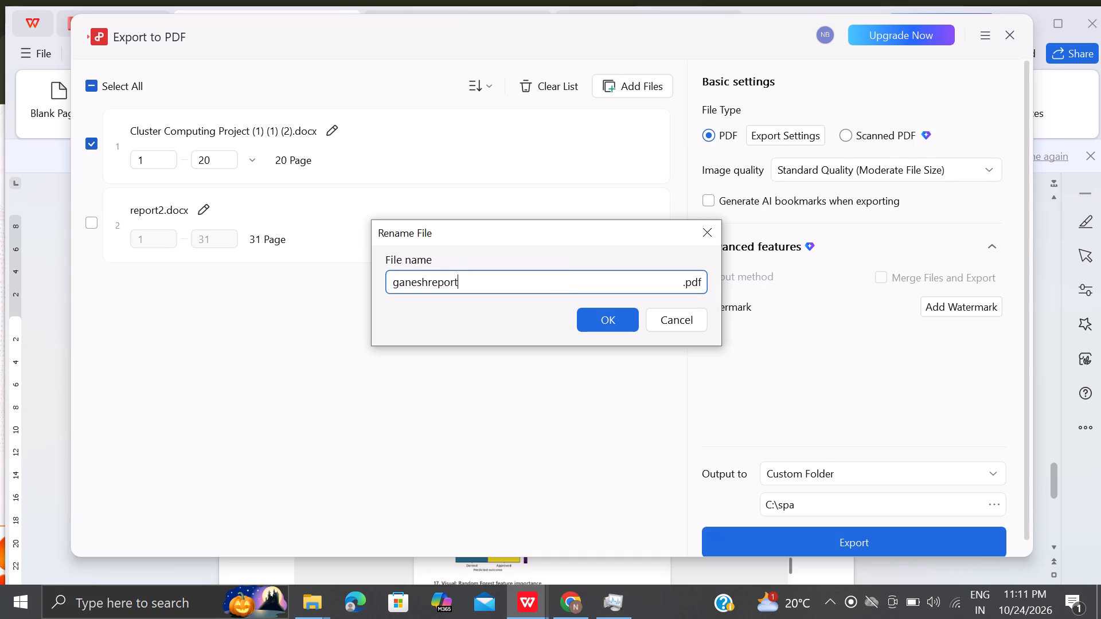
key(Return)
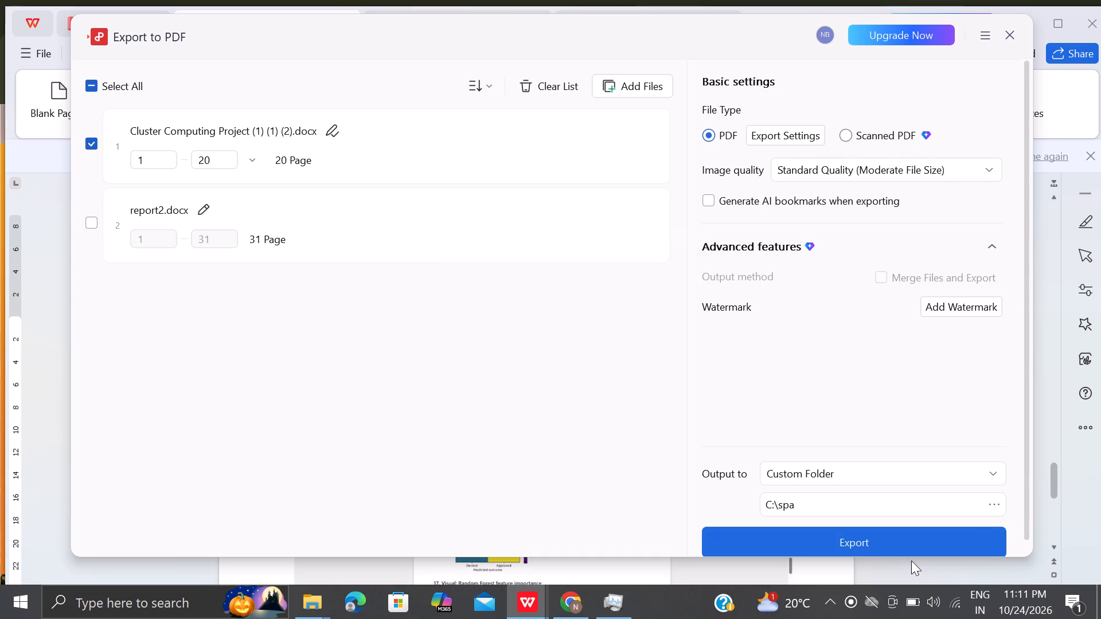
click(872, 542)
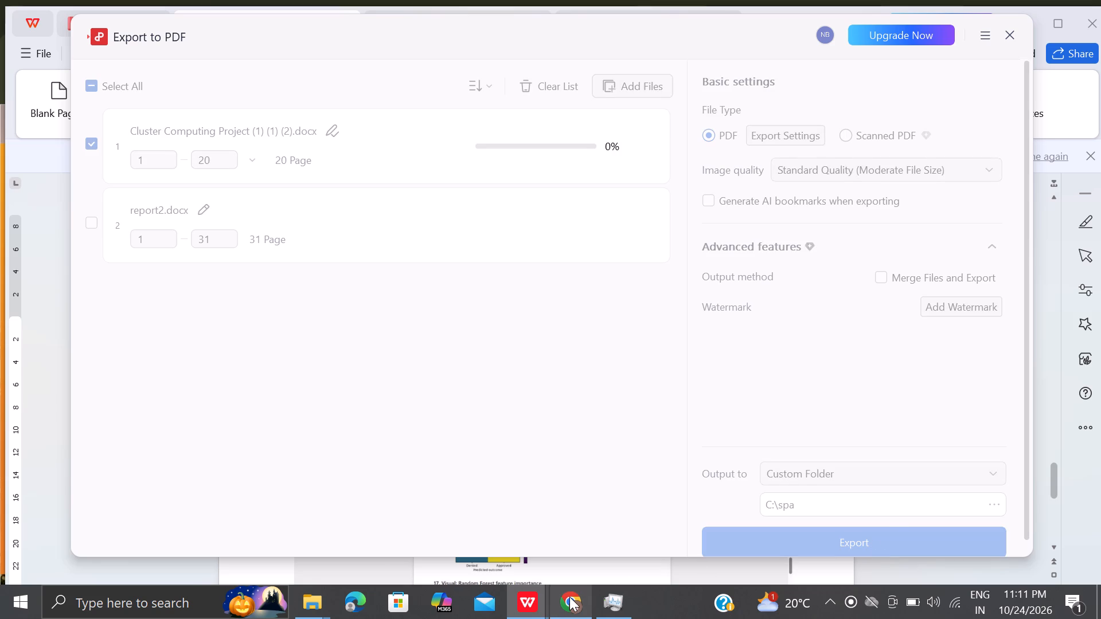
Switch to Chrome, log in to the university portal's dashboard with the prefilled credentials and dismiss the campus drive notifications.
click(569, 597)
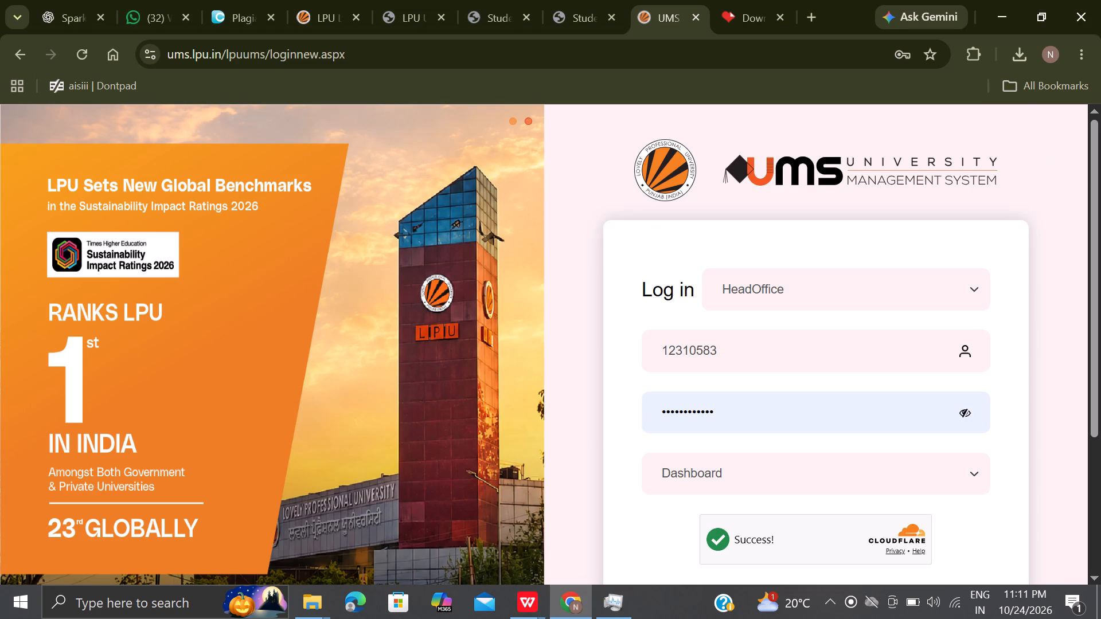
scroll(795, 368, down, 2)
click(823, 456)
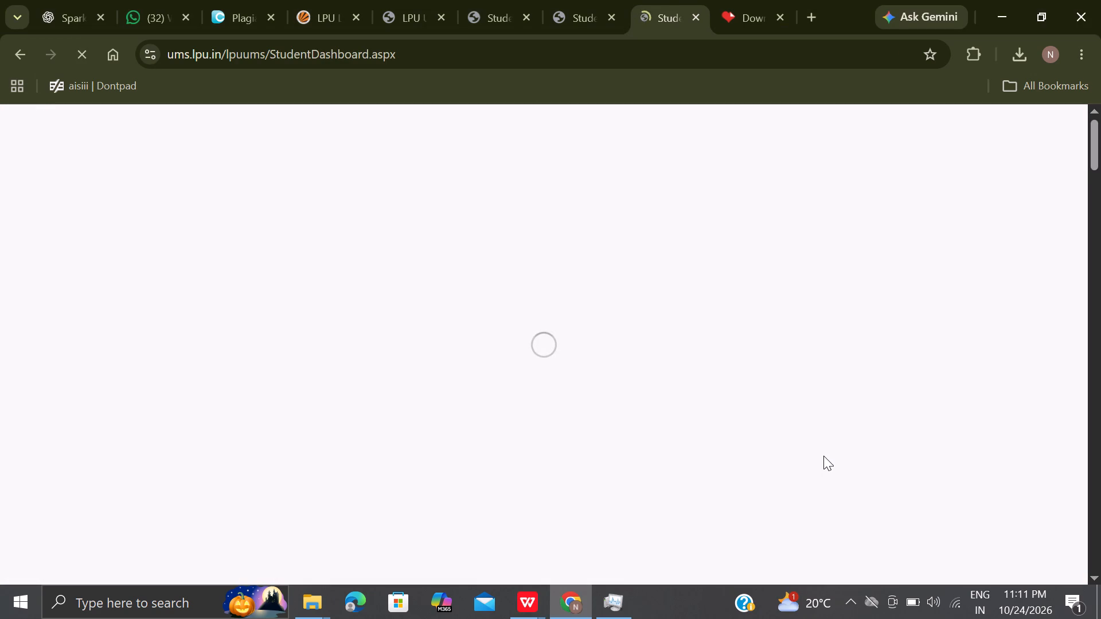
scroll(799, 342, down, 1)
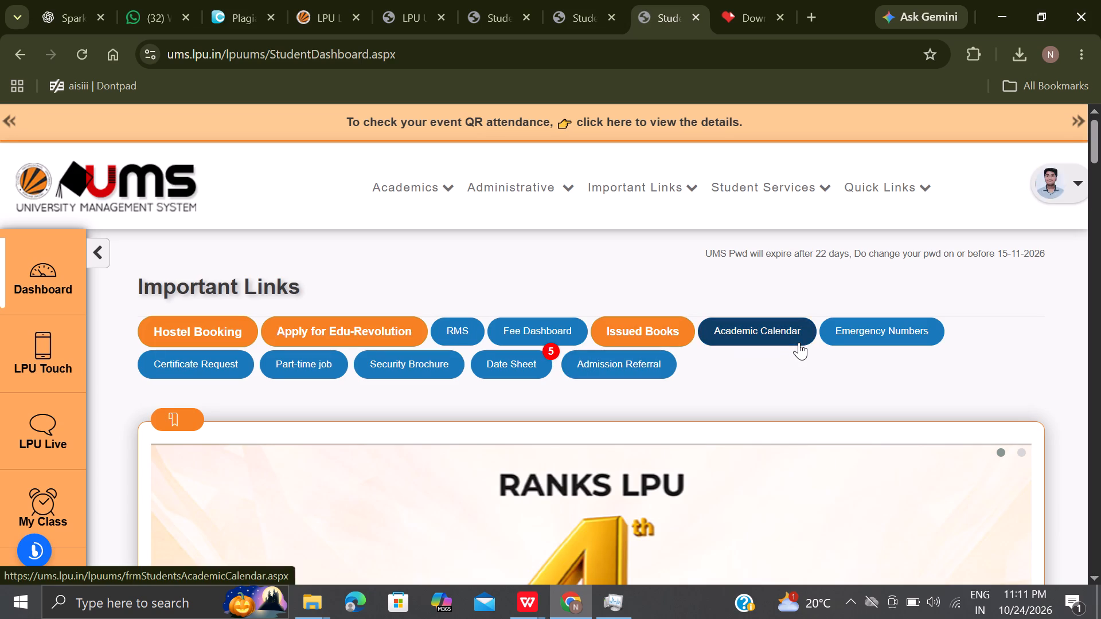
scroll(799, 342, down, 1)
scroll(799, 342, up, 1)
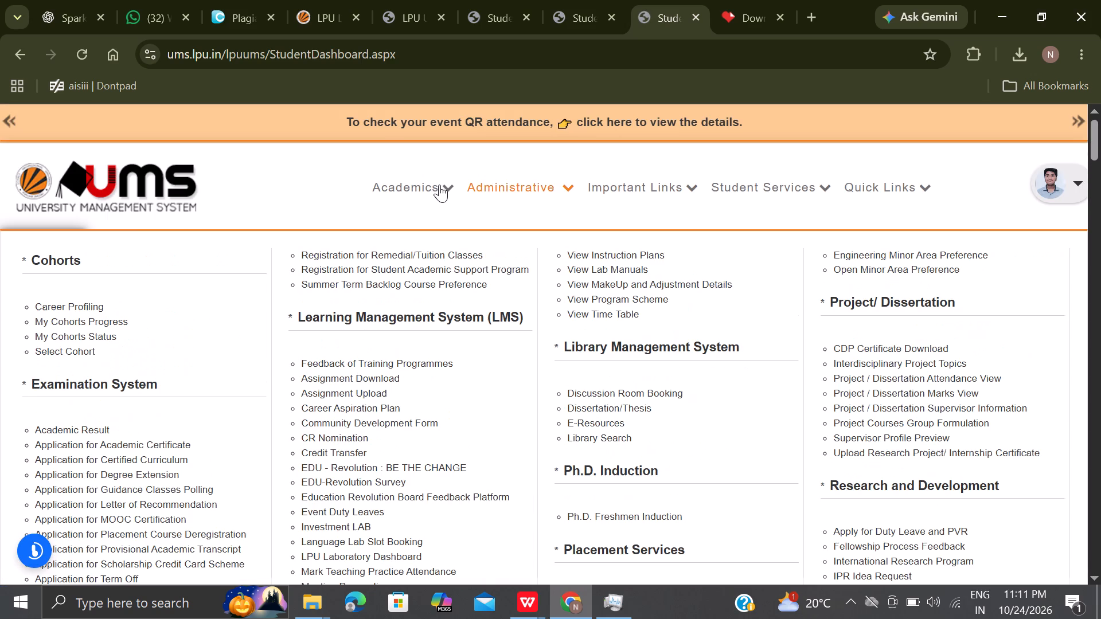
scroll(624, 466, down, 3)
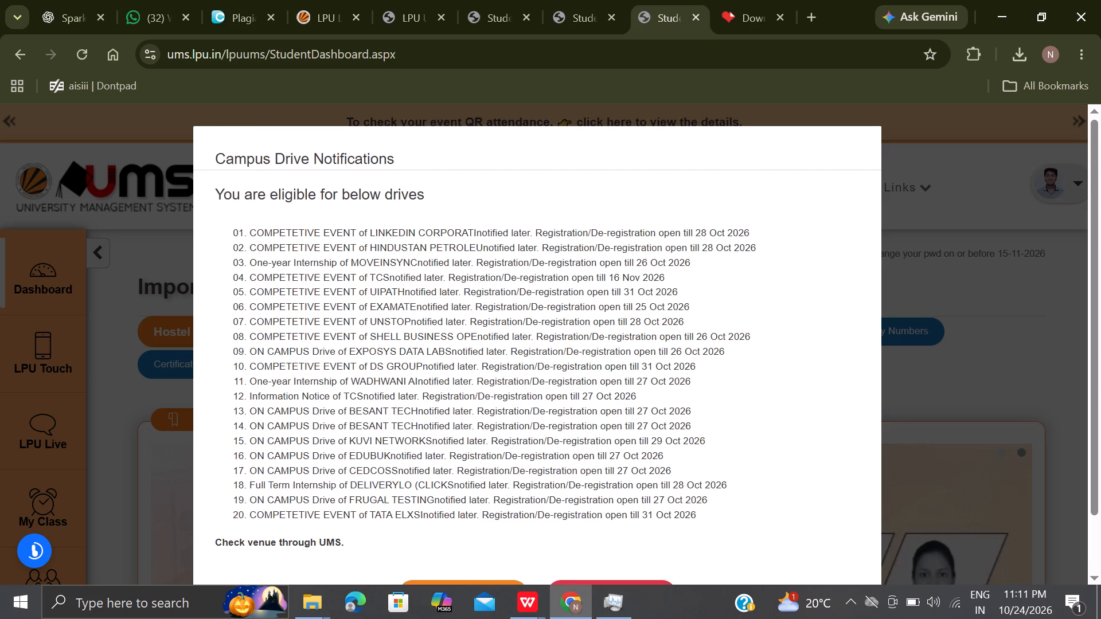
scroll(603, 539, down, 1)
click(599, 528)
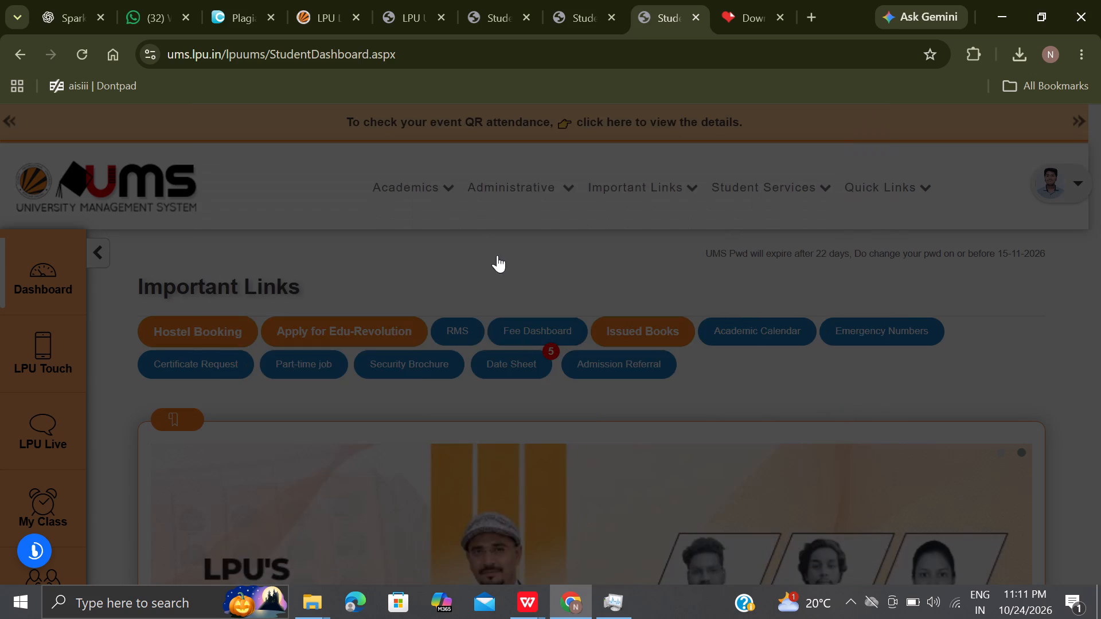
Open the upload page for the INT315 project from the dashboard's Pending Assignments section.
scroll(649, 439, down, 5)
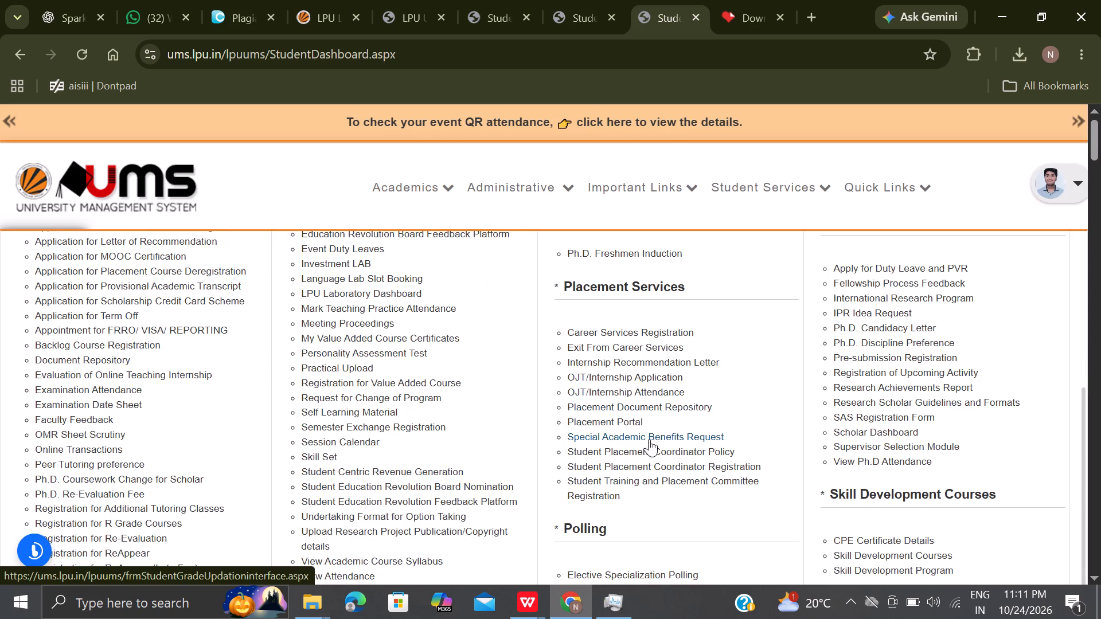
scroll(649, 439, down, 1)
scroll(1044, 463, down, 6)
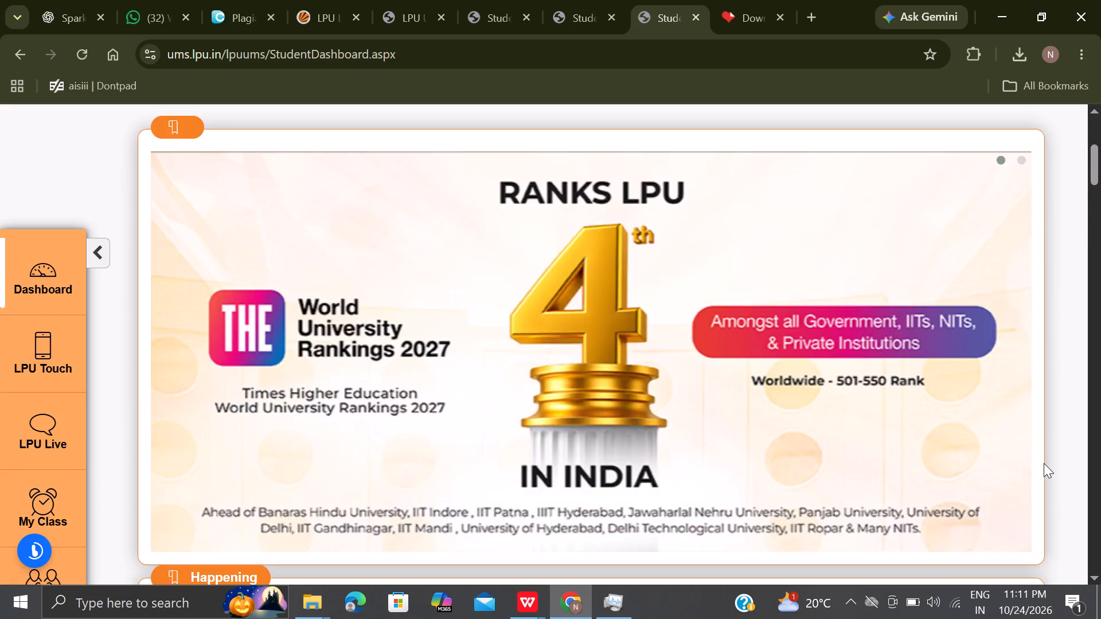
scroll(1044, 463, down, 7)
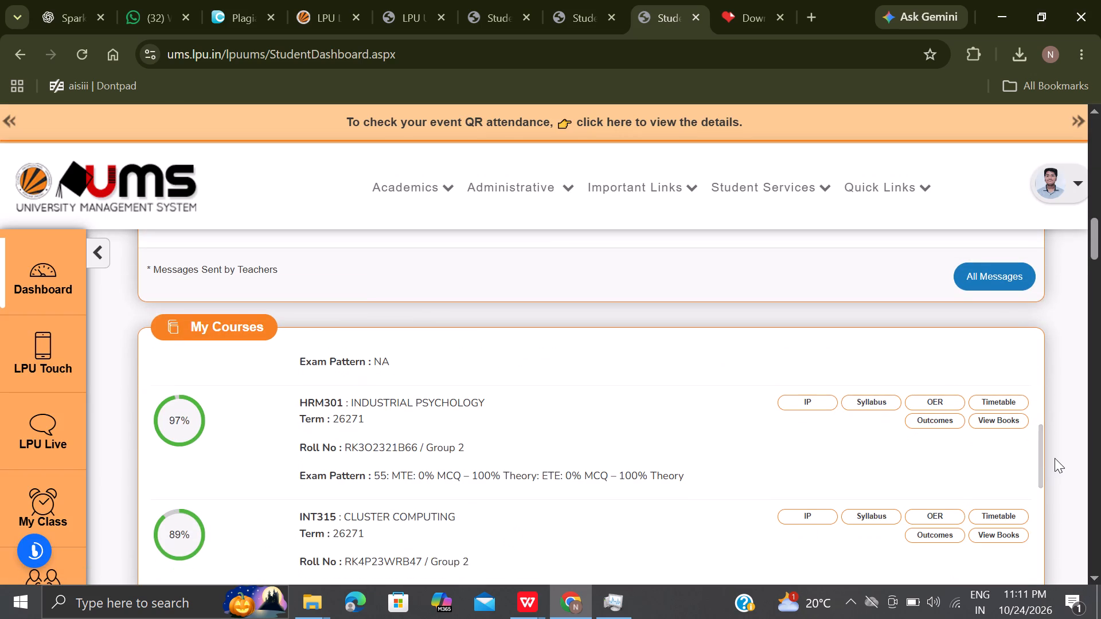
scroll(1055, 458, down, 6)
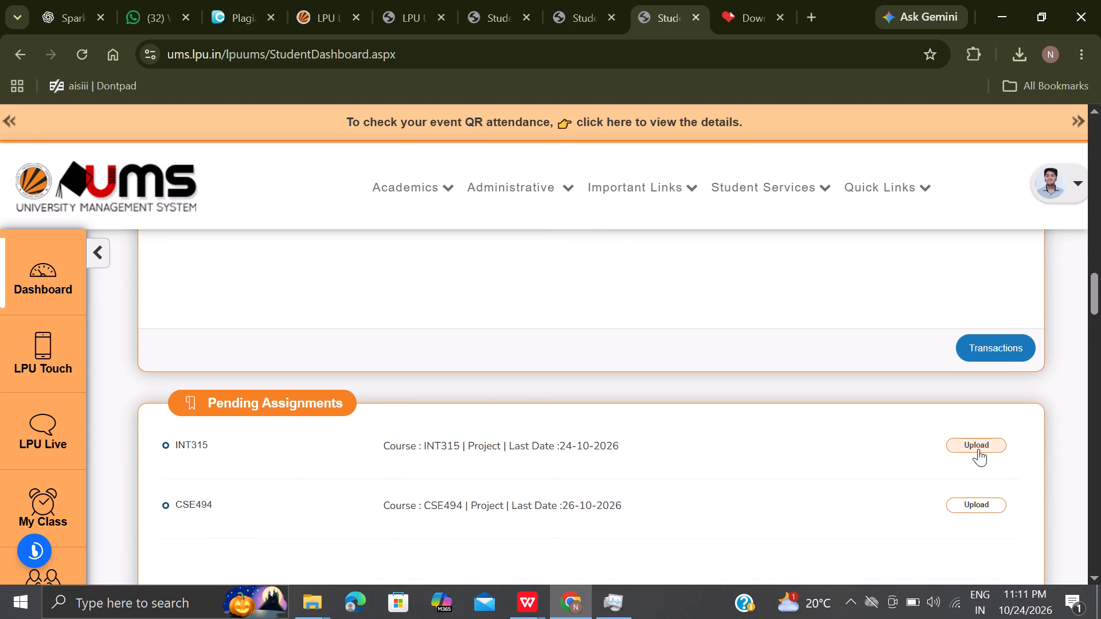
click(978, 449)
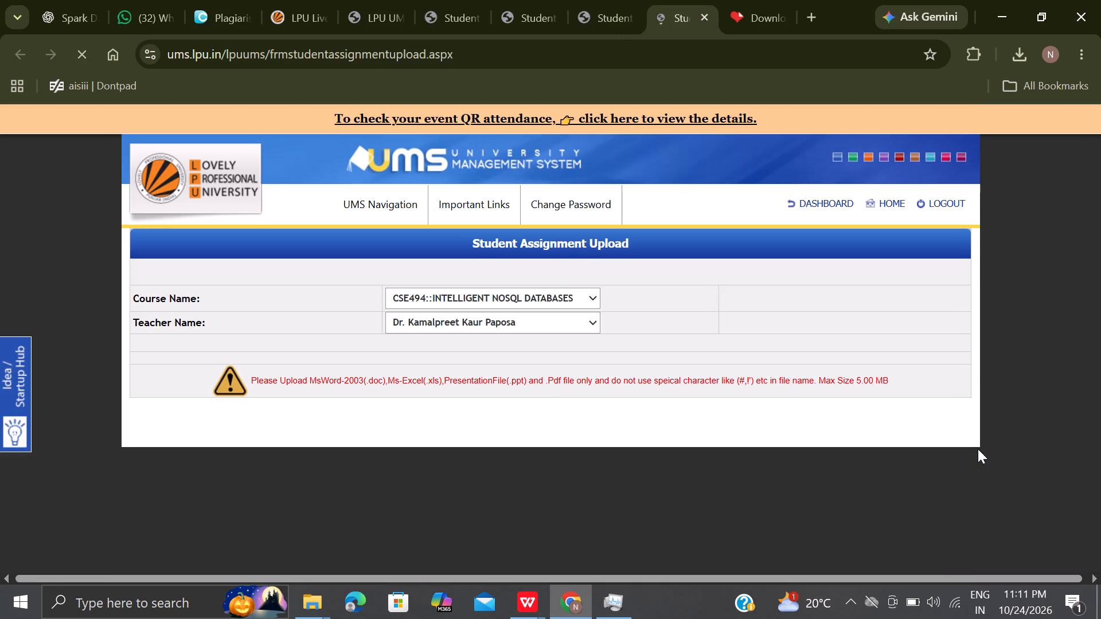
Choose the course INT315::CLUSTER COMPUTING and its teacher, and open the upload form for the Project assignment.
click(573, 304)
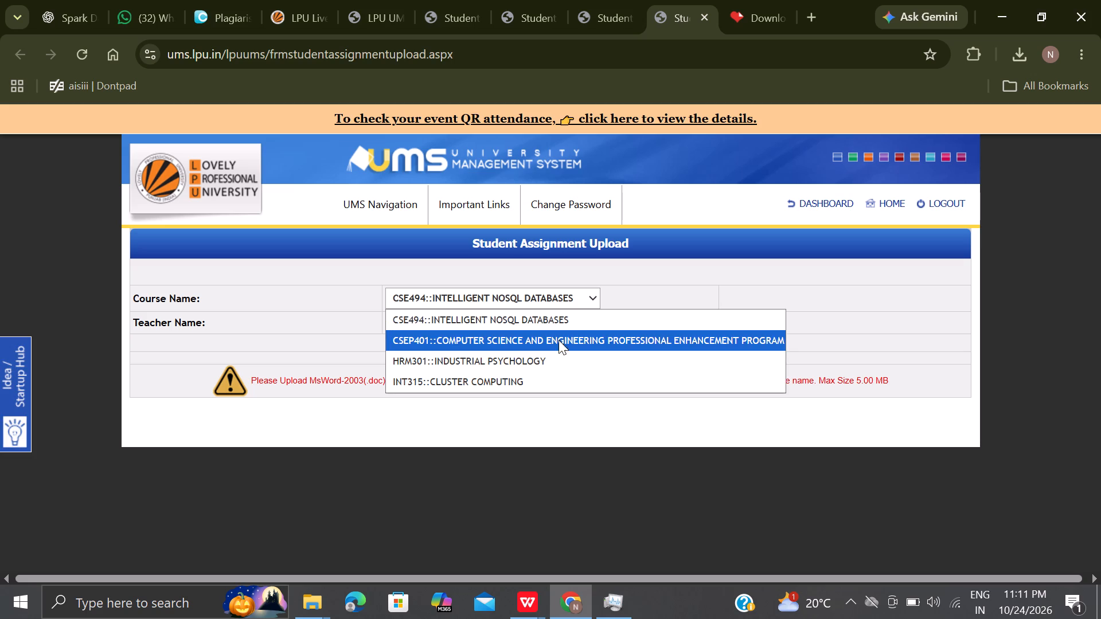
click(563, 373)
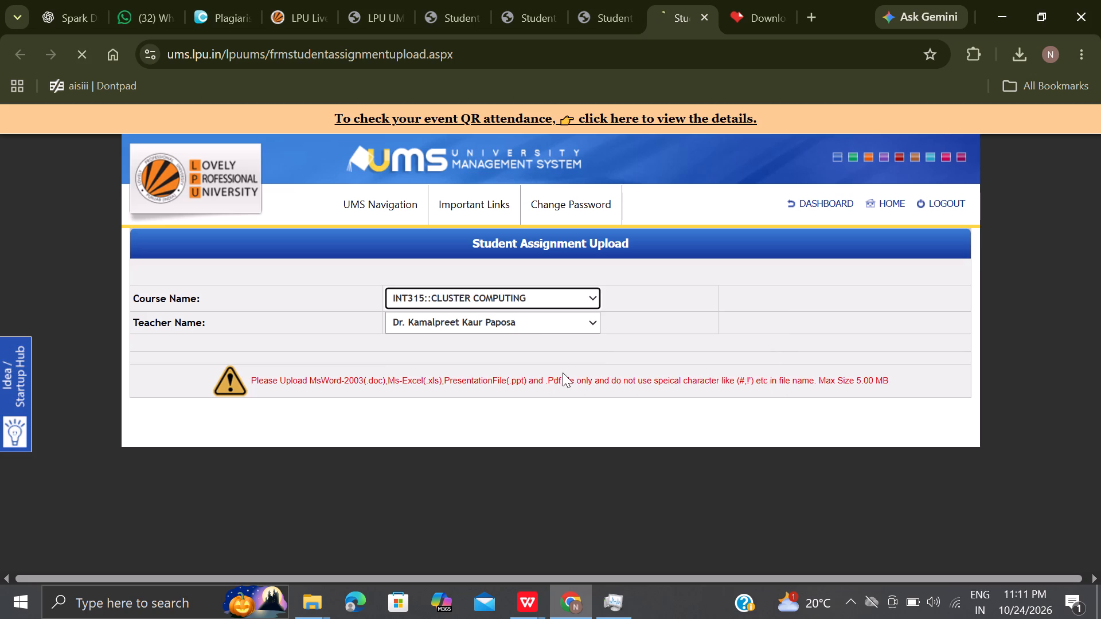
click(524, 326)
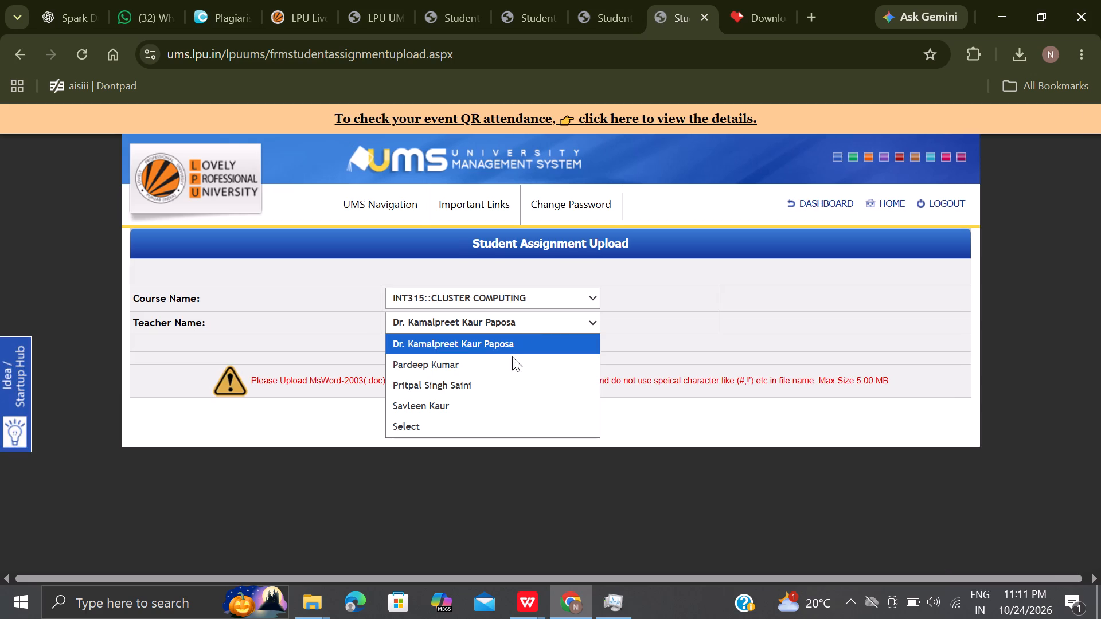
click(503, 371)
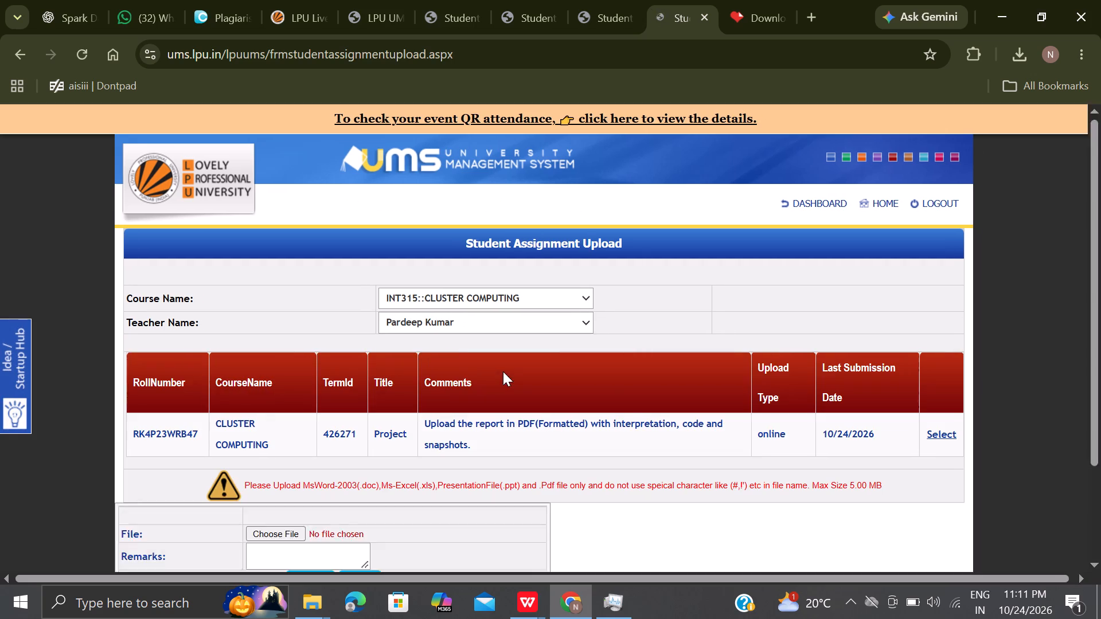
click(939, 440)
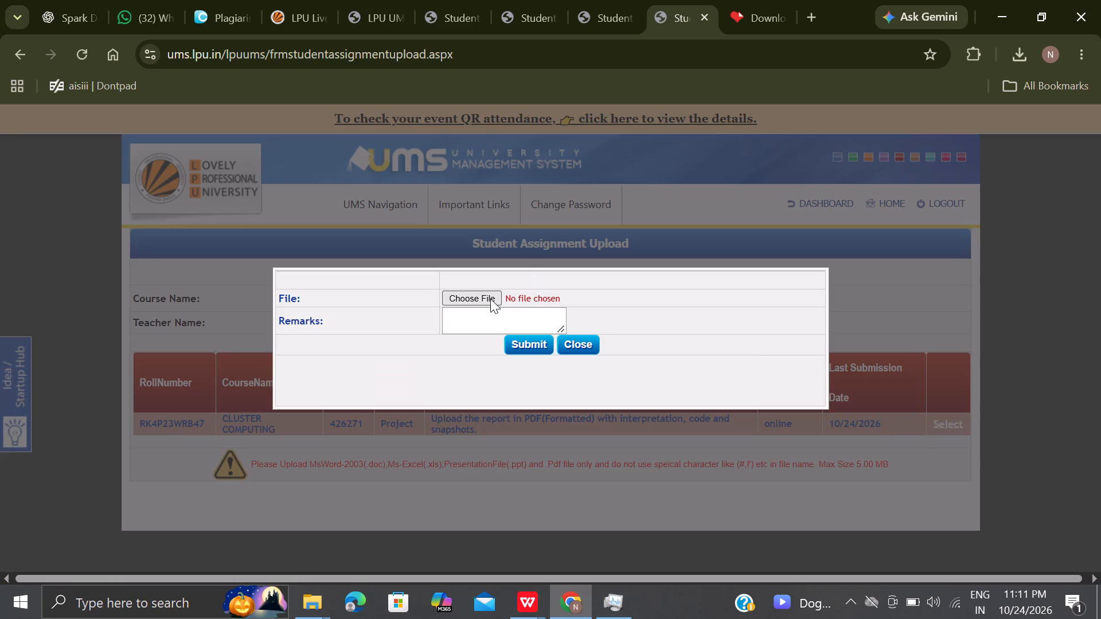
Attach ganeshreport from C:\spa, submit it for the INT315 project without remarks and dismiss the resulting dialog.
click(492, 299)
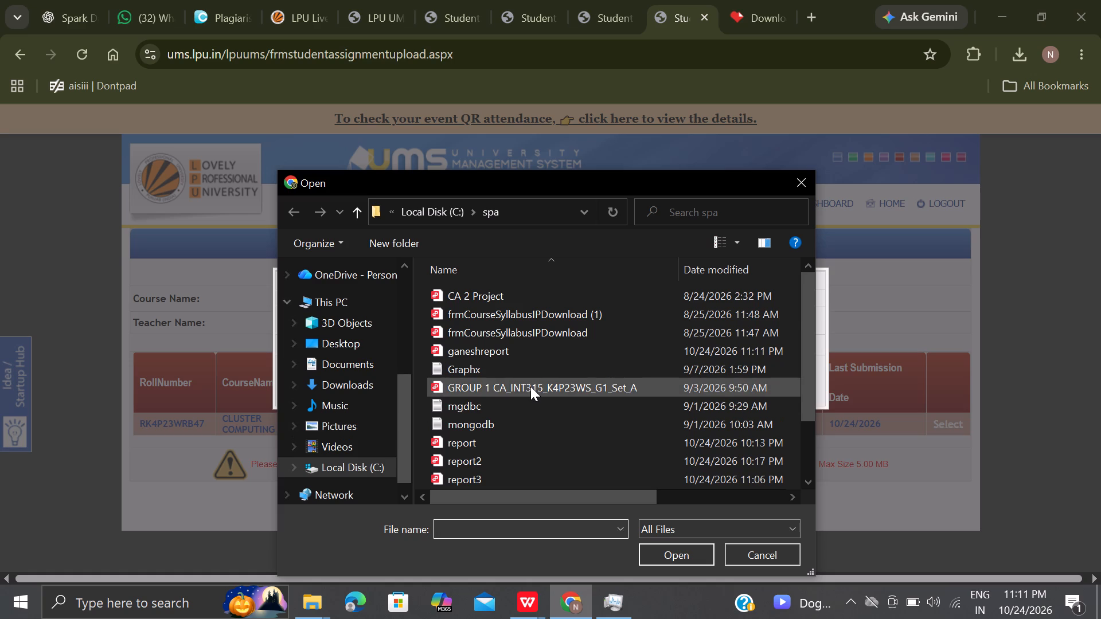
scroll(530, 386, down, 2)
scroll(529, 390, up, 1)
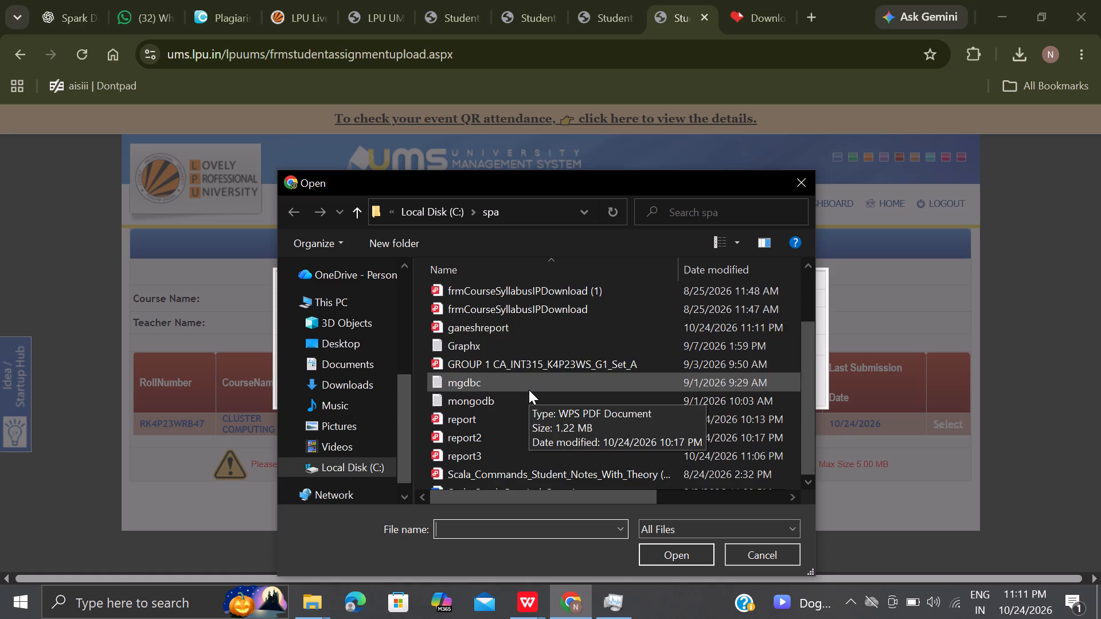
scroll(529, 390, up, 1)
click(491, 346)
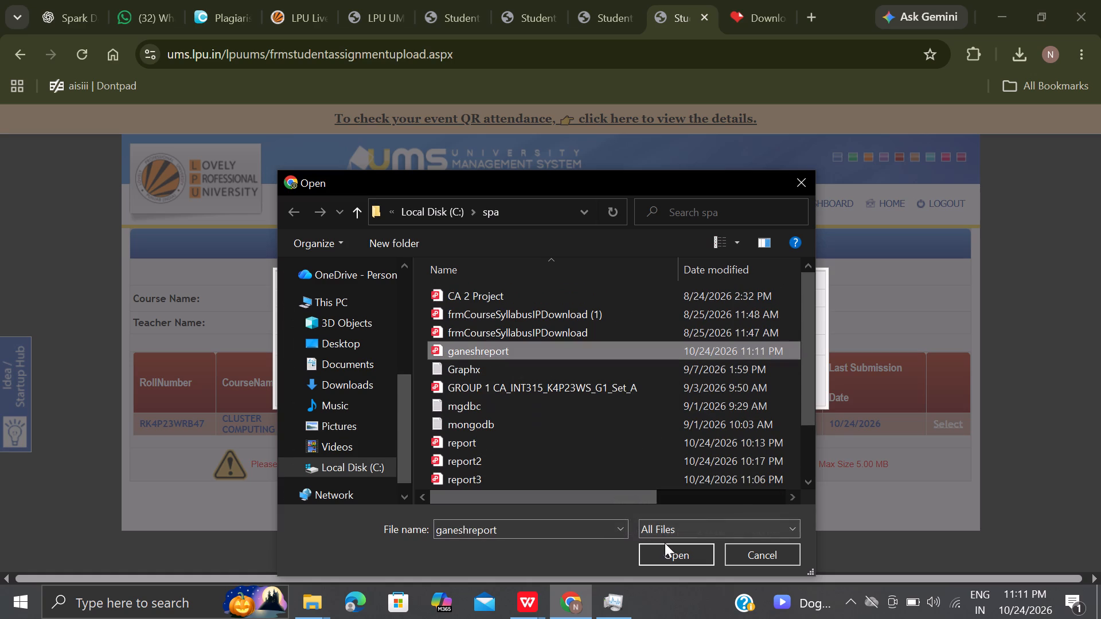
click(670, 547)
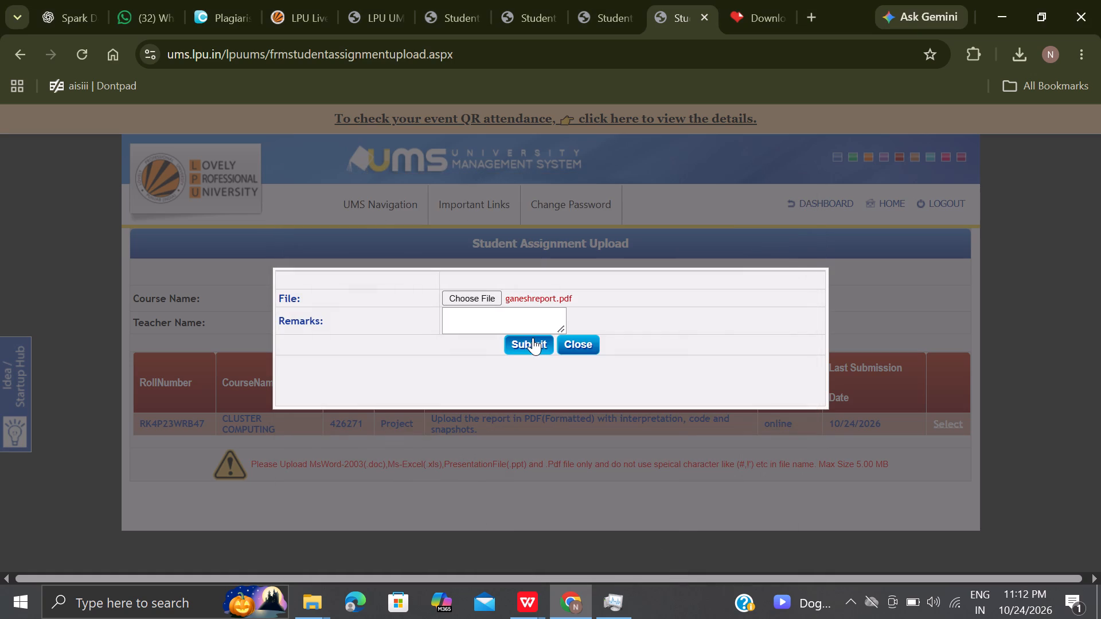
click(531, 339)
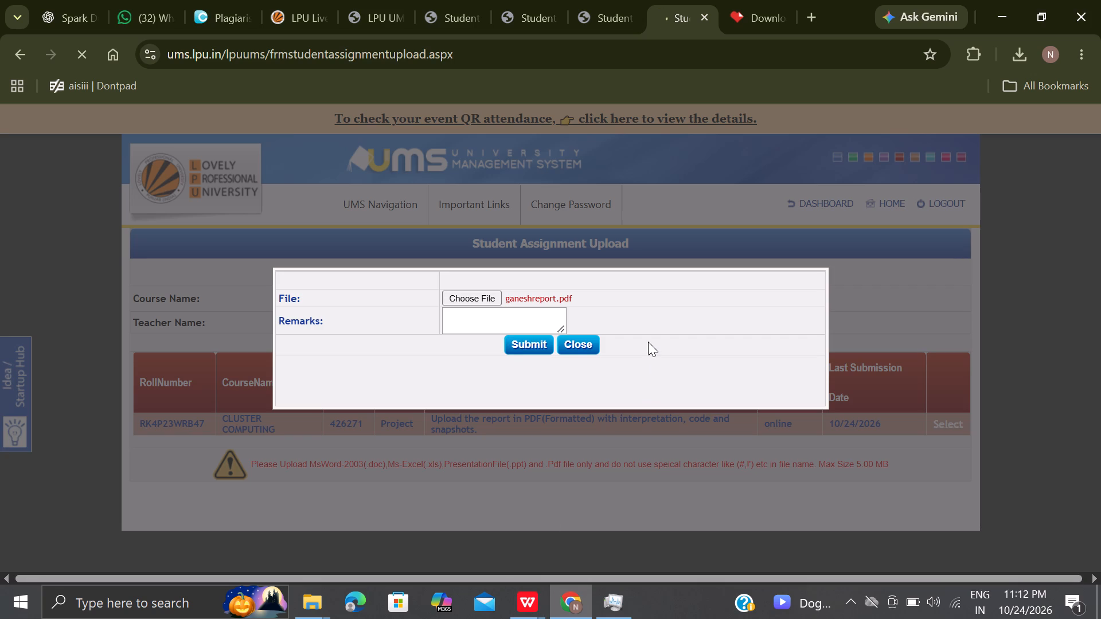
click(702, 169)
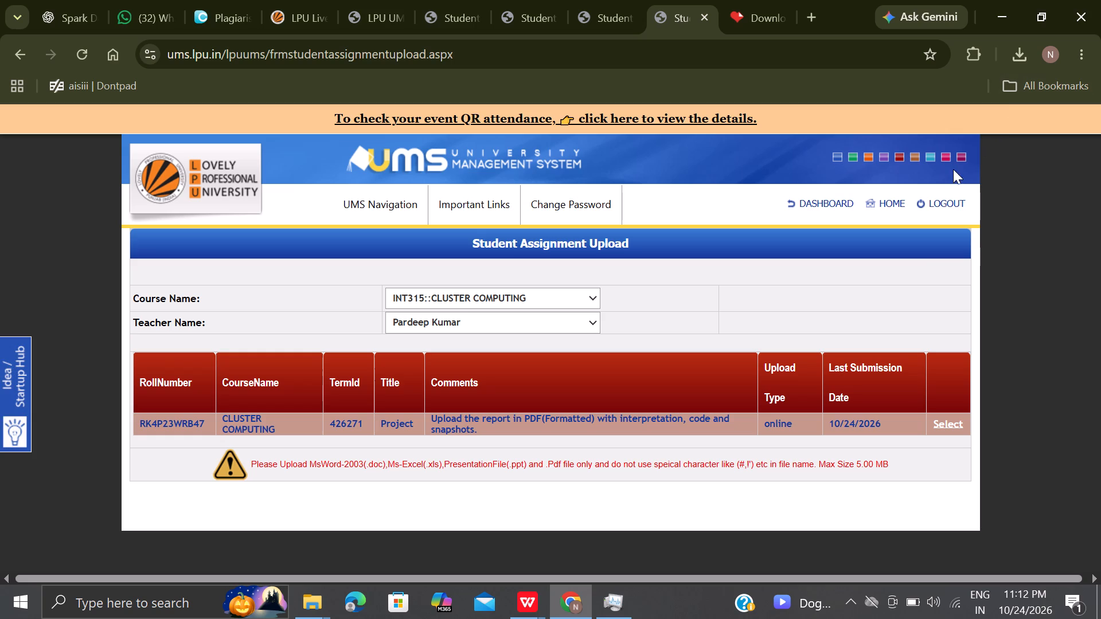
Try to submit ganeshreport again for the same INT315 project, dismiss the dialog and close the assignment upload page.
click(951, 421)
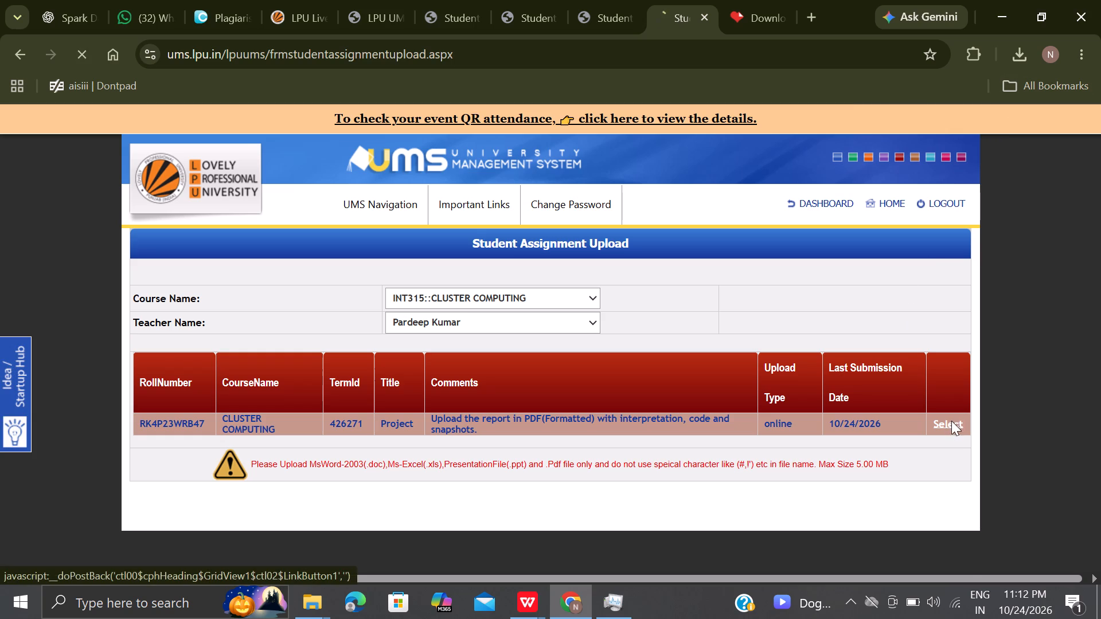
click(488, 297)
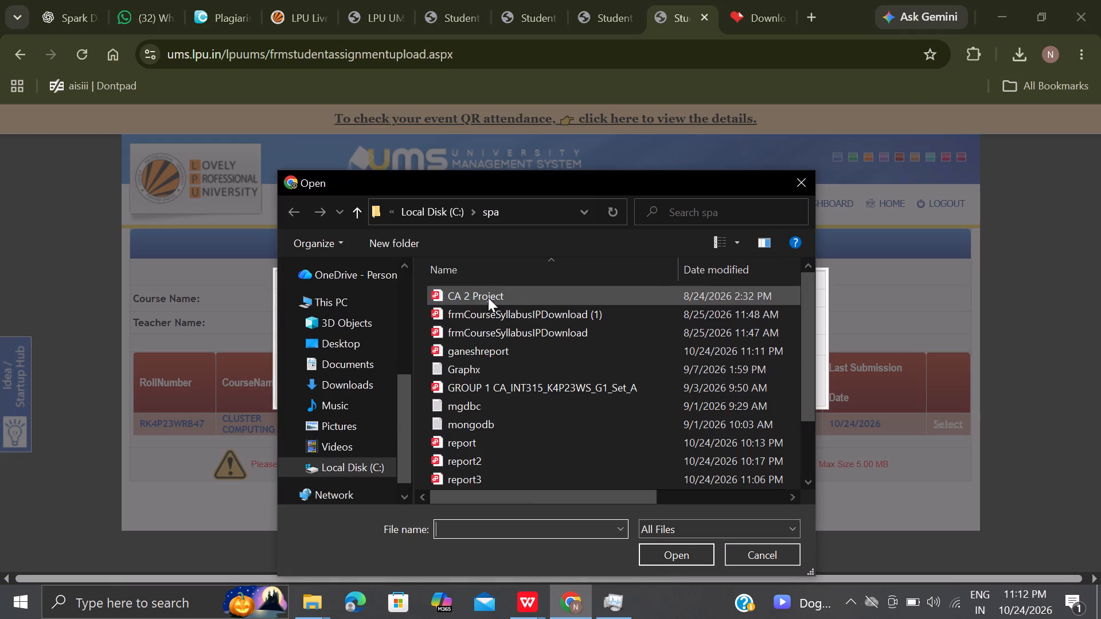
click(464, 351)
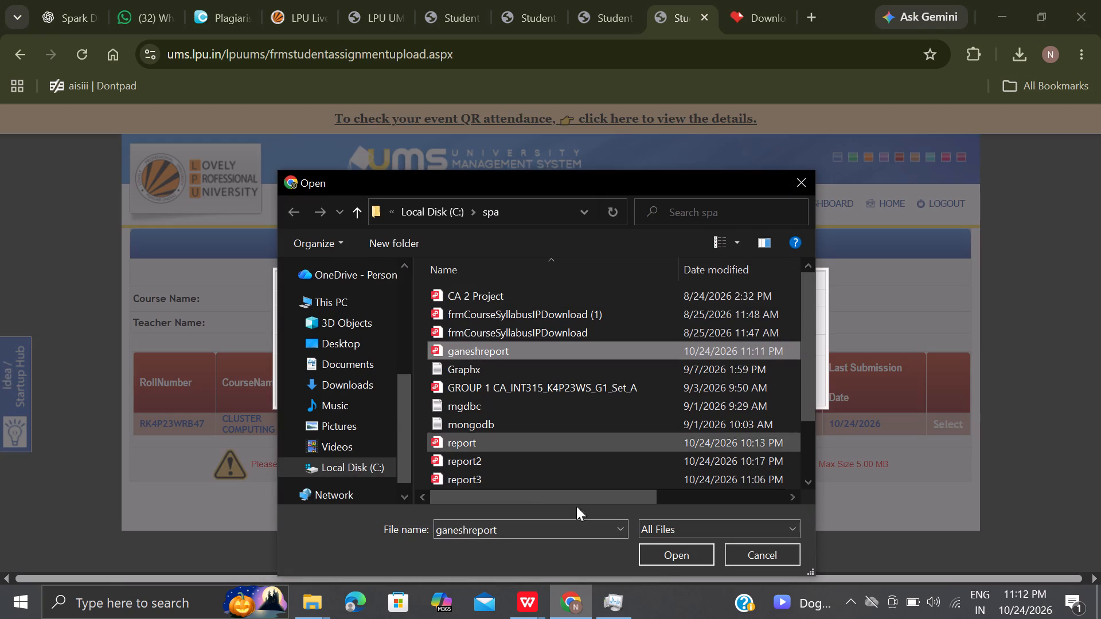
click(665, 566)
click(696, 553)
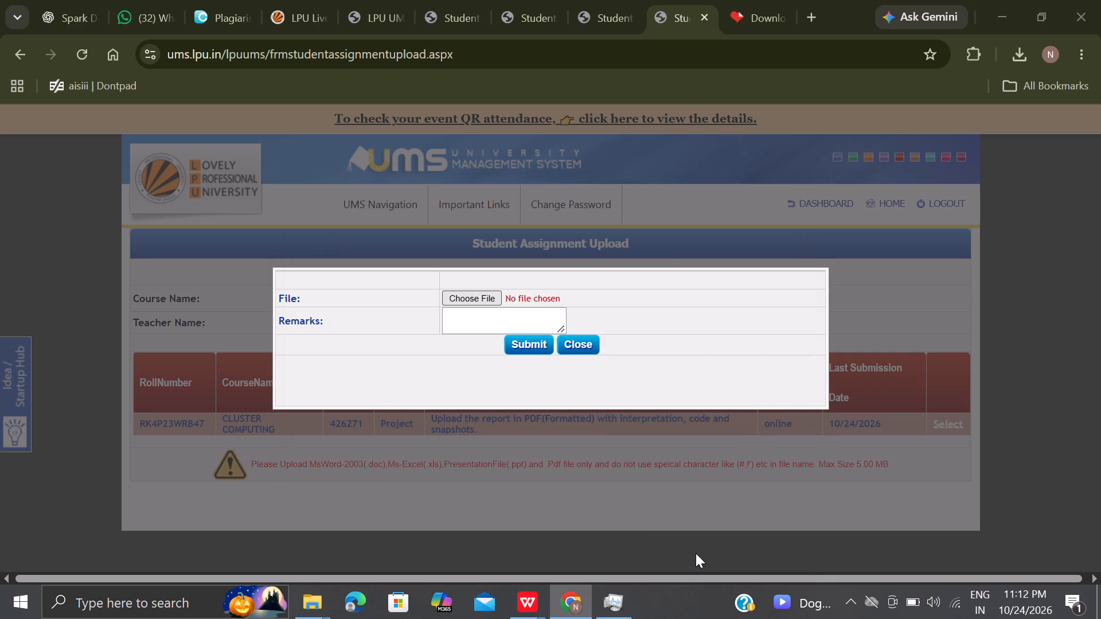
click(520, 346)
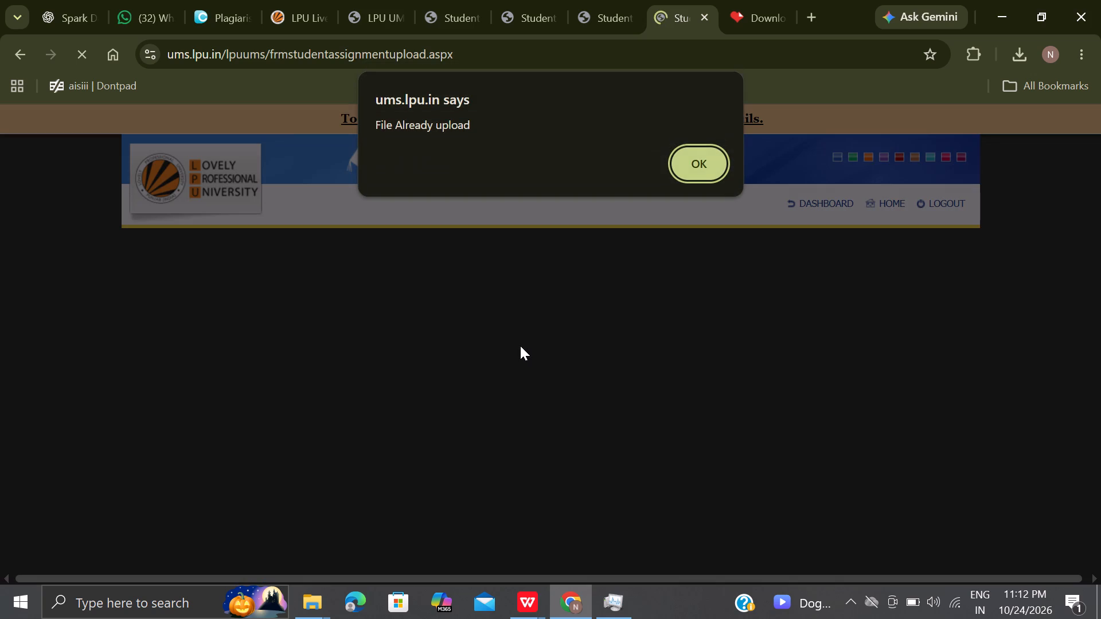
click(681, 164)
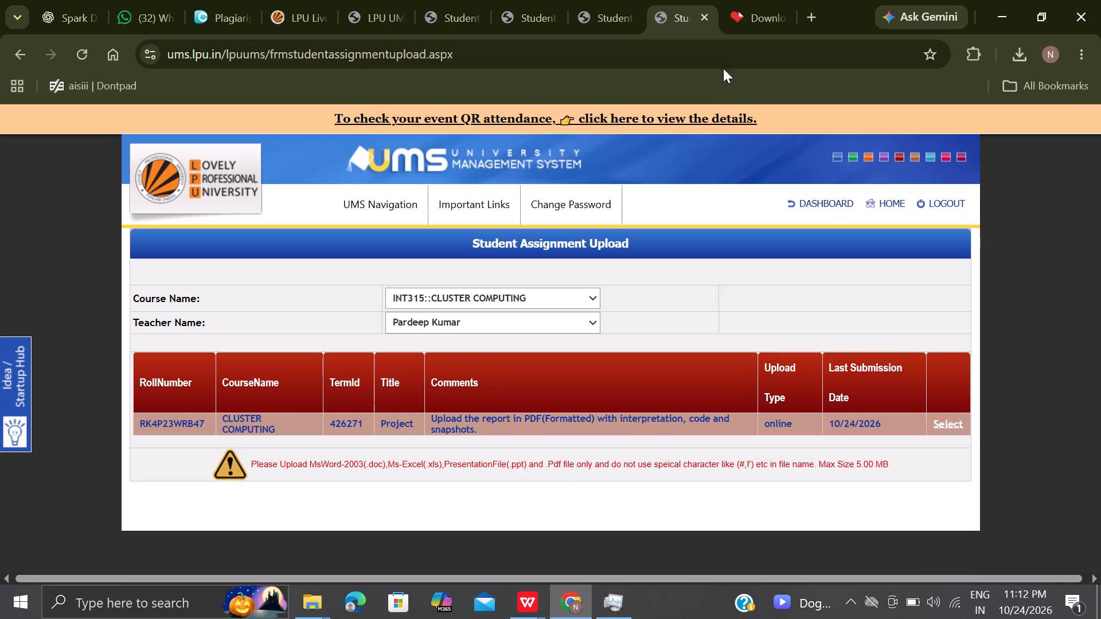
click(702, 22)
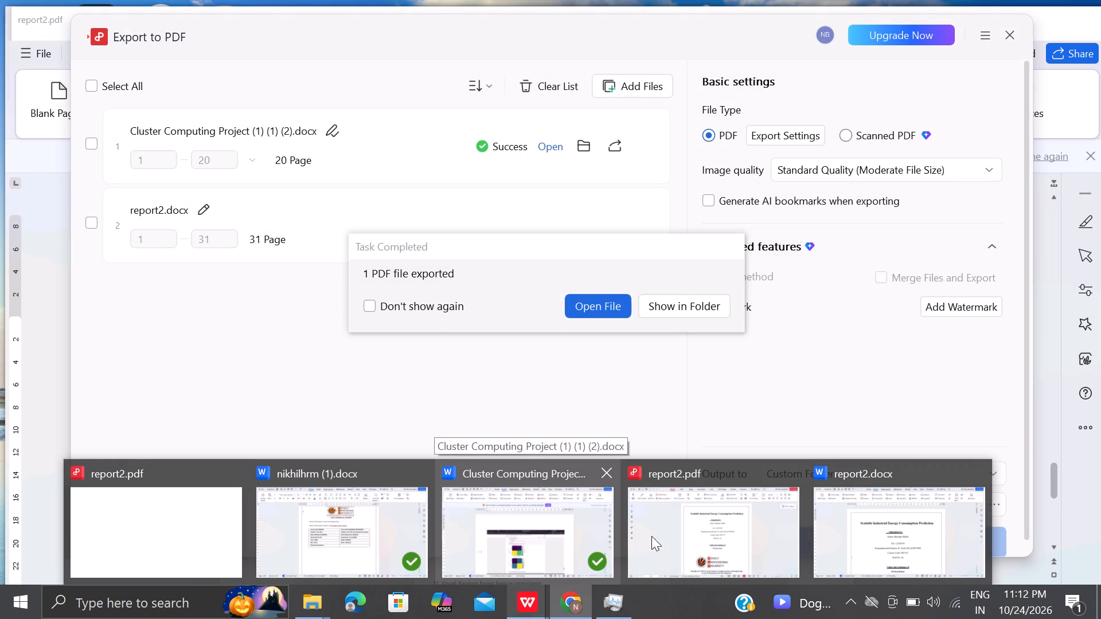
Switch to File Explorer and rename the report3 PDF in C:\spa as "nikhilreport".
key(super+e)
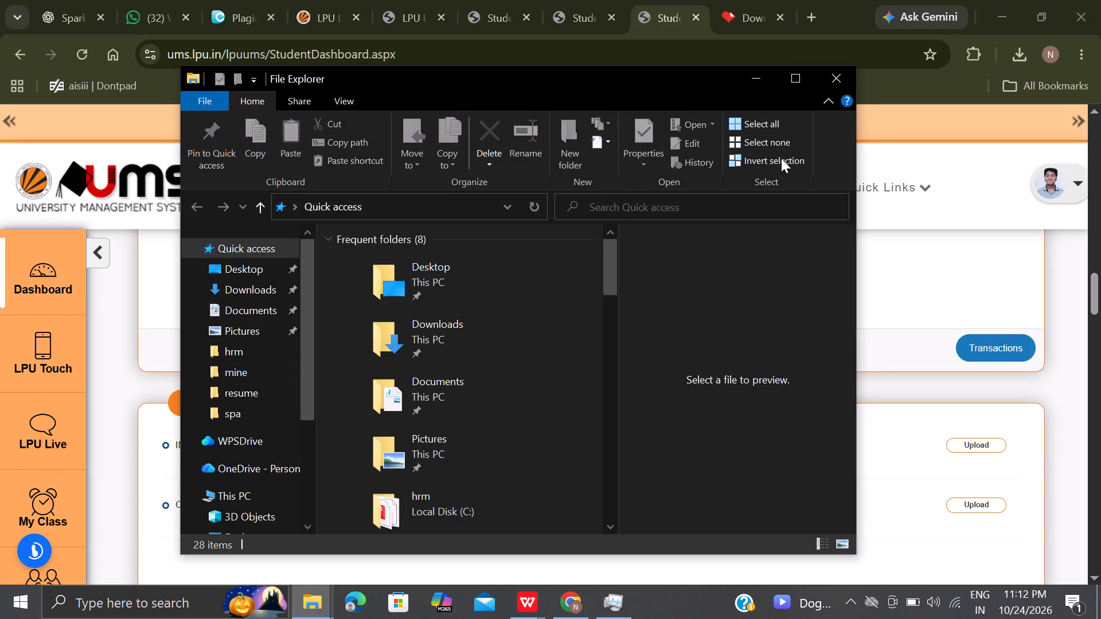
click(786, 78)
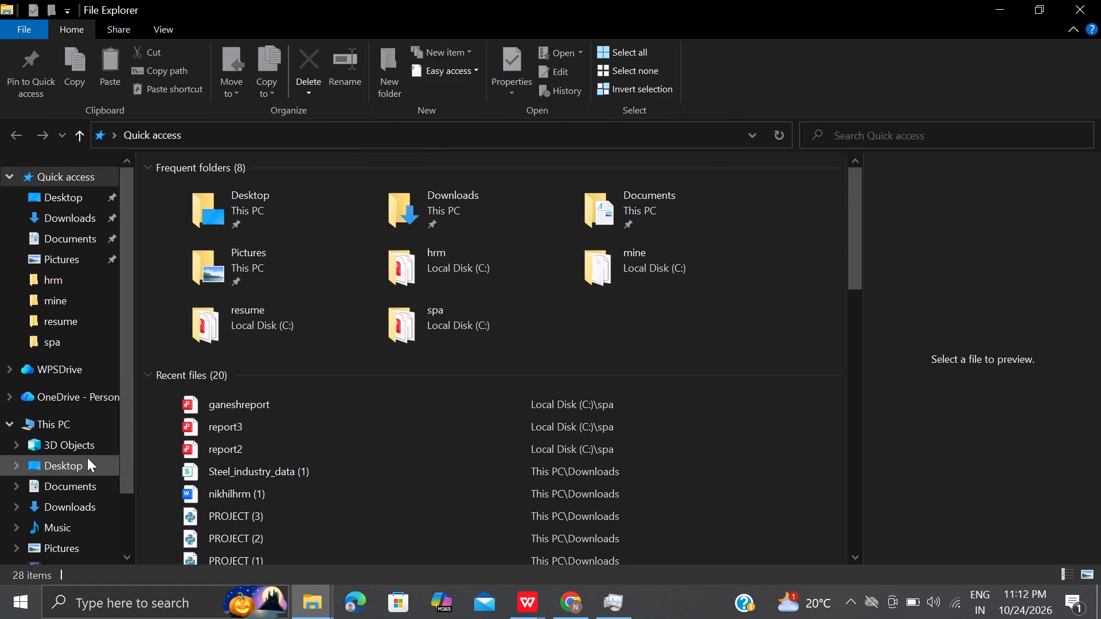
scroll(73, 487, down, 1)
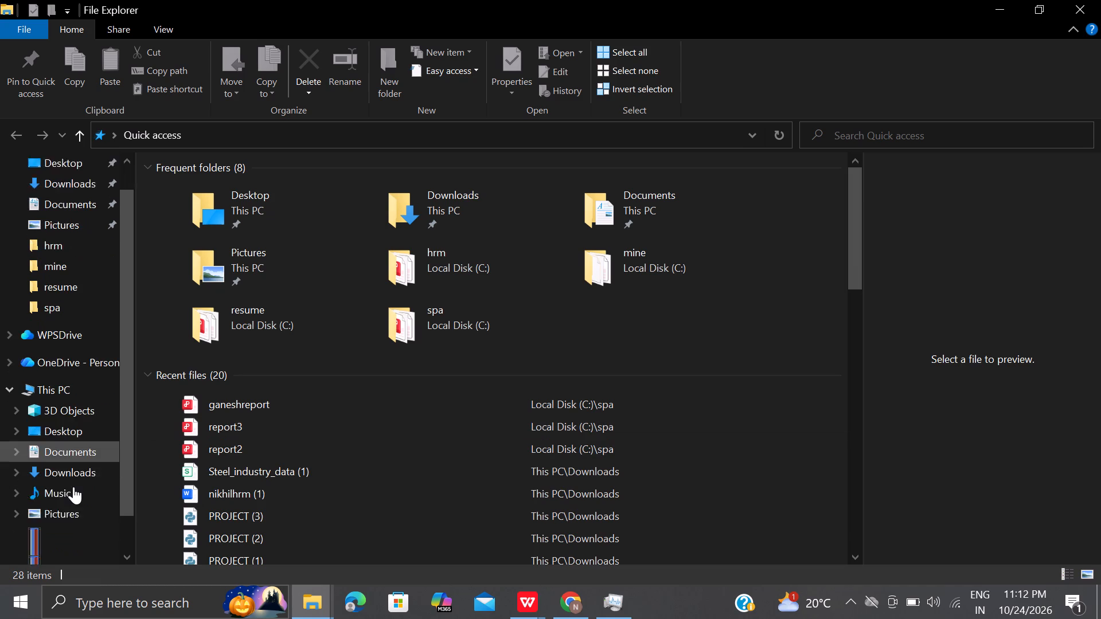
scroll(73, 487, down, 1)
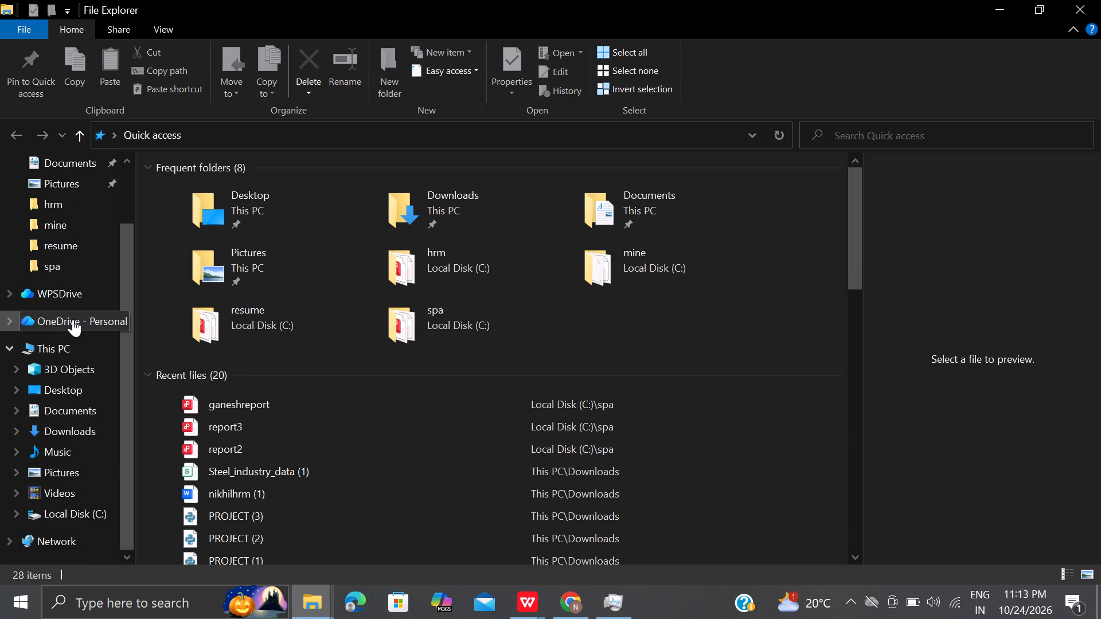
click(76, 339)
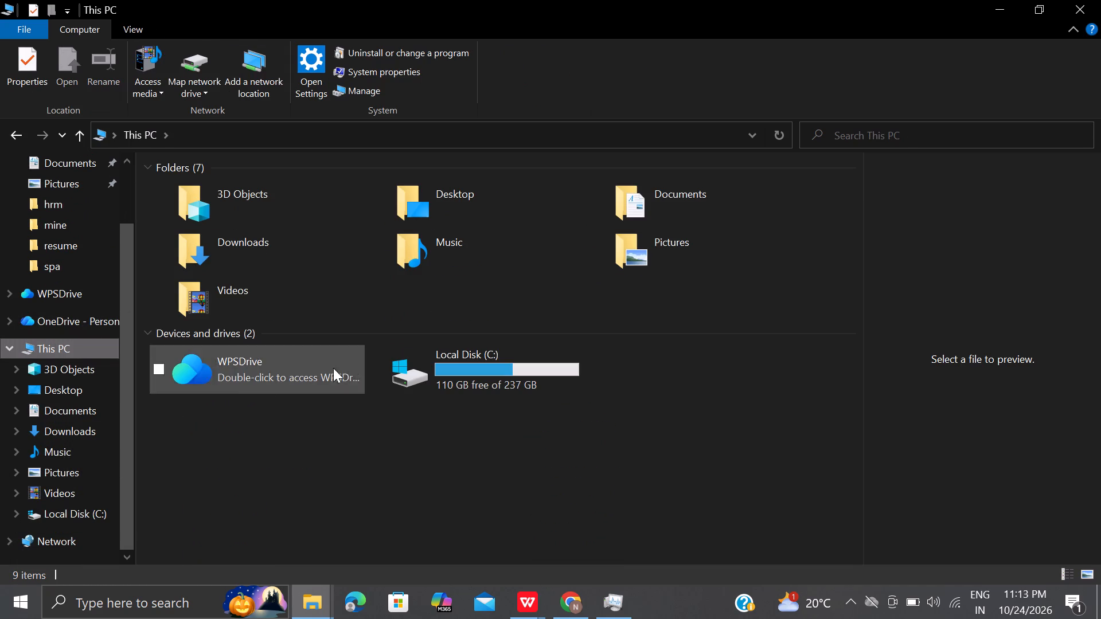
double_click(420, 356)
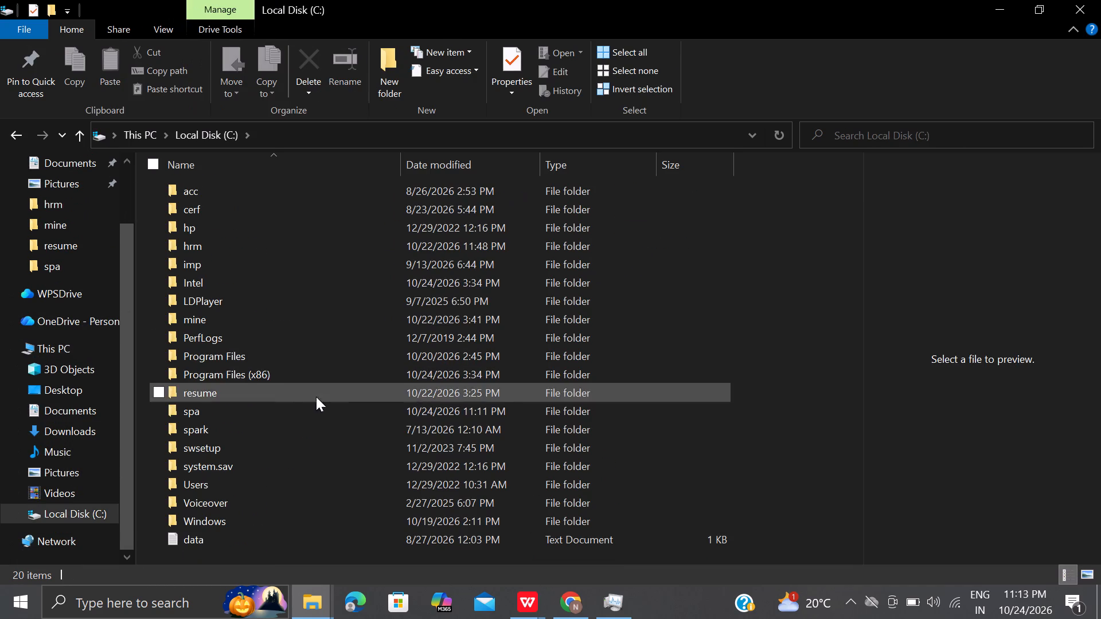
double_click(245, 403)
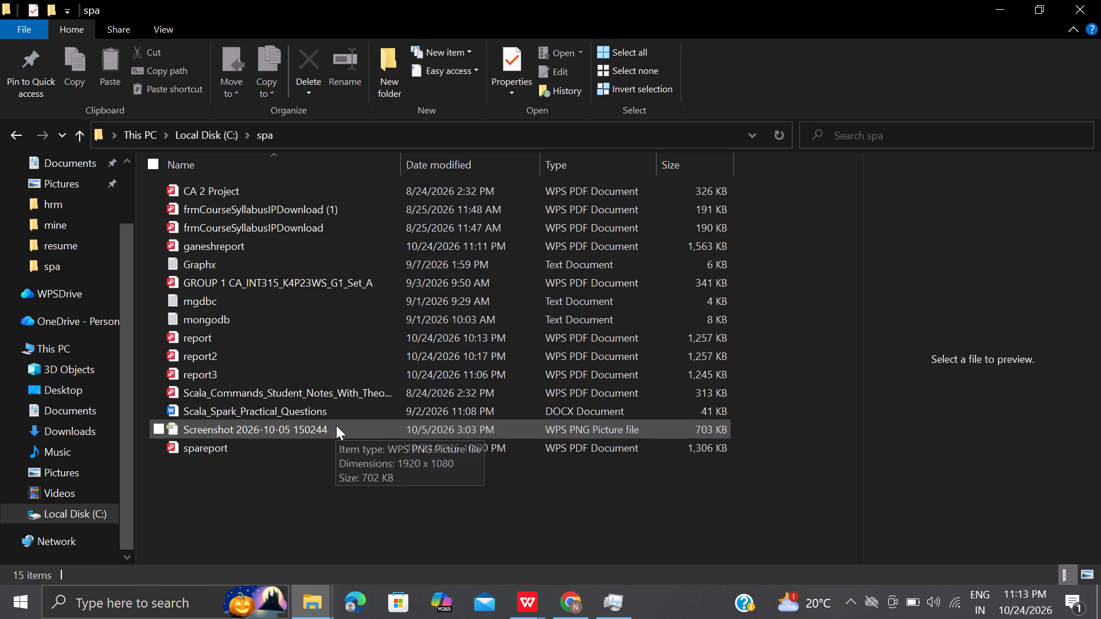
click(264, 376)
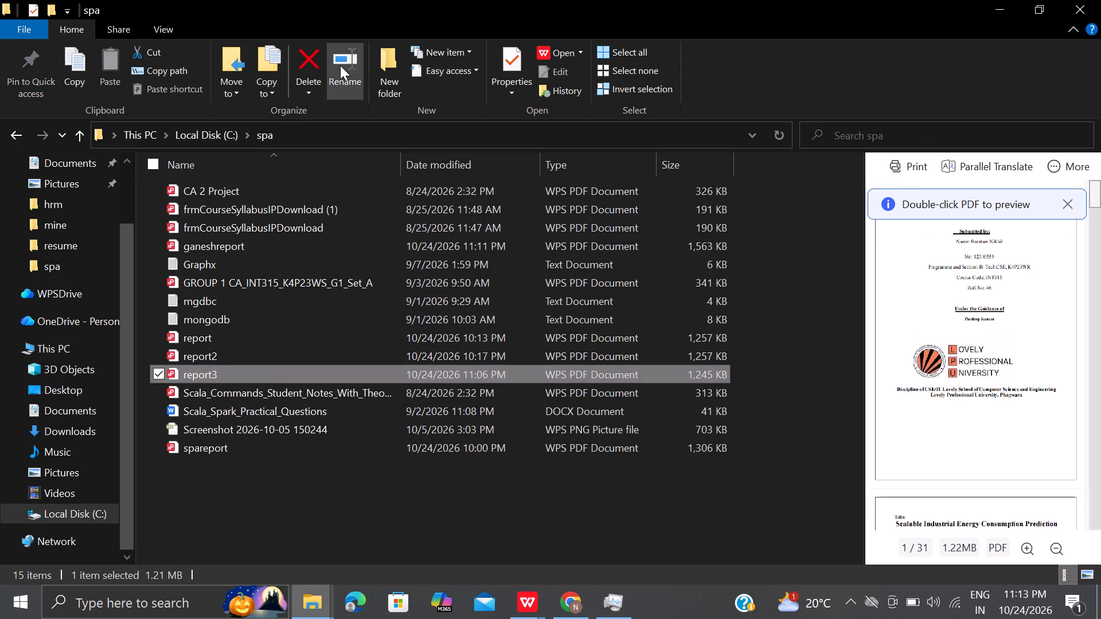
click(345, 65)
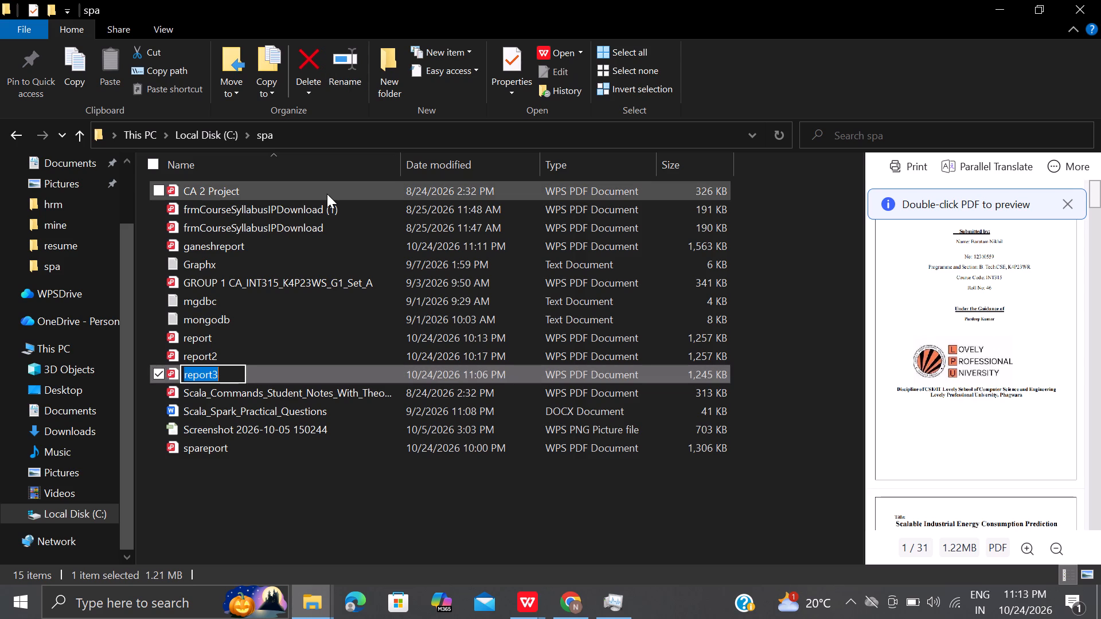
key(BackSpace)
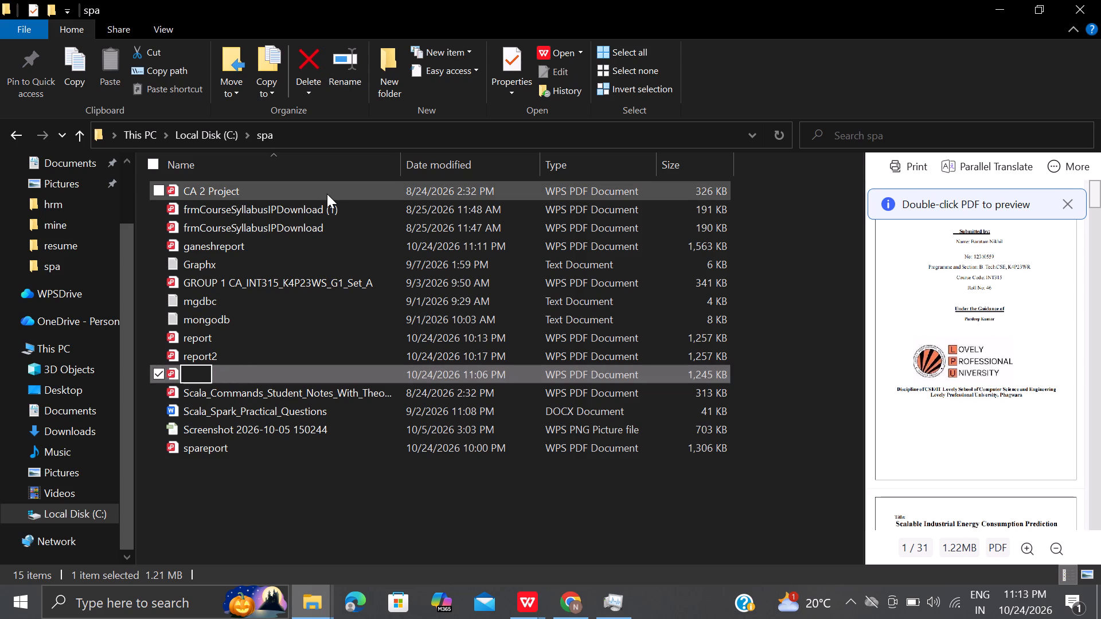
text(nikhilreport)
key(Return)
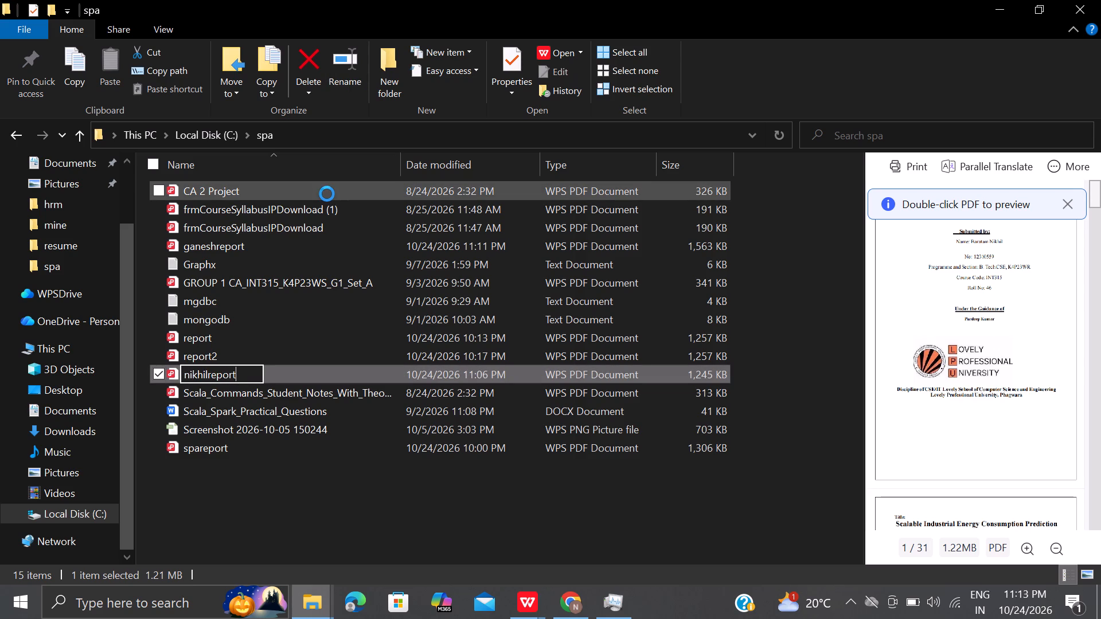
Switch to Chrome and open the profile options on the university portal's dashboard.
click(564, 602)
click(1063, 201)
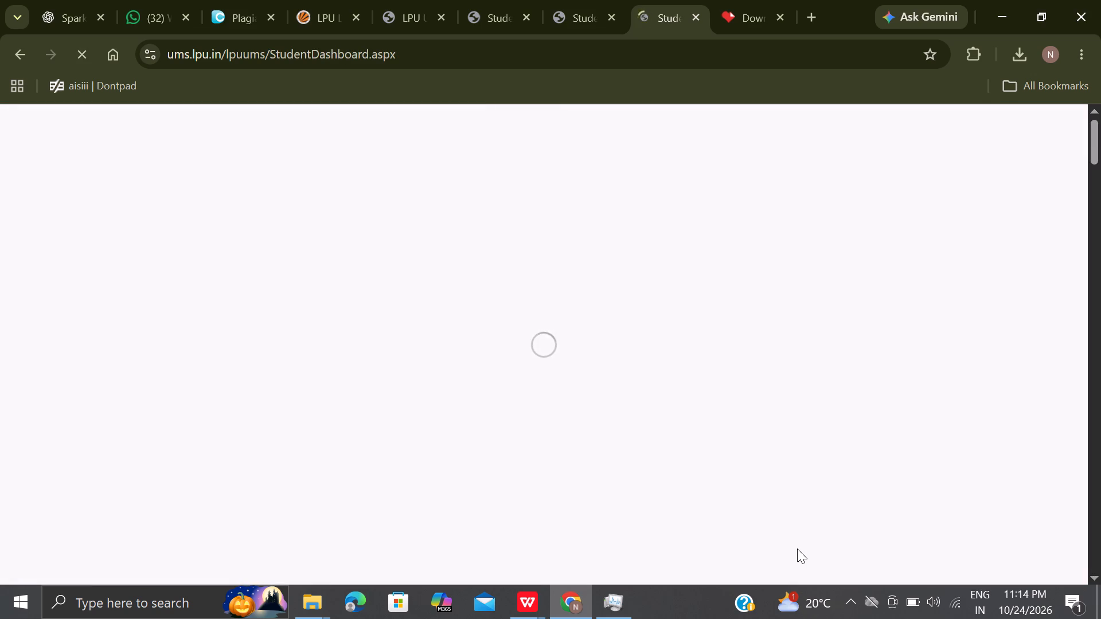
Dismiss the Campus Drive Notifications and open the student assignment upload page from the UMS dashboard.
scroll(655, 532, down, 1)
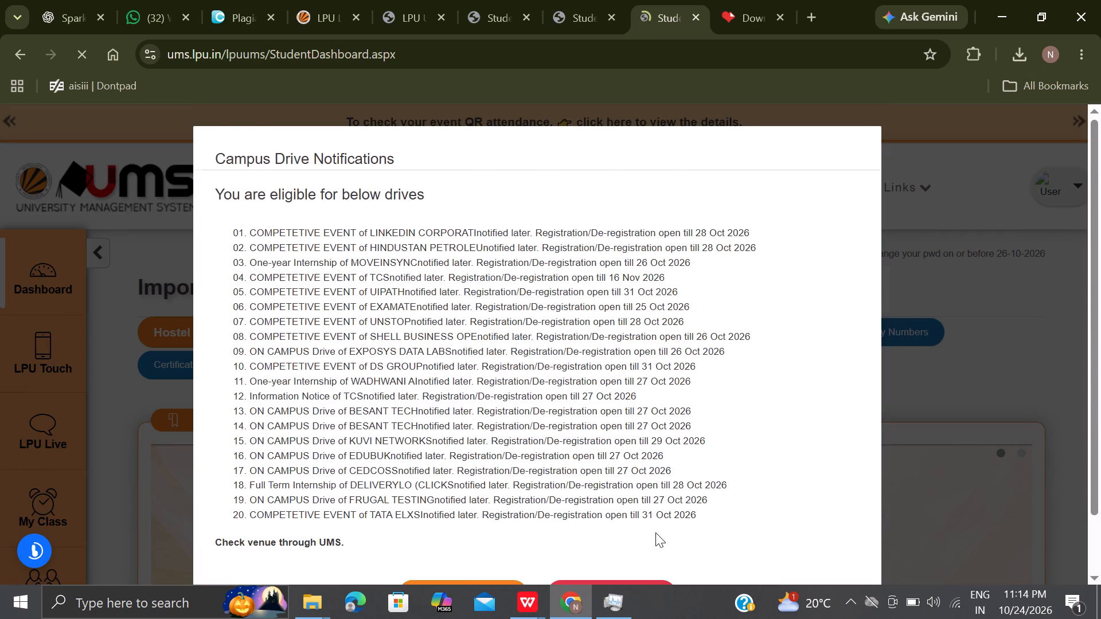
scroll(655, 532, down, 1)
click(635, 519)
scroll(1071, 403, down, 2)
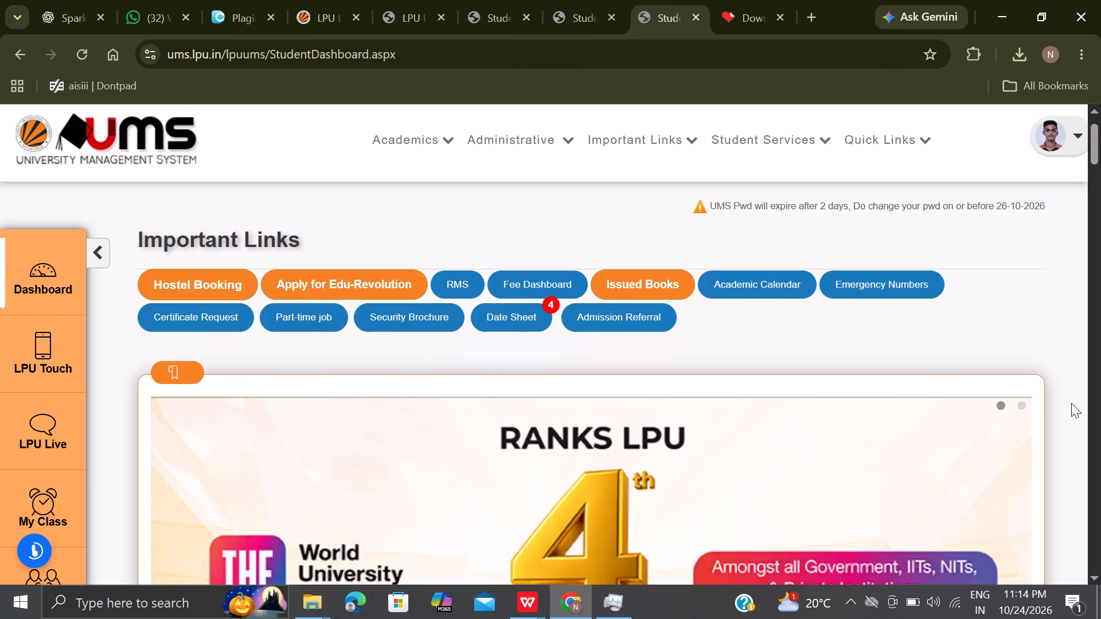
scroll(1071, 403, down, 7)
scroll(1071, 403, up, 1)
scroll(1071, 403, down, 2)
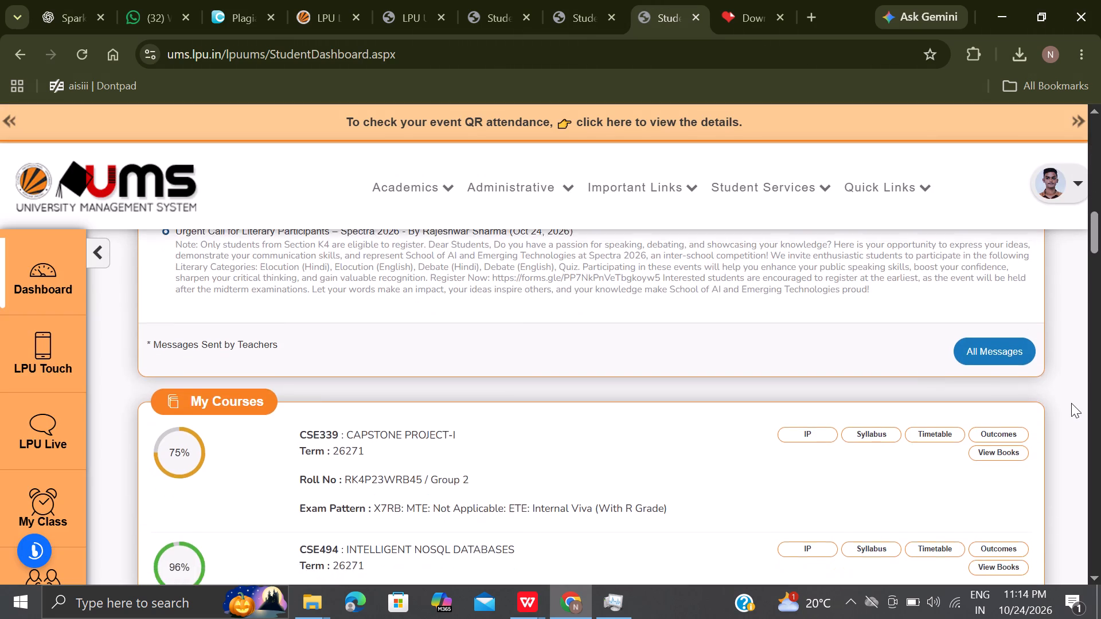
scroll(1071, 403, down, 3)
scroll(1020, 388, down, 3)
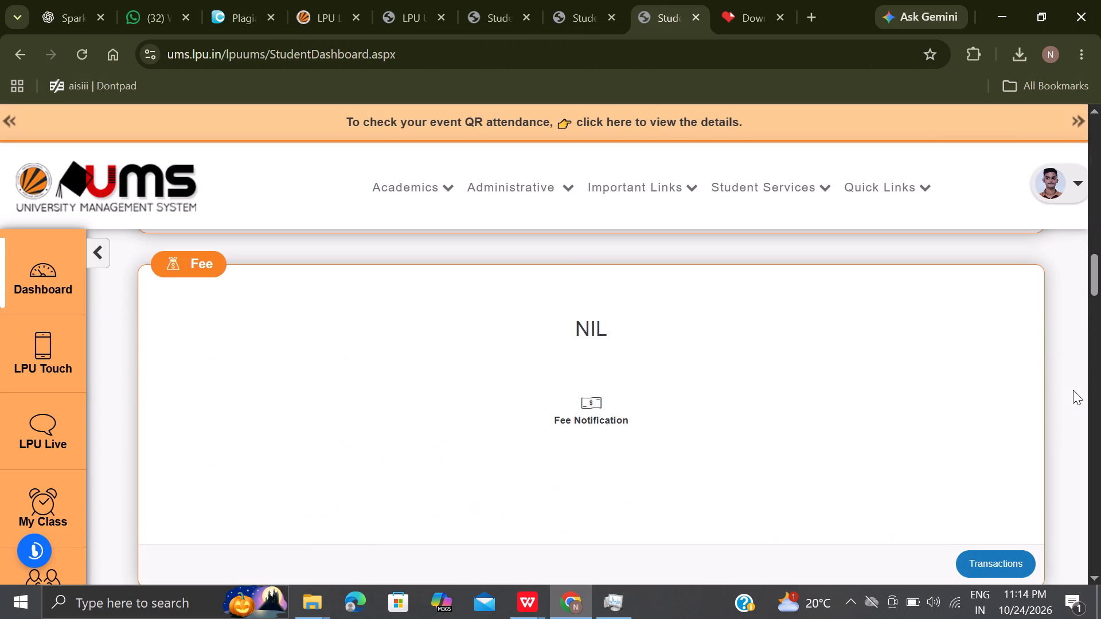
scroll(1073, 390, down, 3)
click(994, 352)
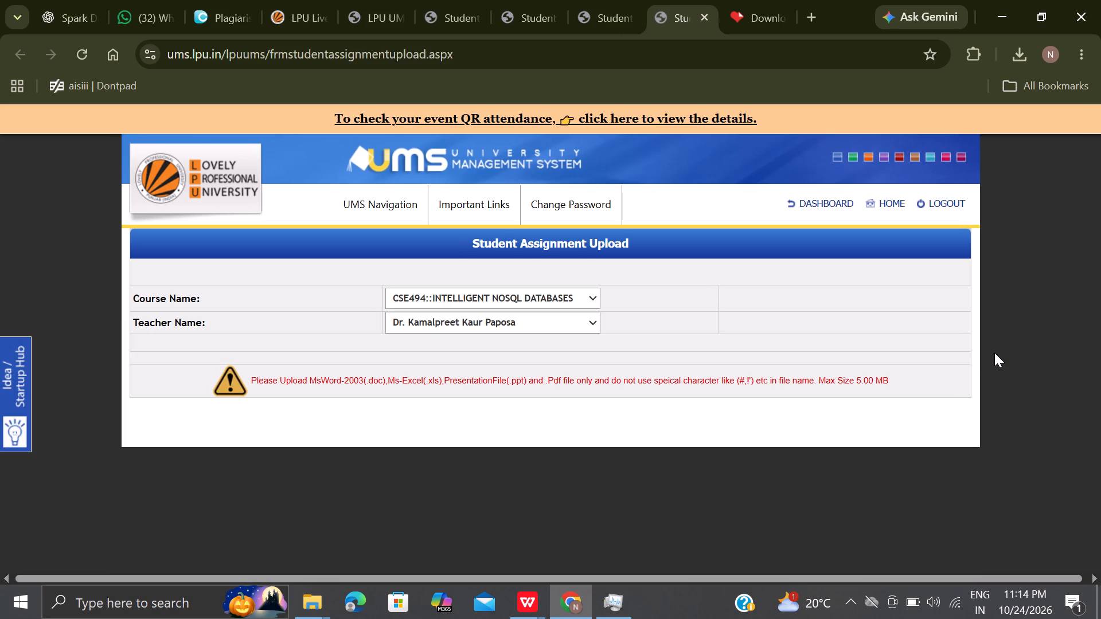
List the assignments for INT315::CLUSTER COMPUTING under the teacher who set the report project.
click(558, 297)
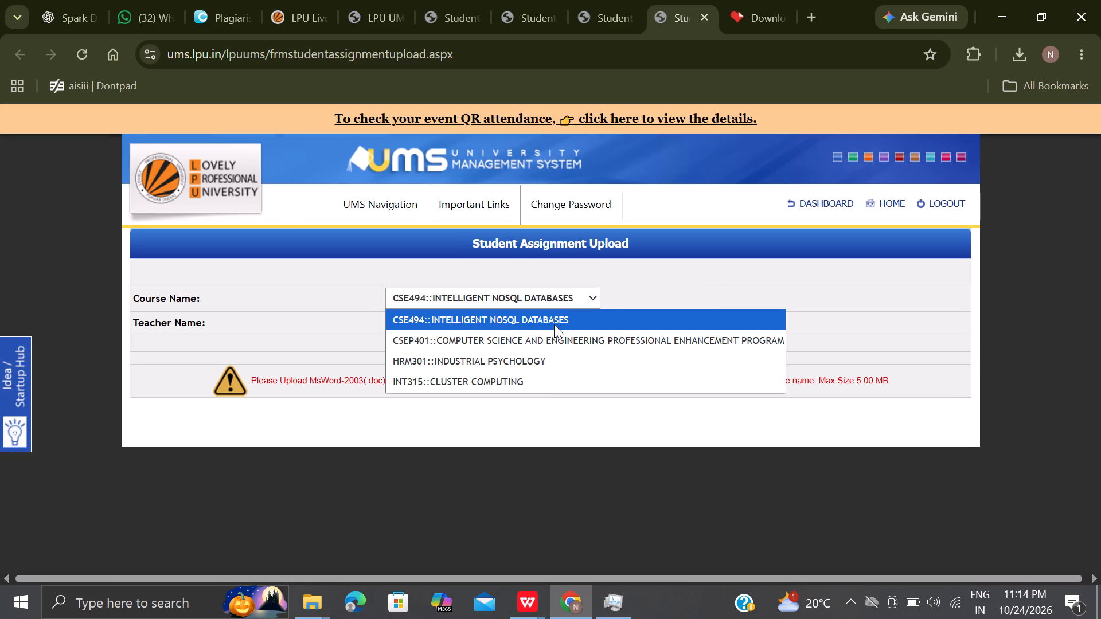
click(560, 375)
click(513, 323)
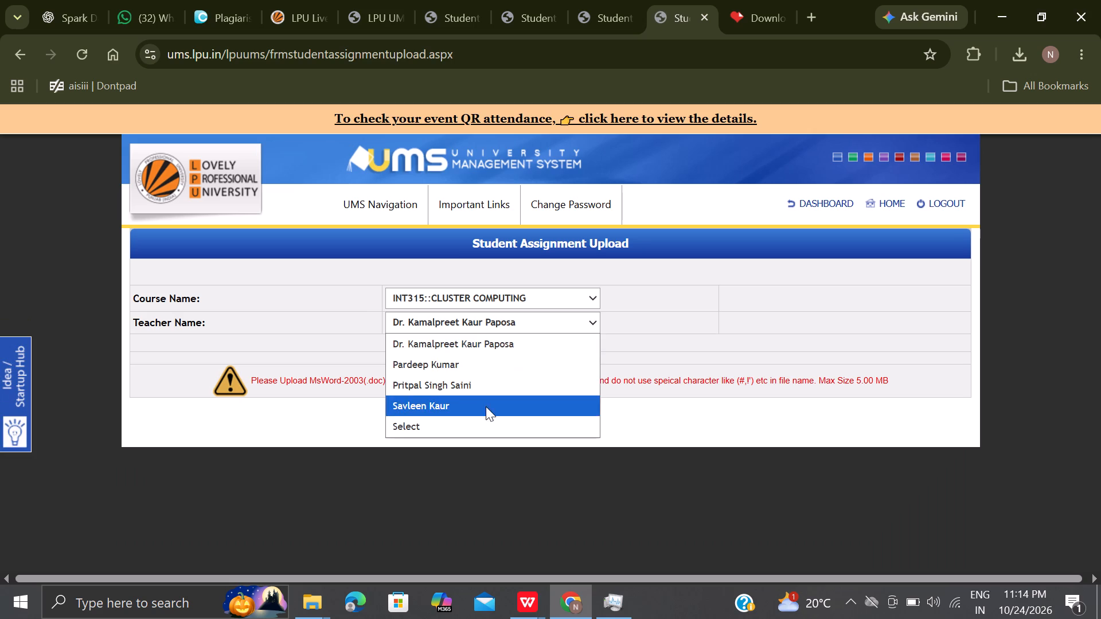
click(459, 364)
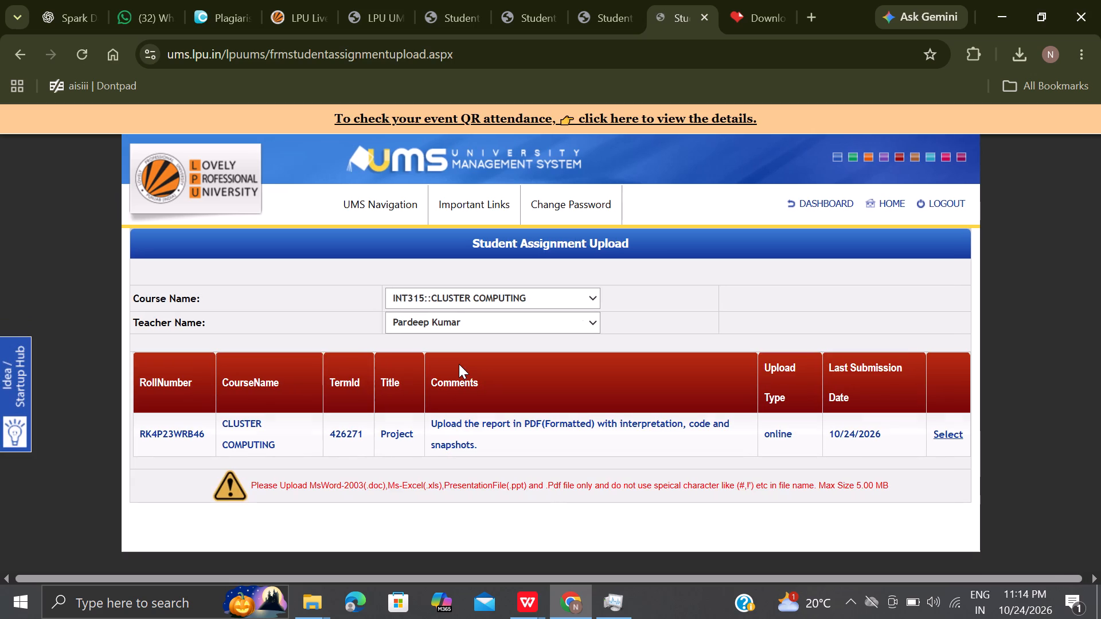
Select the INT315 Project assignment and attach nikhilreport from C:\spa as its upload file.
click(938, 434)
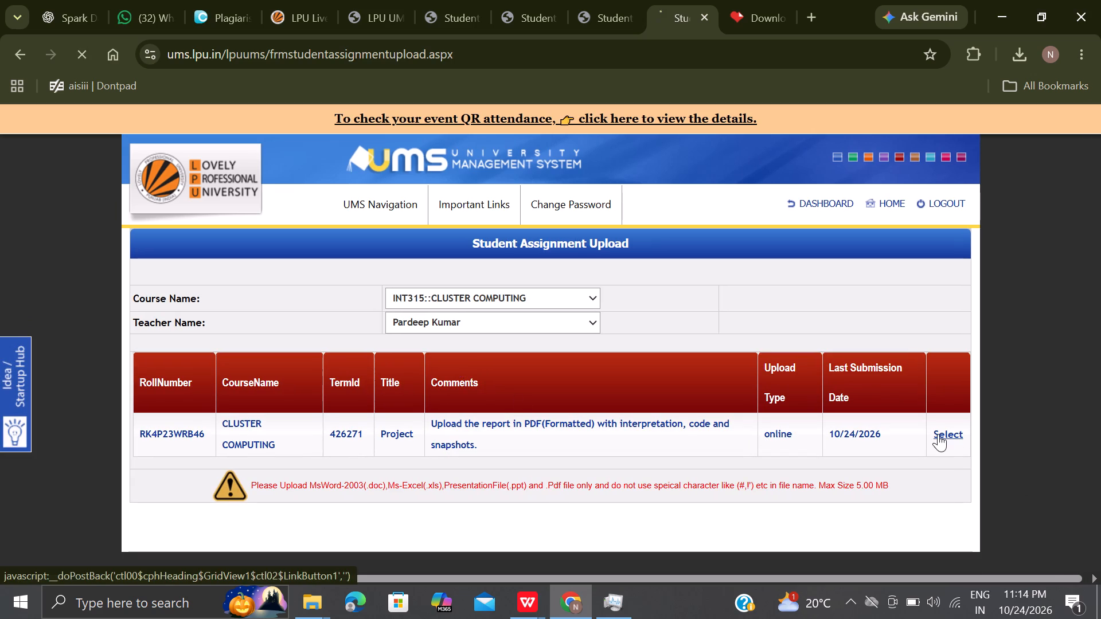
click(486, 295)
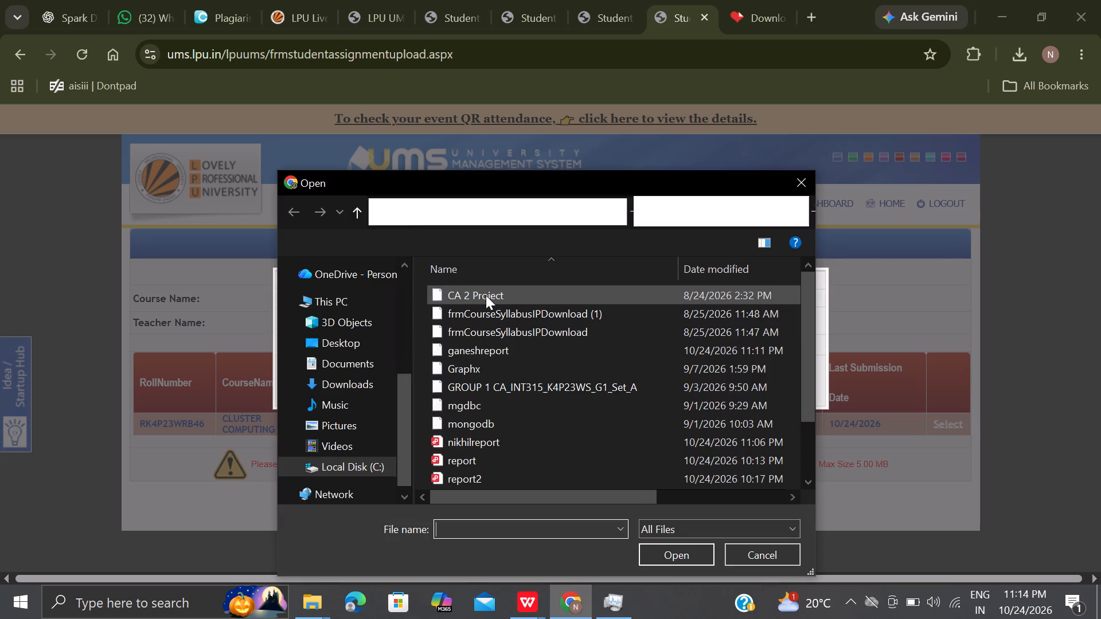
click(490, 450)
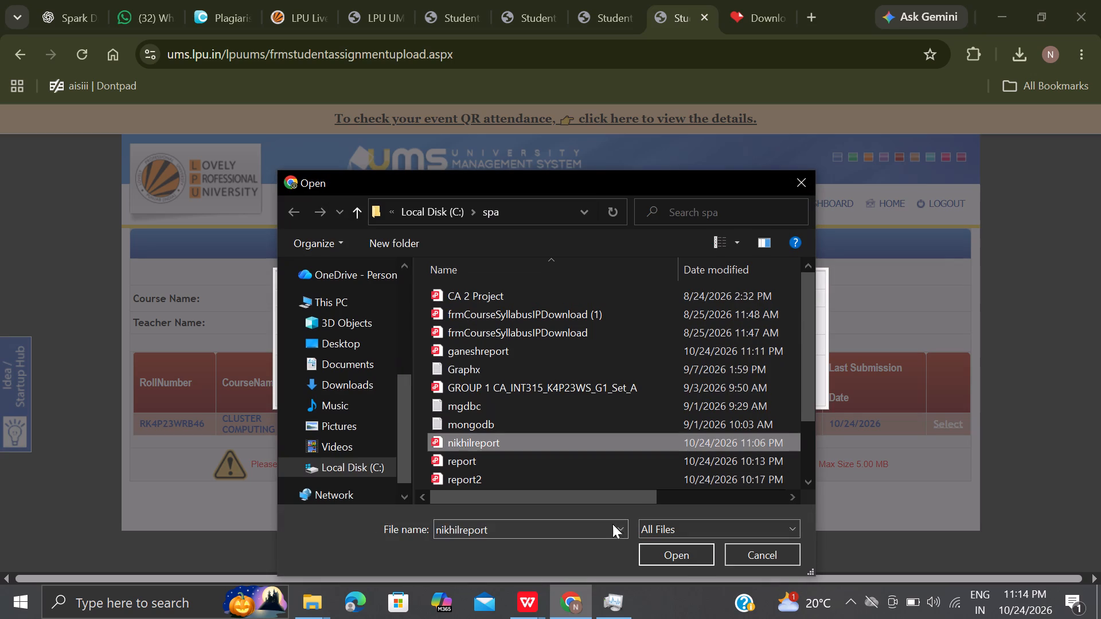
click(674, 553)
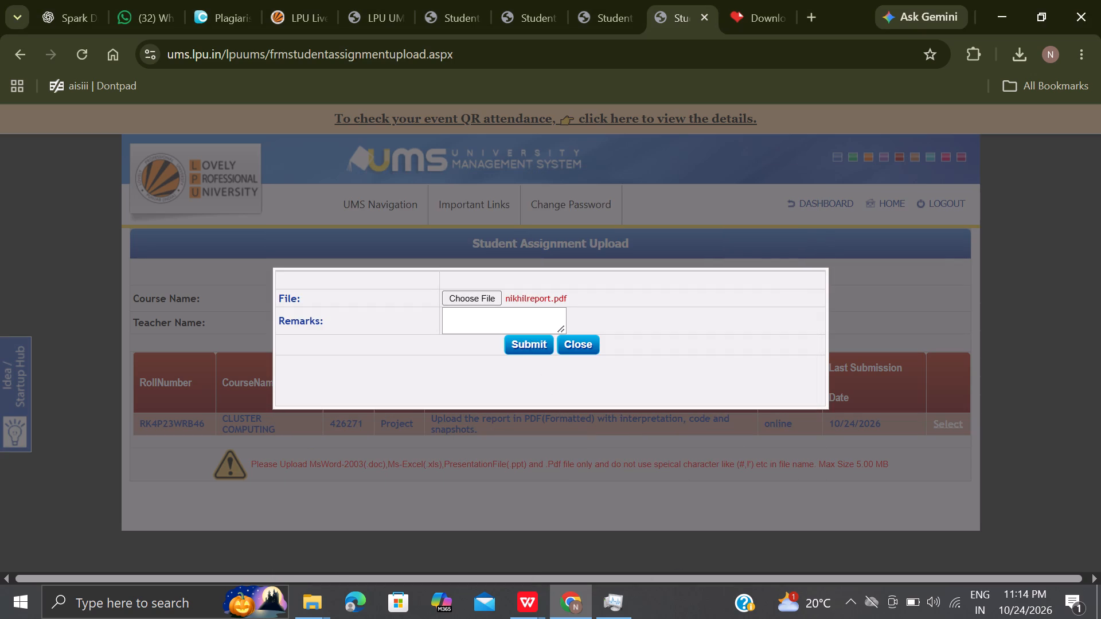
Fill in the remarks for the nikhilreport.pdf upload with the student's registration number, followed by "roll no:" and the roll number.
click(474, 317)
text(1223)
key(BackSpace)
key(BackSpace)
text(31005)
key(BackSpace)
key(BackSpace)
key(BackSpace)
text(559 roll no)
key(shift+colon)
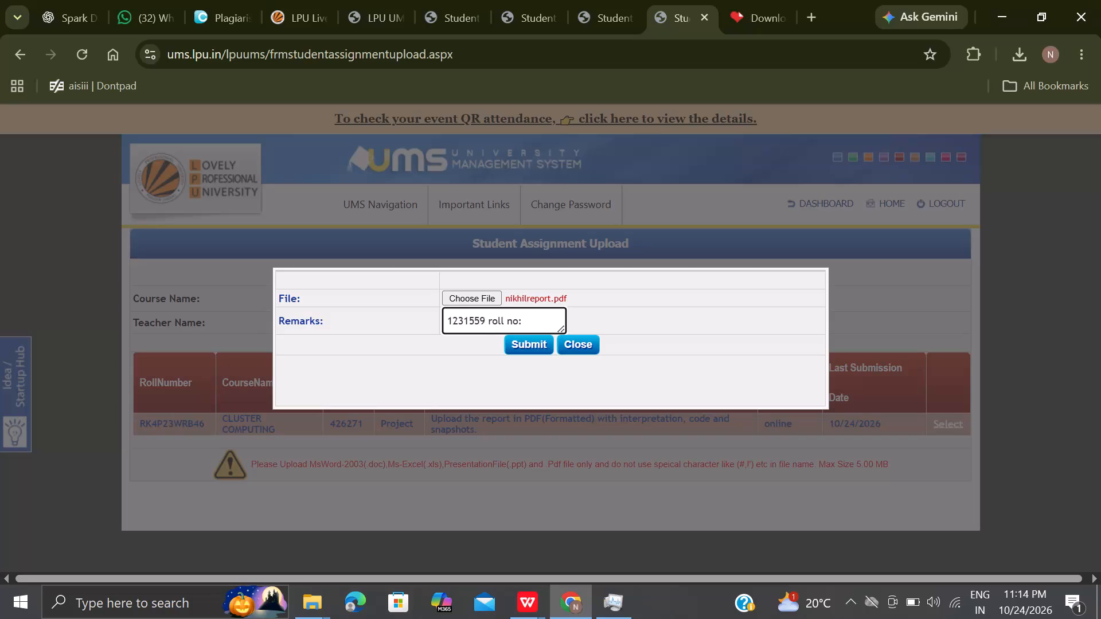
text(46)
Submit nikhilreport.pdf with its remarks for the INT315 Cluster Computing project, and close the browser window.
click(530, 344)
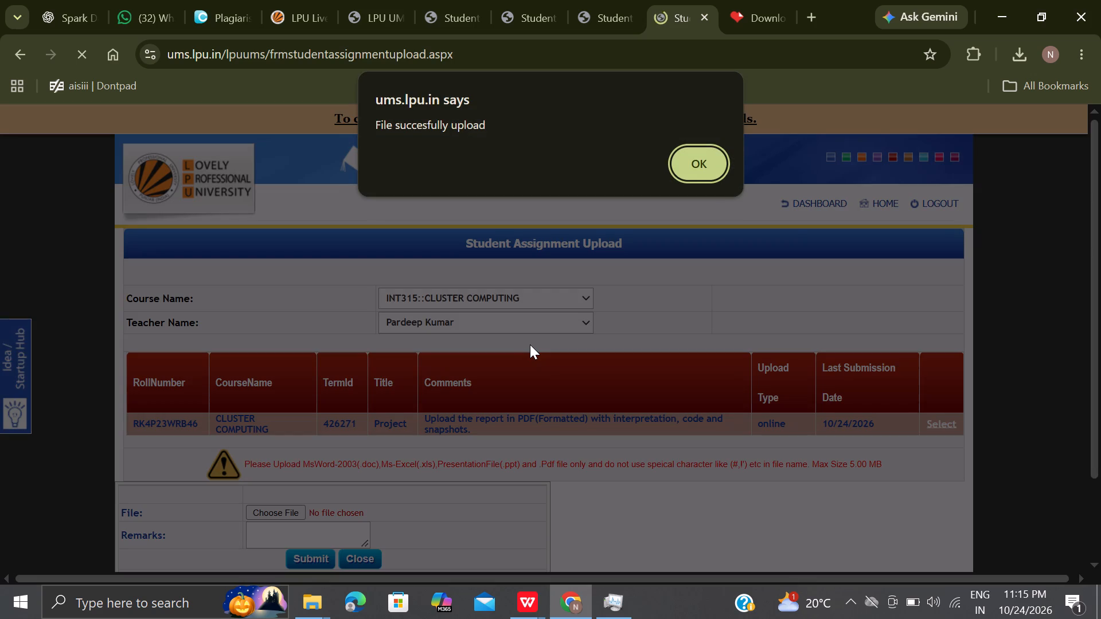
click(703, 159)
click(1087, 21)
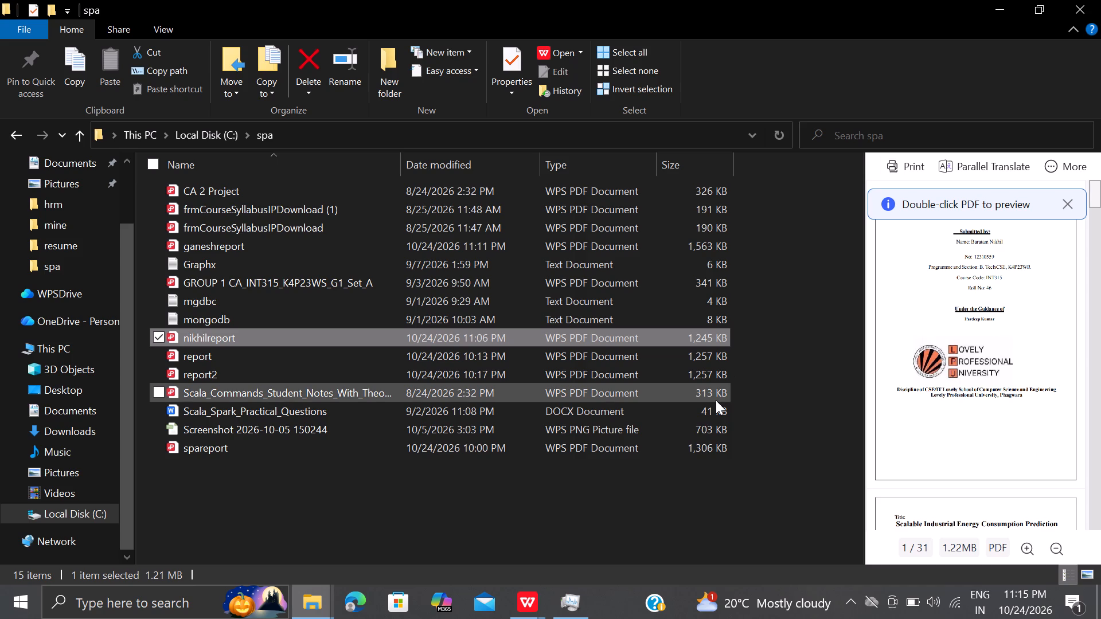
Launch Google Chrome again and open WhatsApp Web at web.whatsapp.com.
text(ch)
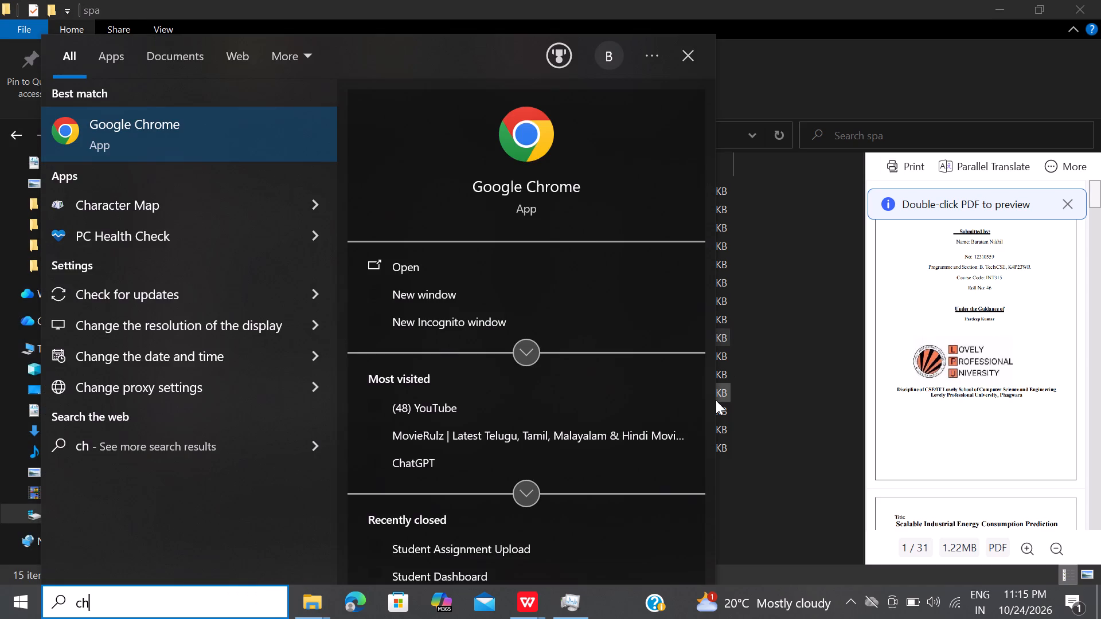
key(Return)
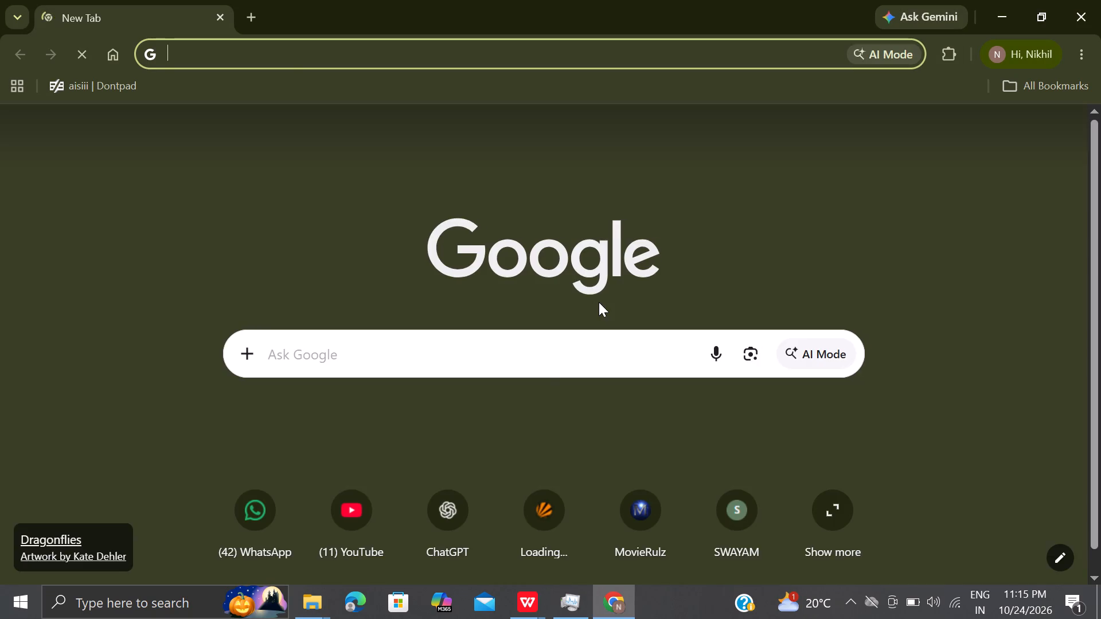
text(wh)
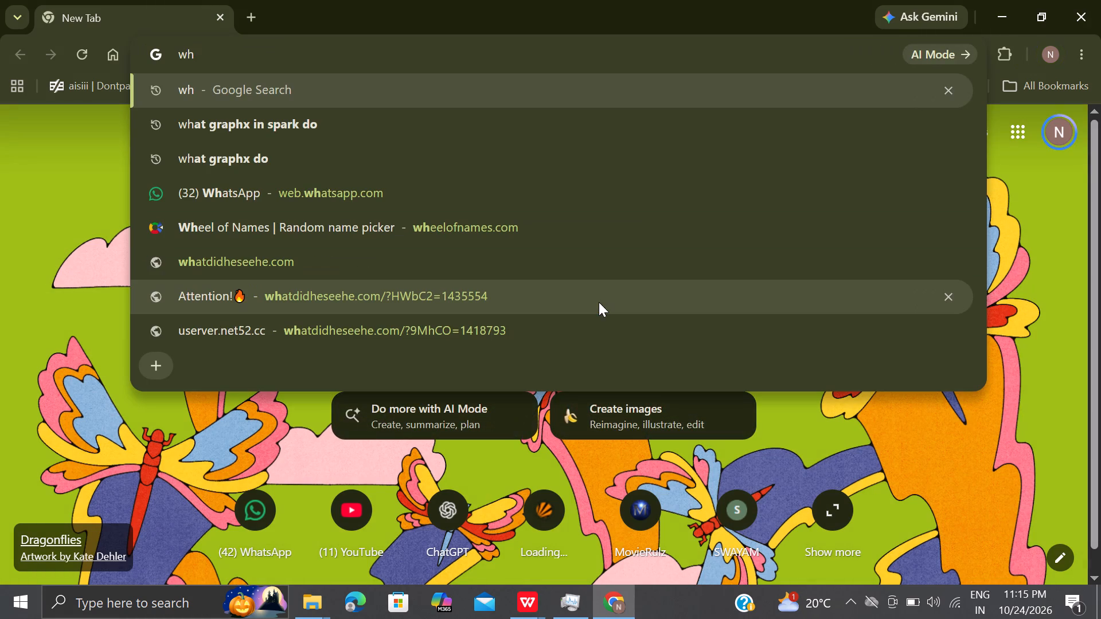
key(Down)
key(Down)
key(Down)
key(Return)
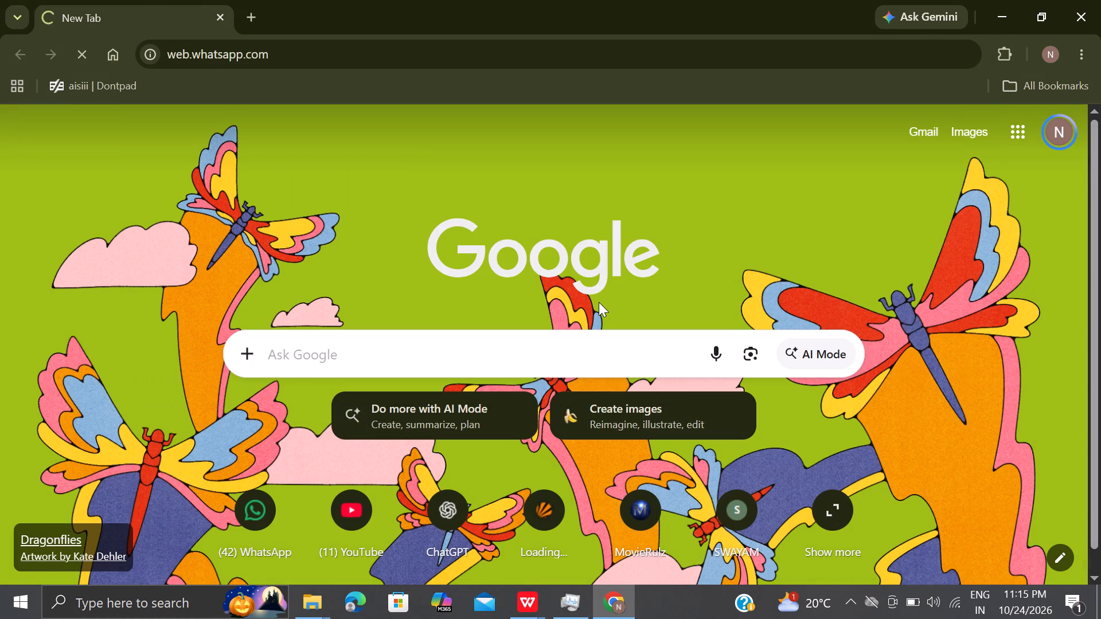